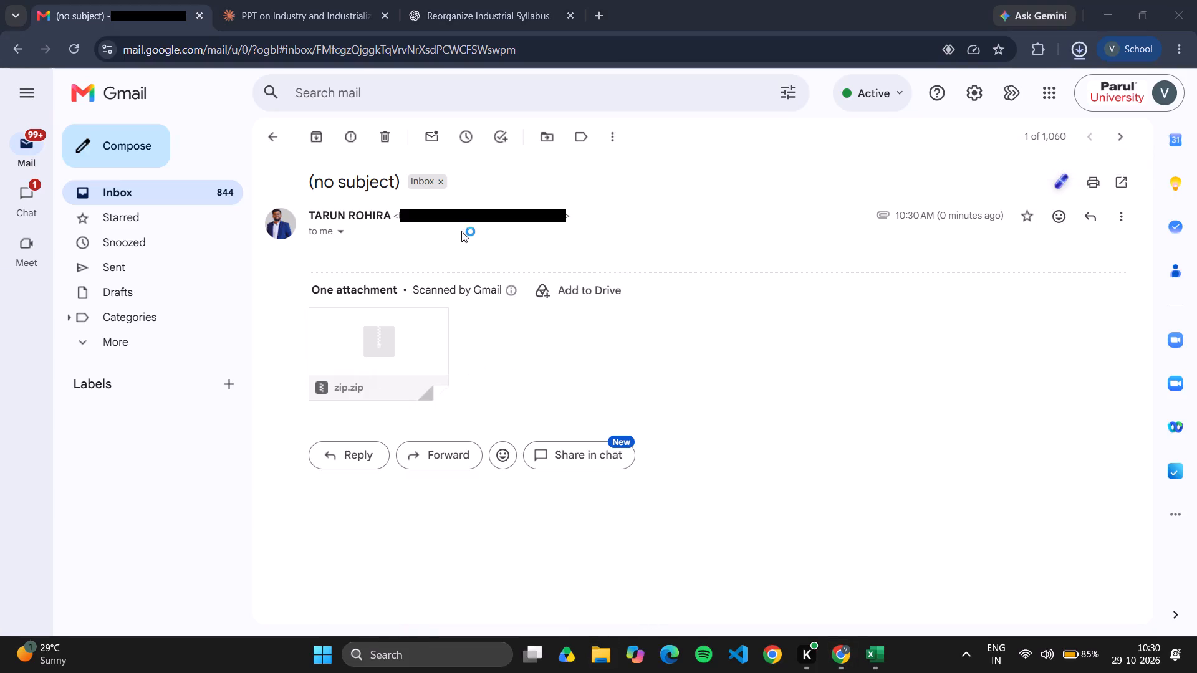
Check the Downloads folder in File Explorer for the zip archive, and switch back to Chrome.
left_click(71, 399)
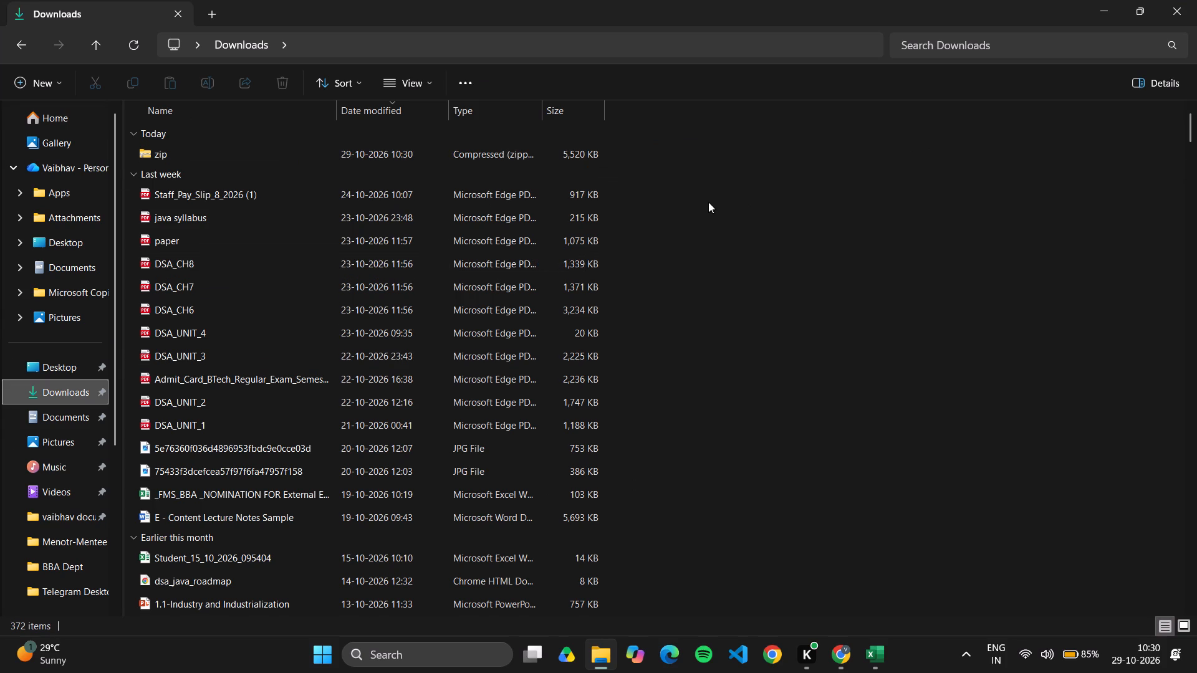
left_click(841, 645)
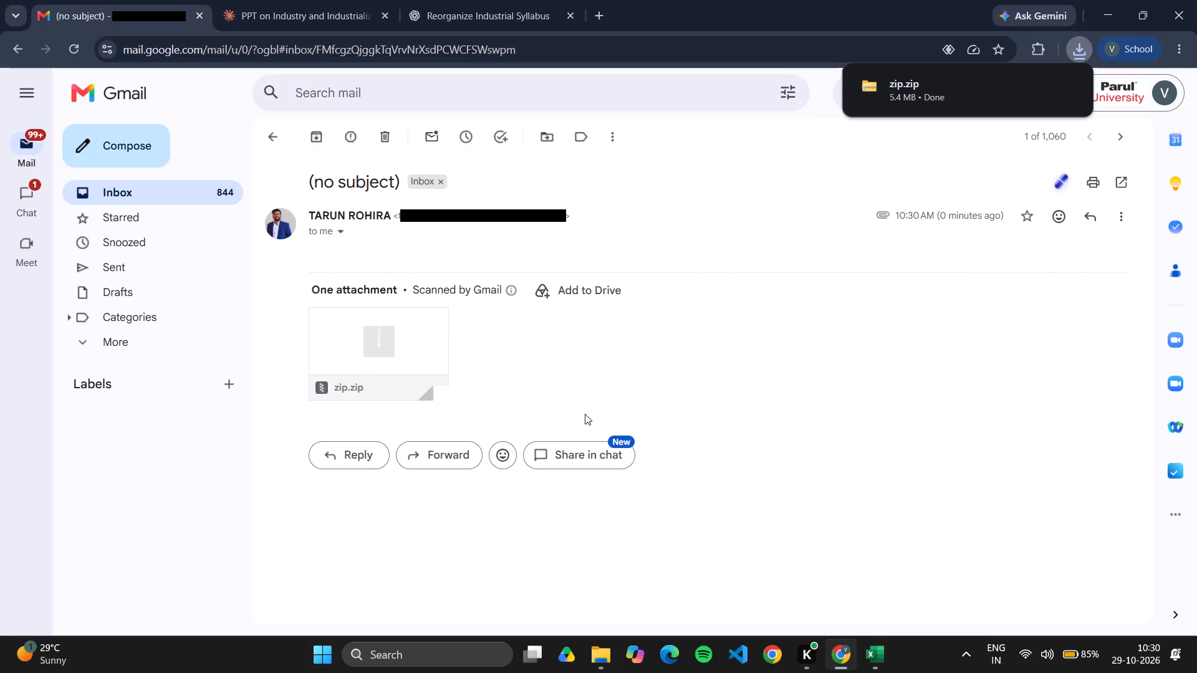
In File Explorer, open the zip archive in Downloads and extract all its contents to the Downloads\zip folder.
left_click(602, 662)
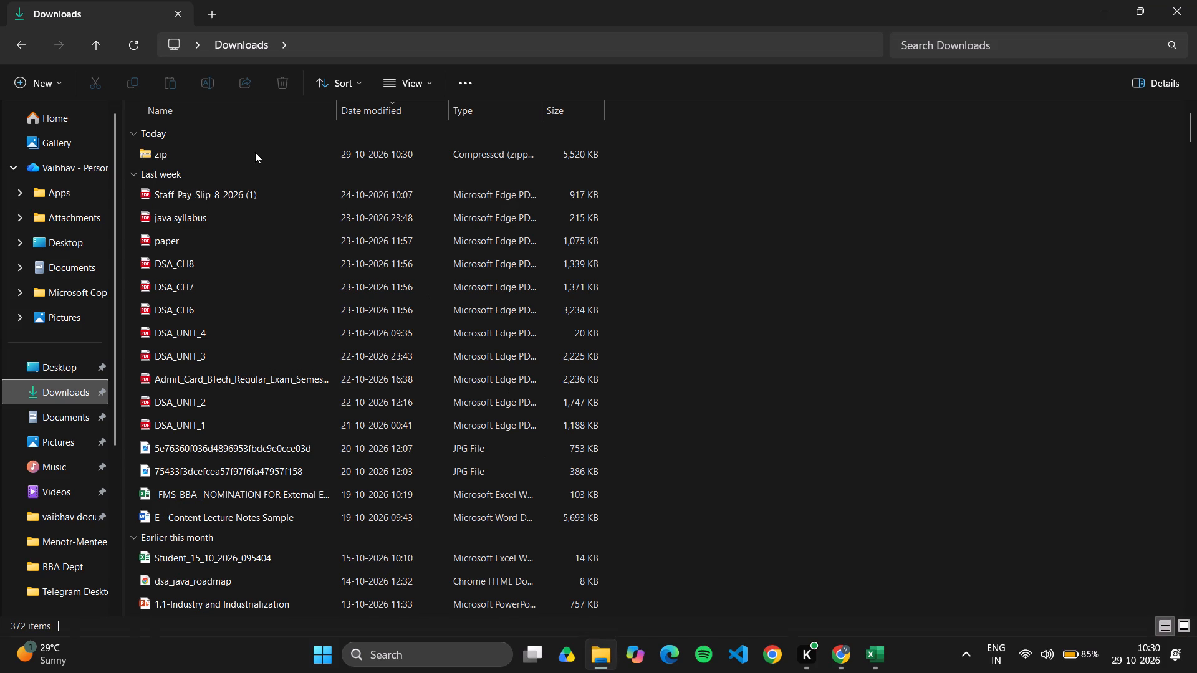
double_click(255, 152)
scroll(341, 456, "down", 7)
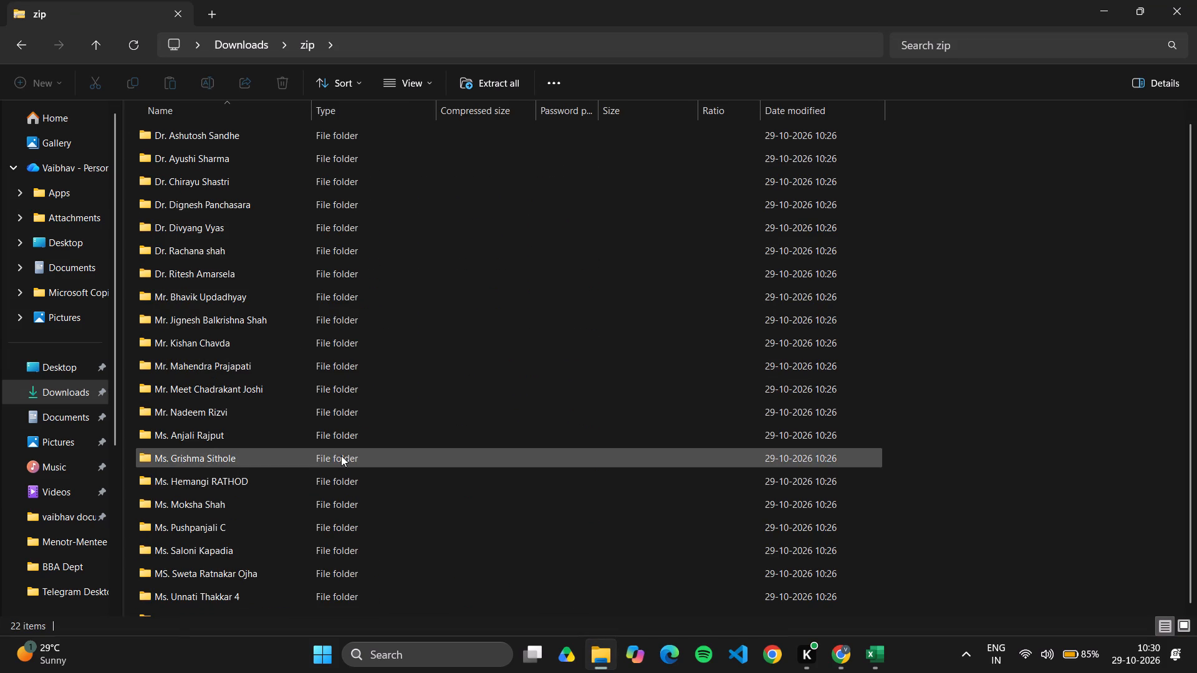
scroll(341, 456, "down", 6)
scroll(399, 381, "up", 9)
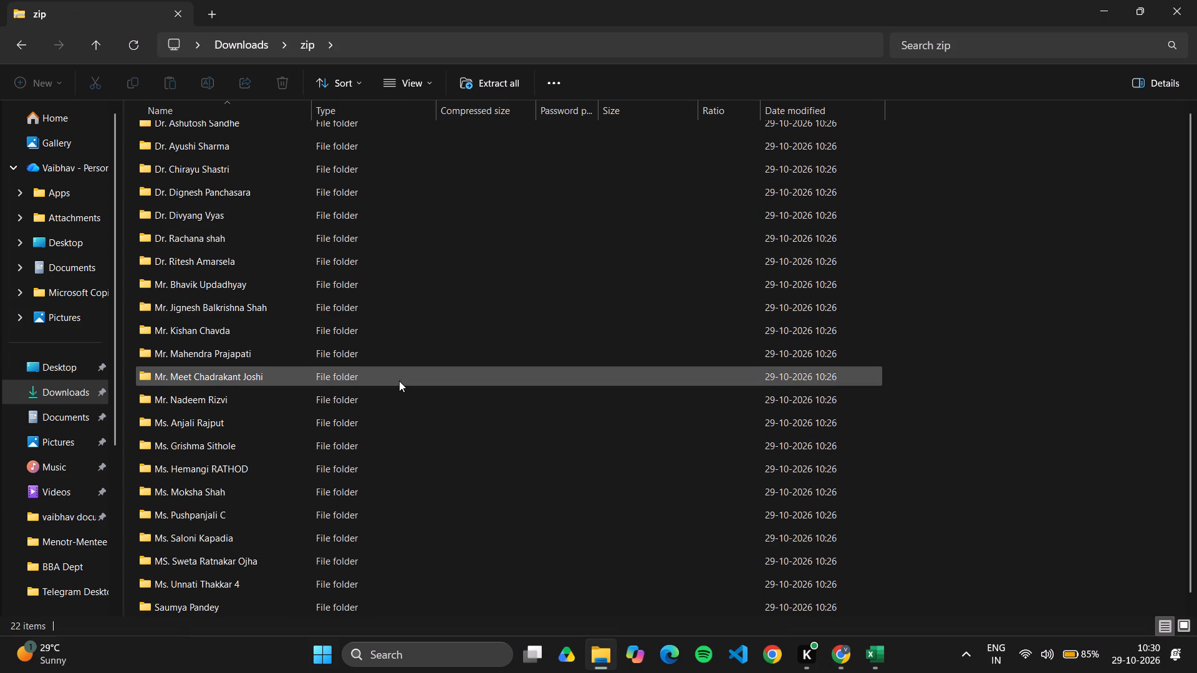
scroll(399, 381, "up", 6)
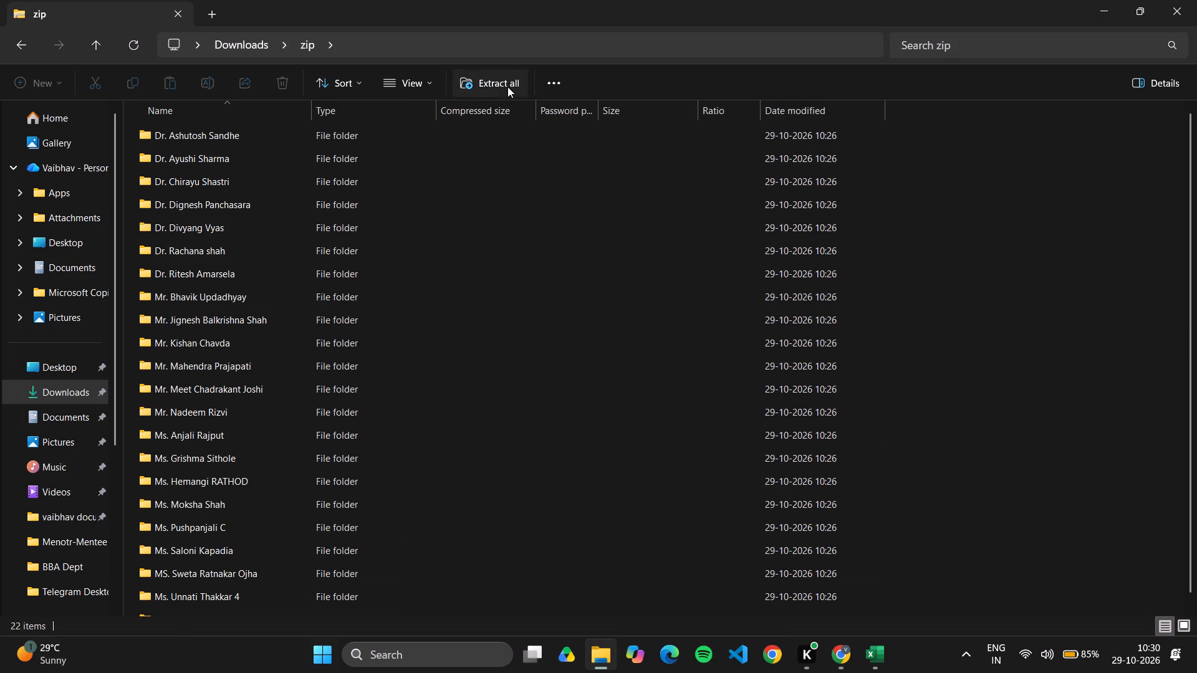
left_click(507, 87)
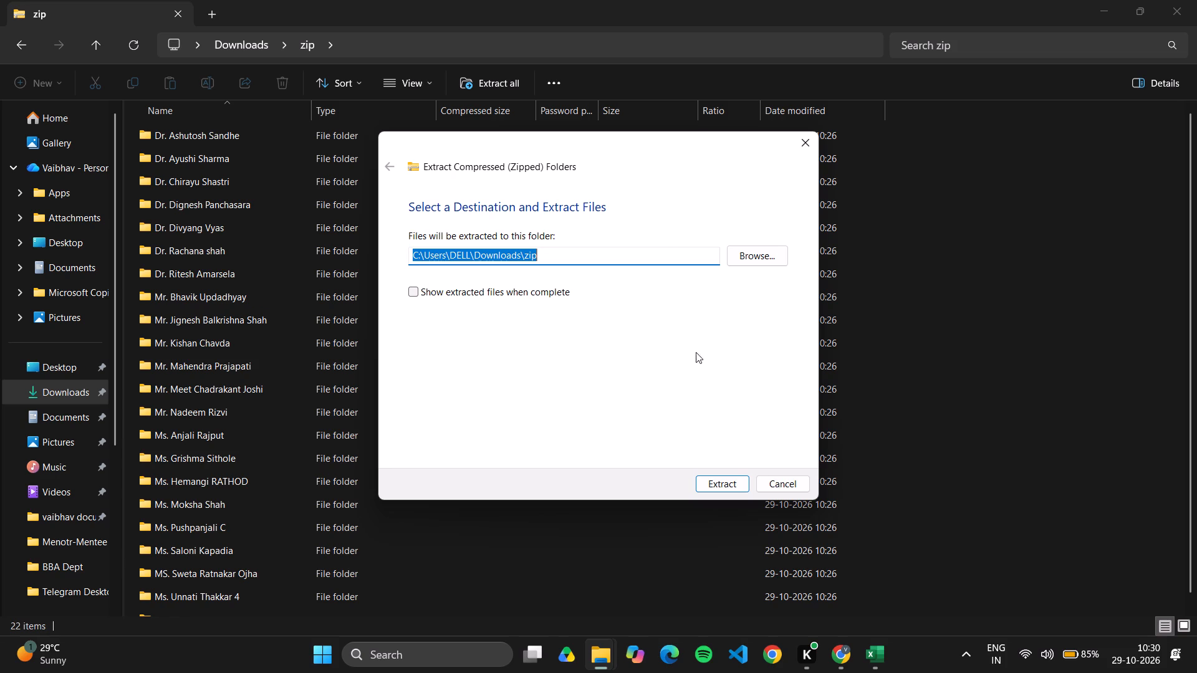
left_click(729, 484)
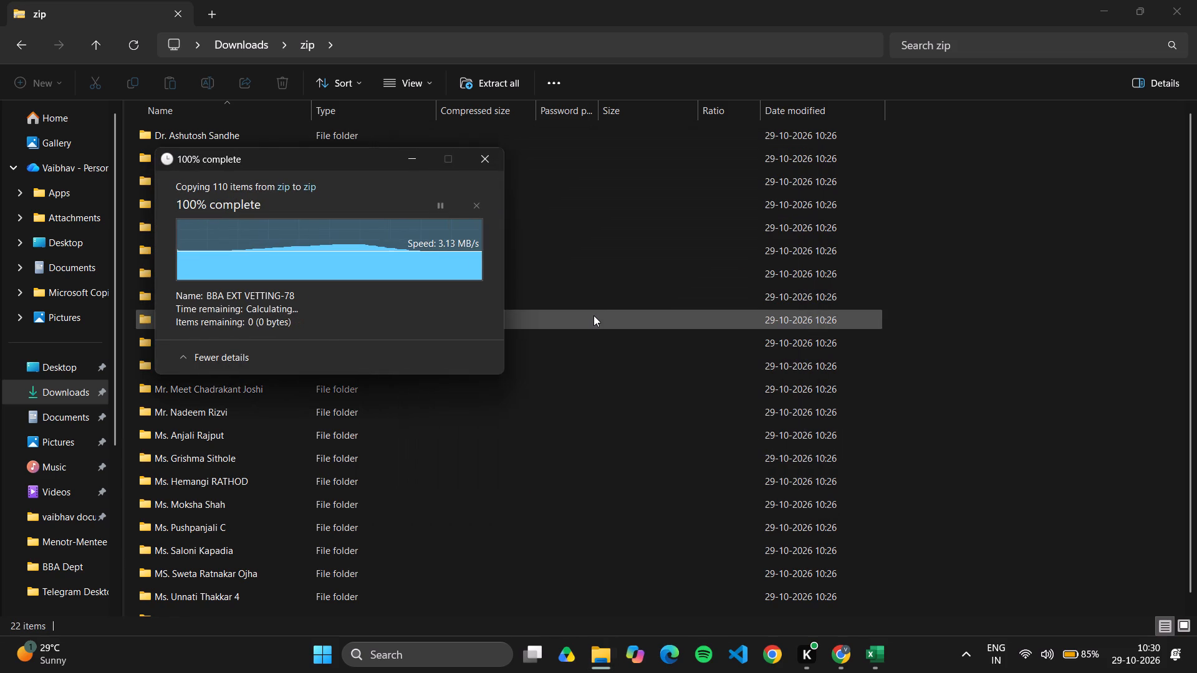
Open the extracted zip folder in Downloads and look through the vetters' folders it contains.
left_click(26, 43)
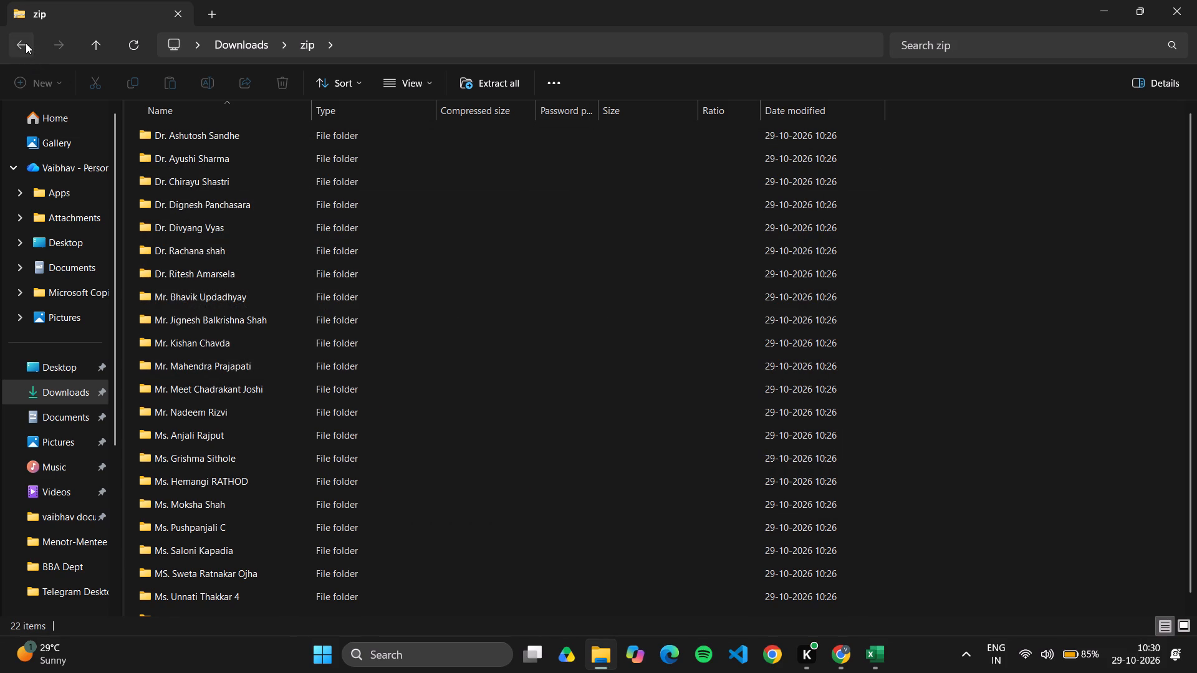
double_click(188, 182)
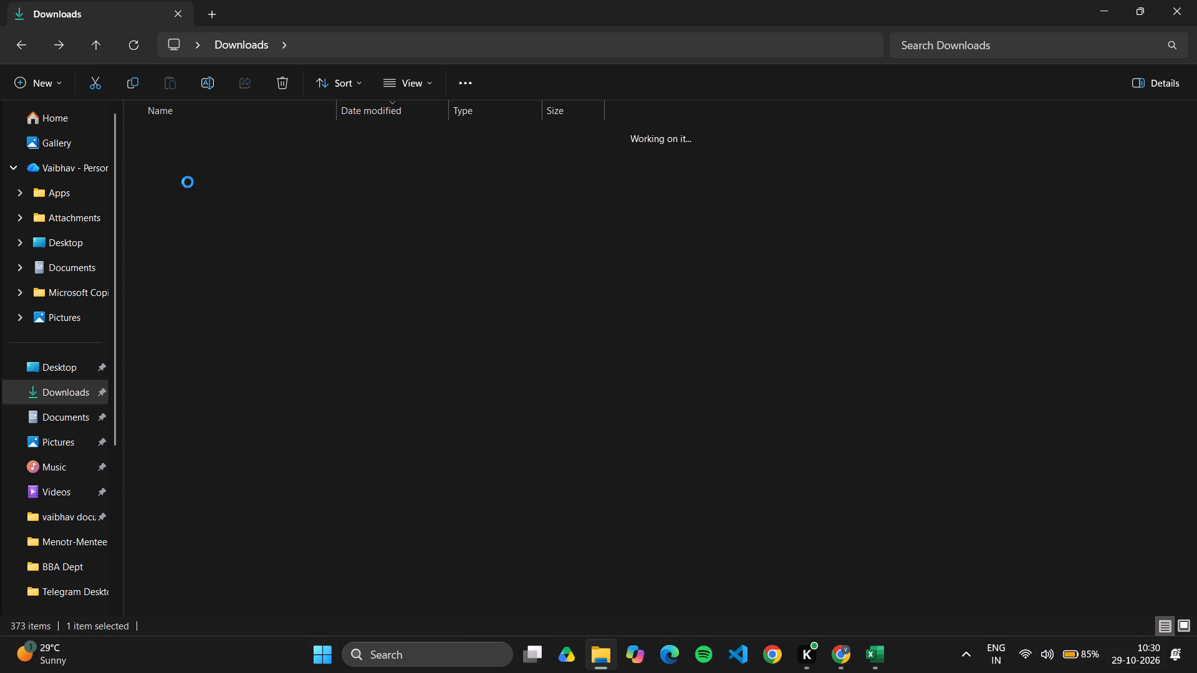
scroll(431, 332, "down", 8)
scroll(303, 396, "down", 5)
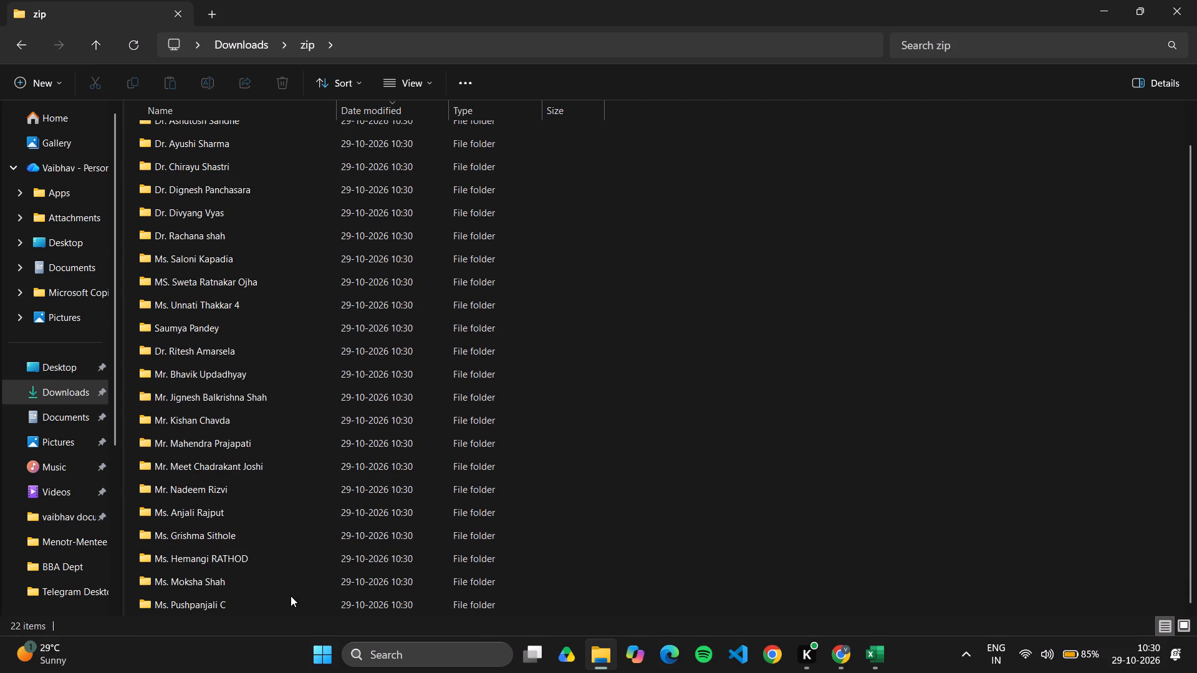
scroll(330, 607, "up", 6)
scroll(420, 491, "down", 3)
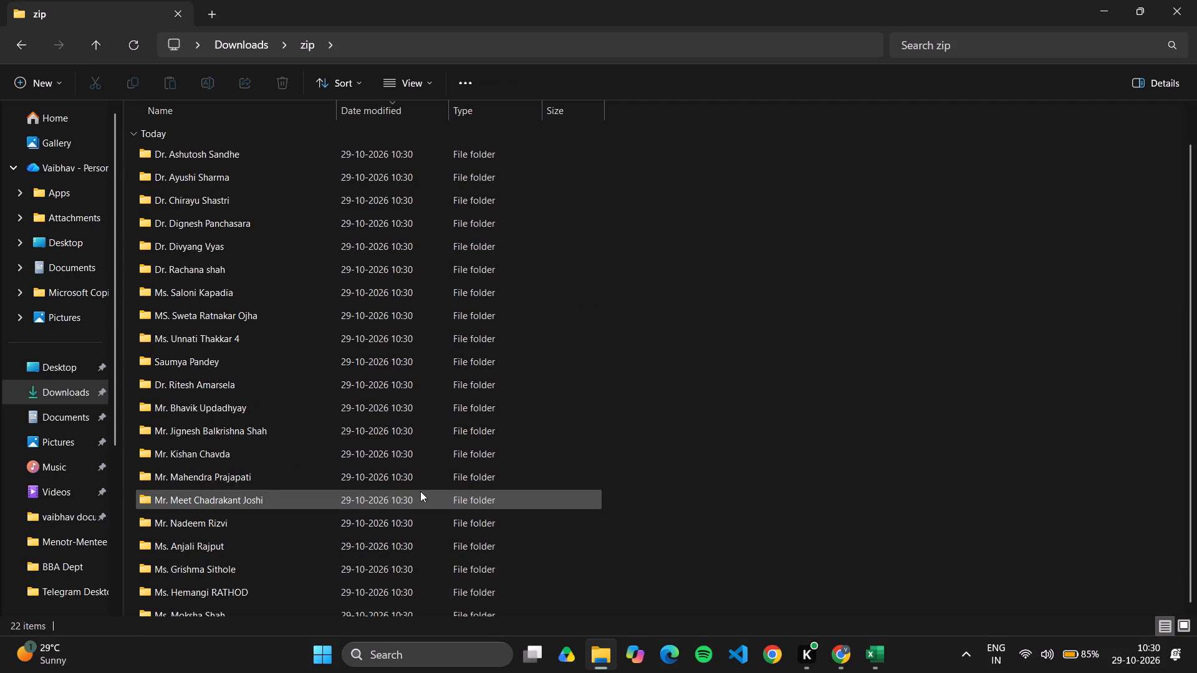
scroll(420, 491, "down", 3)
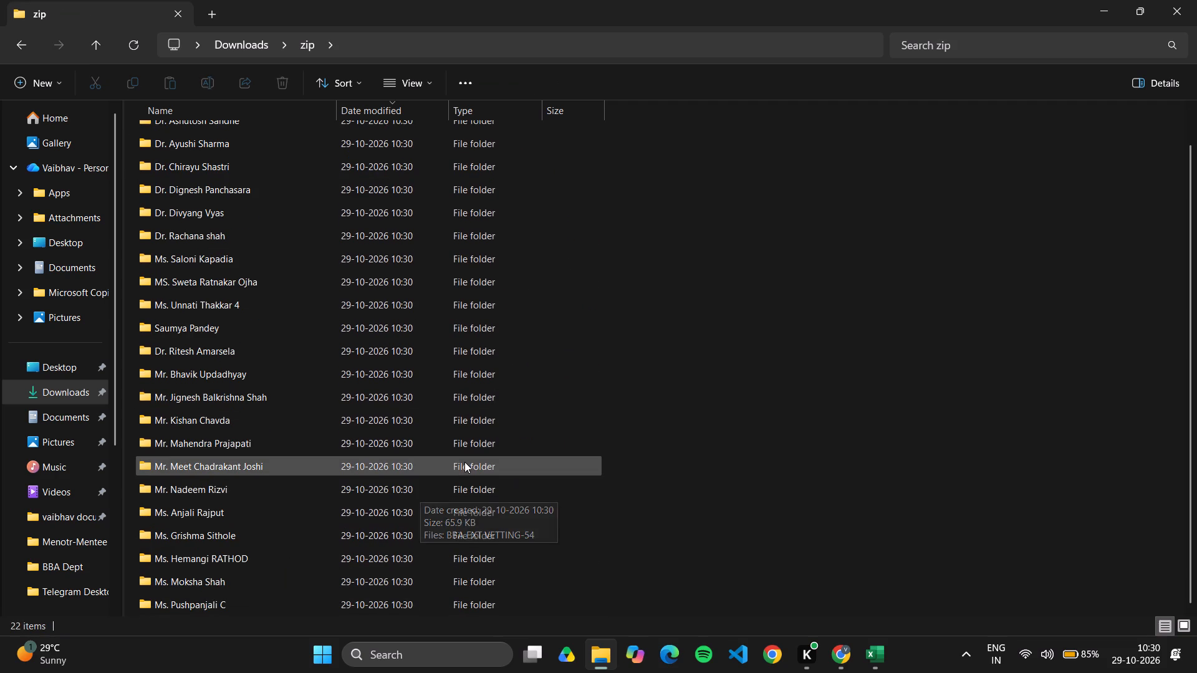
scroll(464, 462, "up", 10)
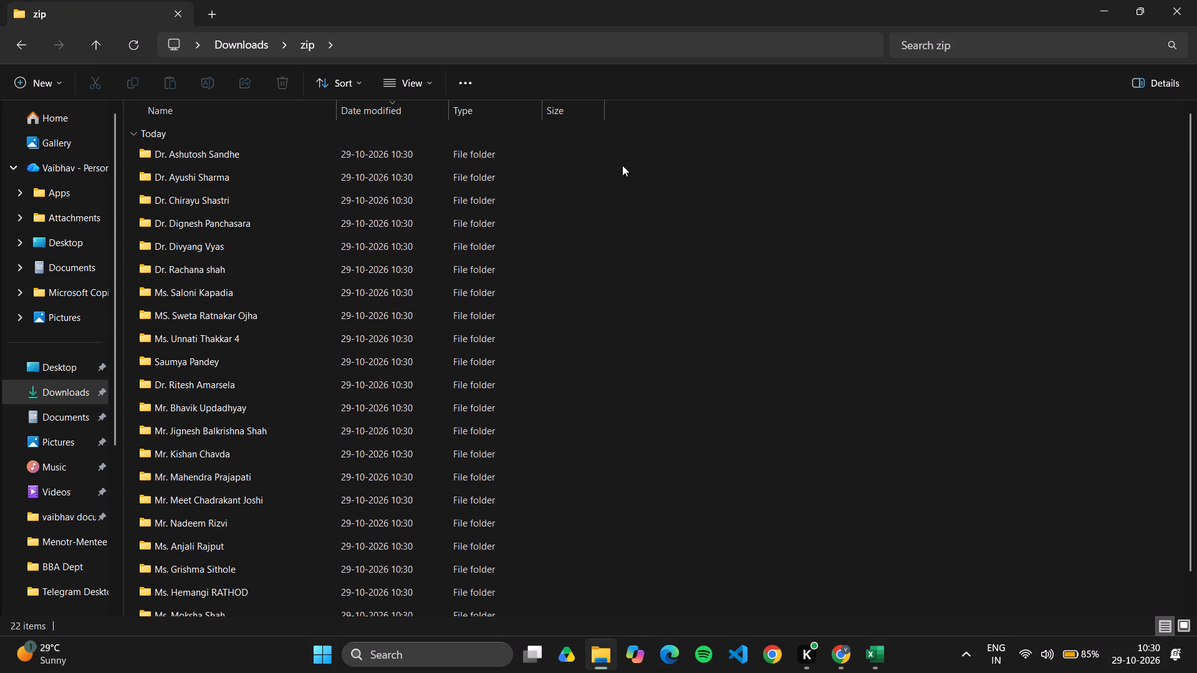
left_click_drag(593, 153, 404, 672)
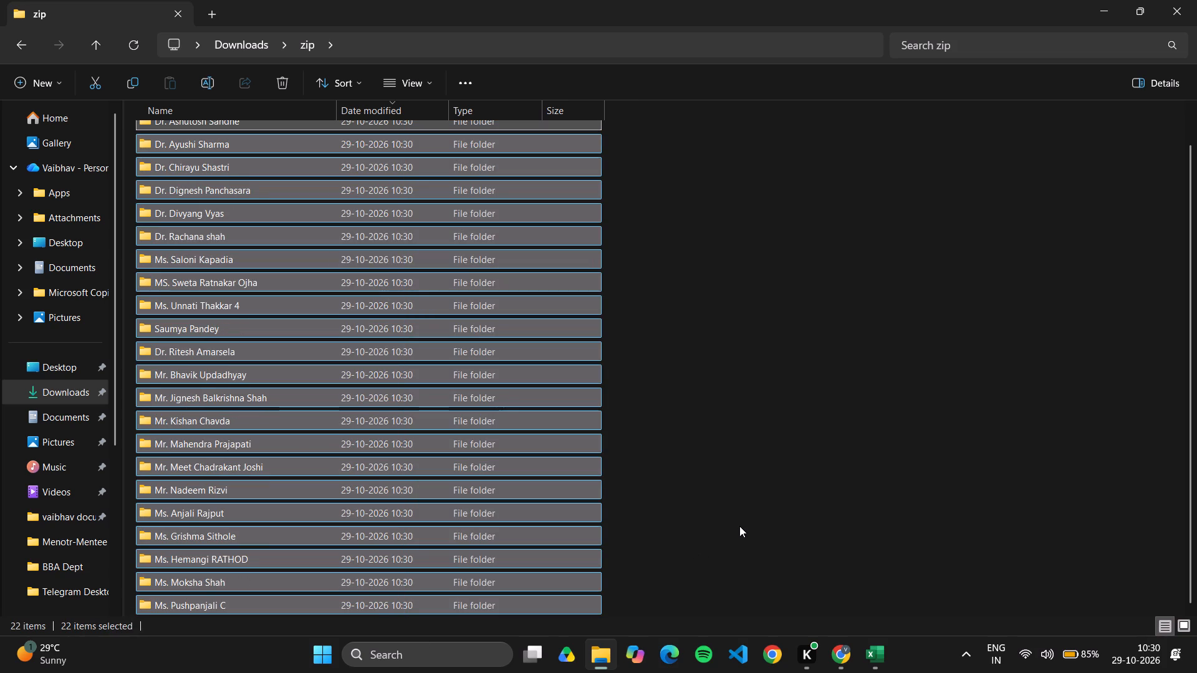
left_click(320, 526)
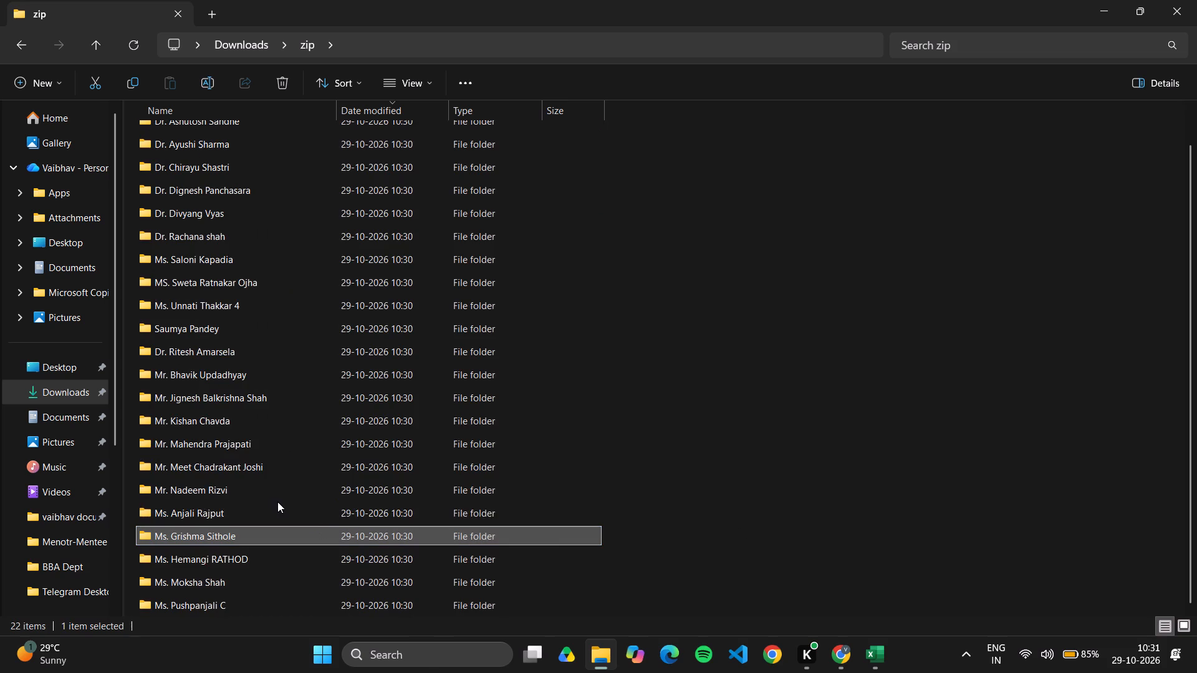
double_click(231, 523)
double_click(231, 533)
left_click(19, 34)
scroll(213, 268, "up", 8)
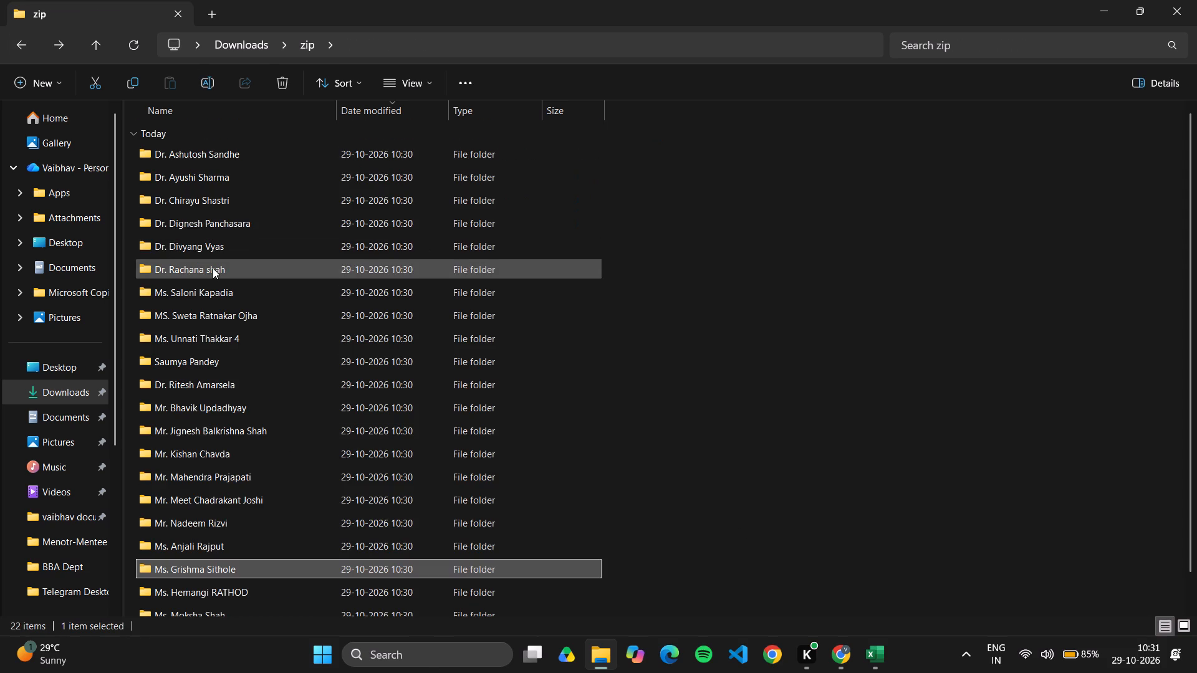
Open the folder of the vetter listed as S.No 2 and check that person's existing rows in the Excel sheet.
double_click(276, 176)
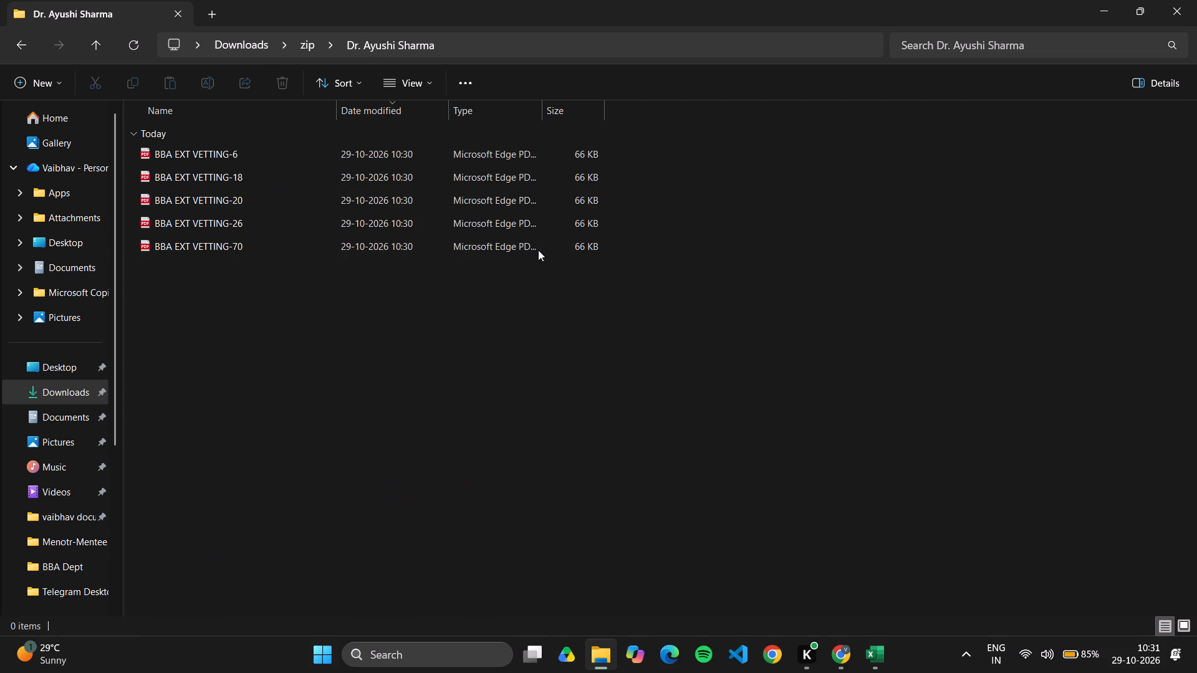
left_click(876, 653)
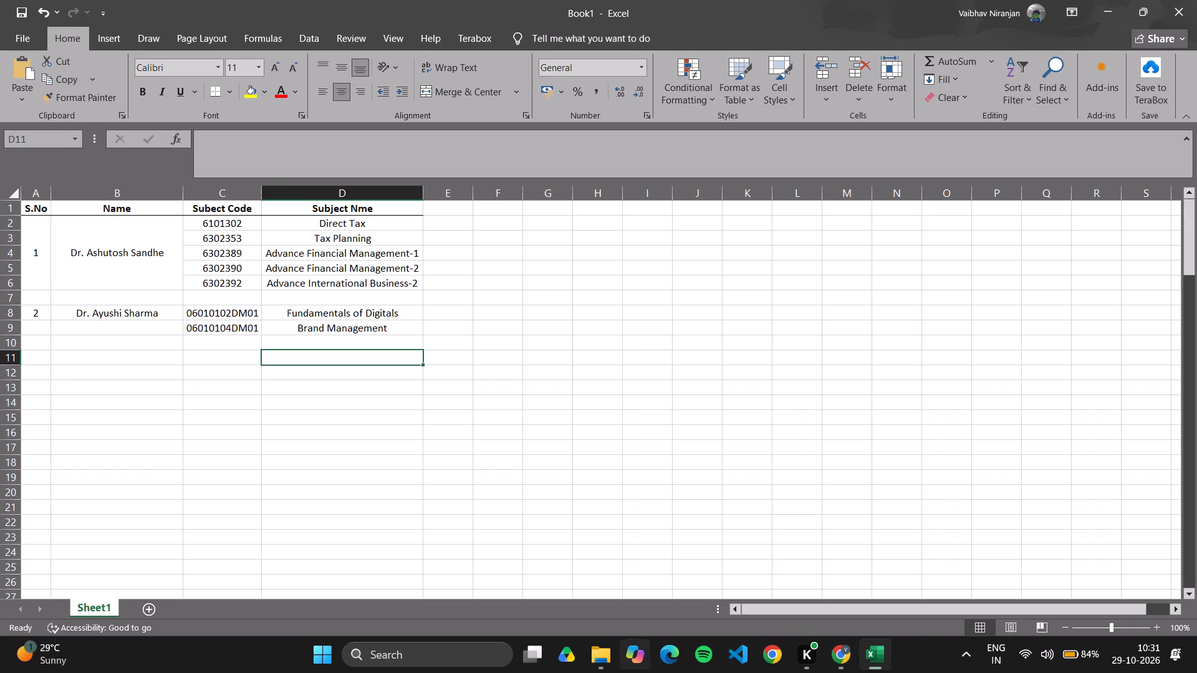
left_click(601, 666)
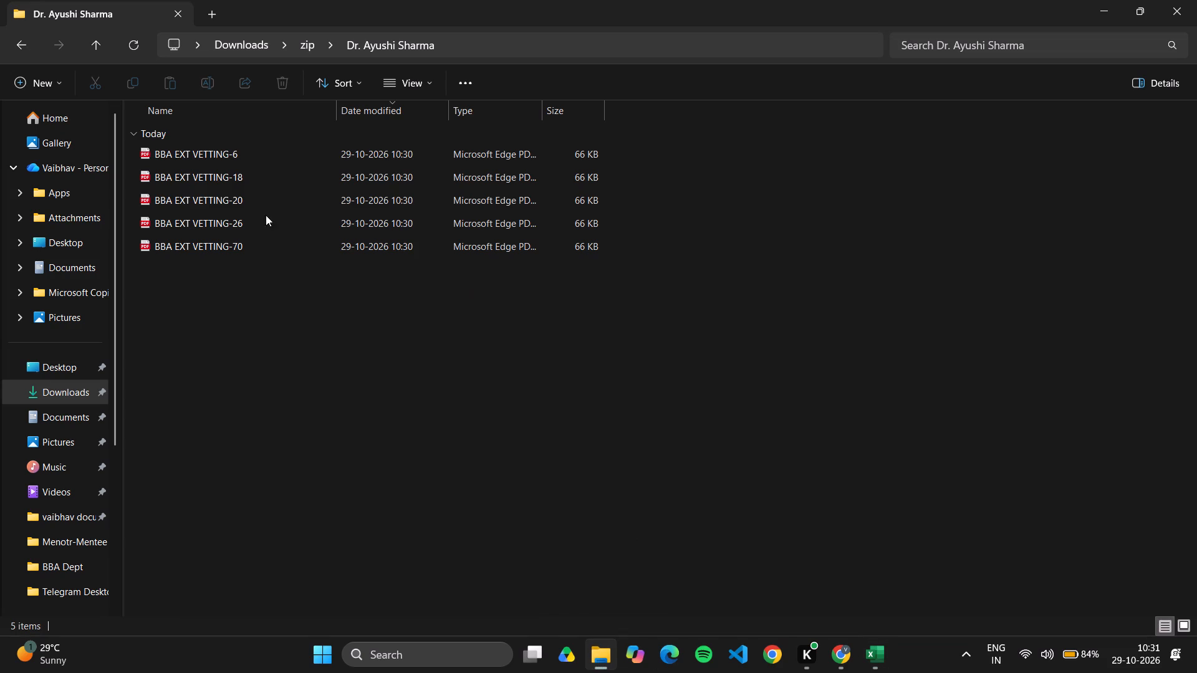
Open BBA EXT VETTING-20 and copy its subject code 06010104DS01 into cell C10 of the Excel sheet.
double_click(276, 203)
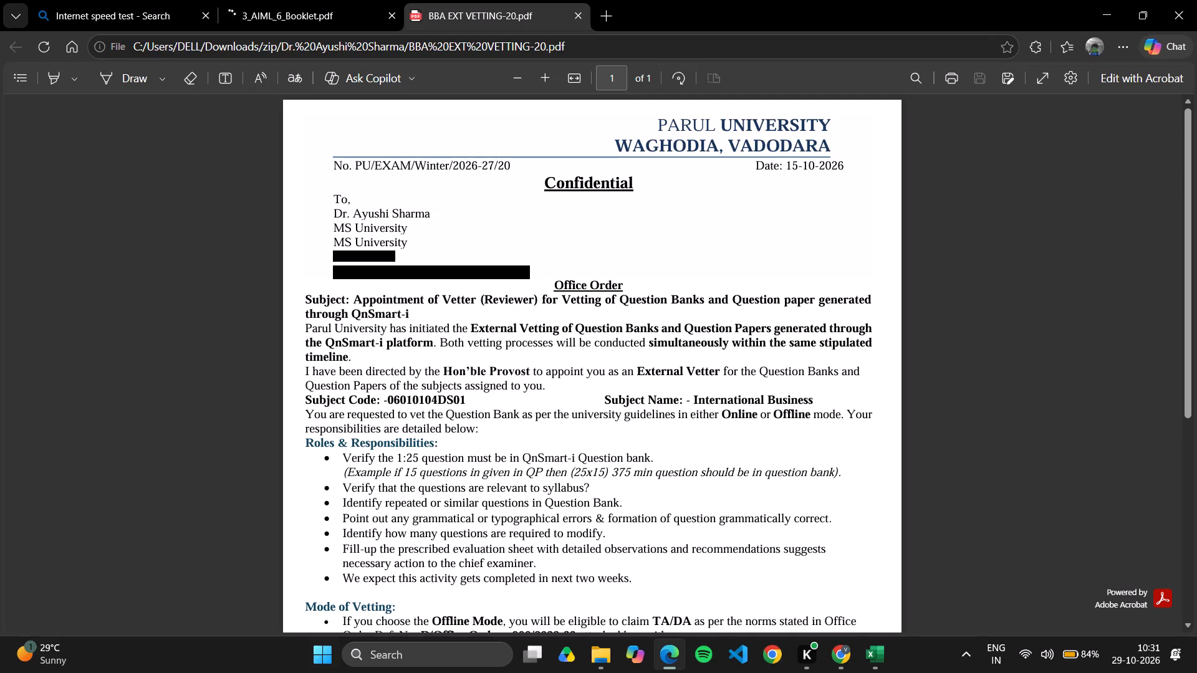
left_click_drag(389, 398, 466, 398)
key("ctrl+c")
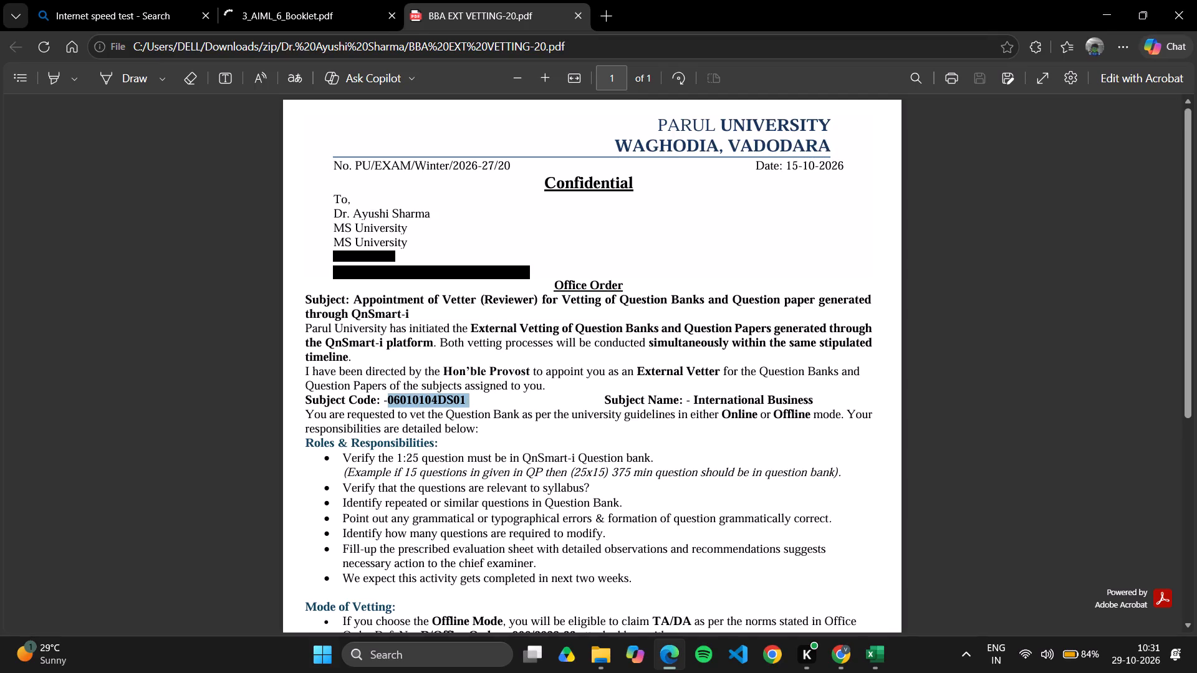
scroll(466, 398, "right", 1)
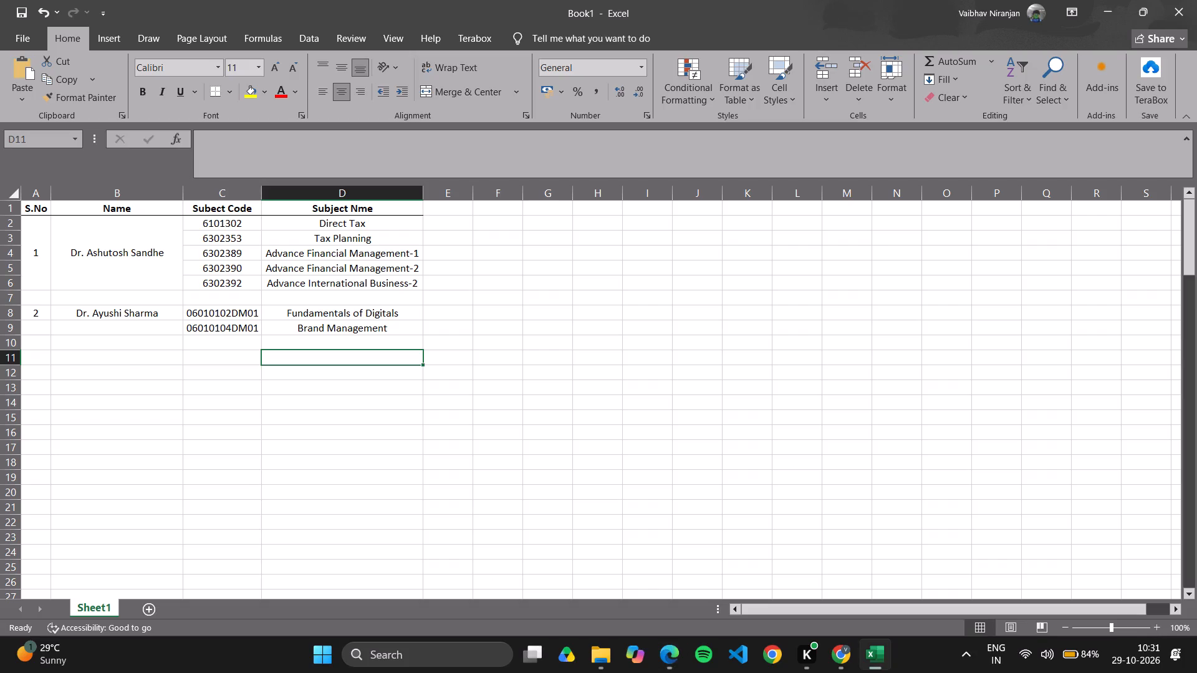
left_click(245, 346)
key("ctrl+v")
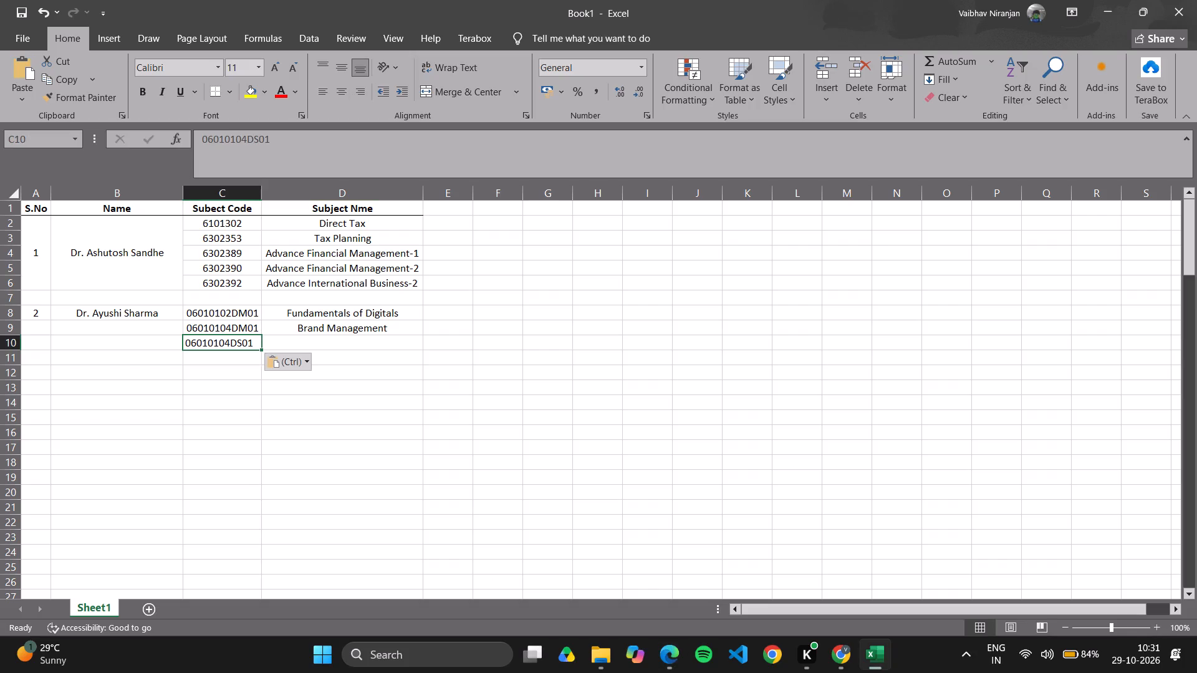
Fill cell D10 with the subject name International Business from the BBA EXT VETTING-20 letter.
left_click(313, 348)
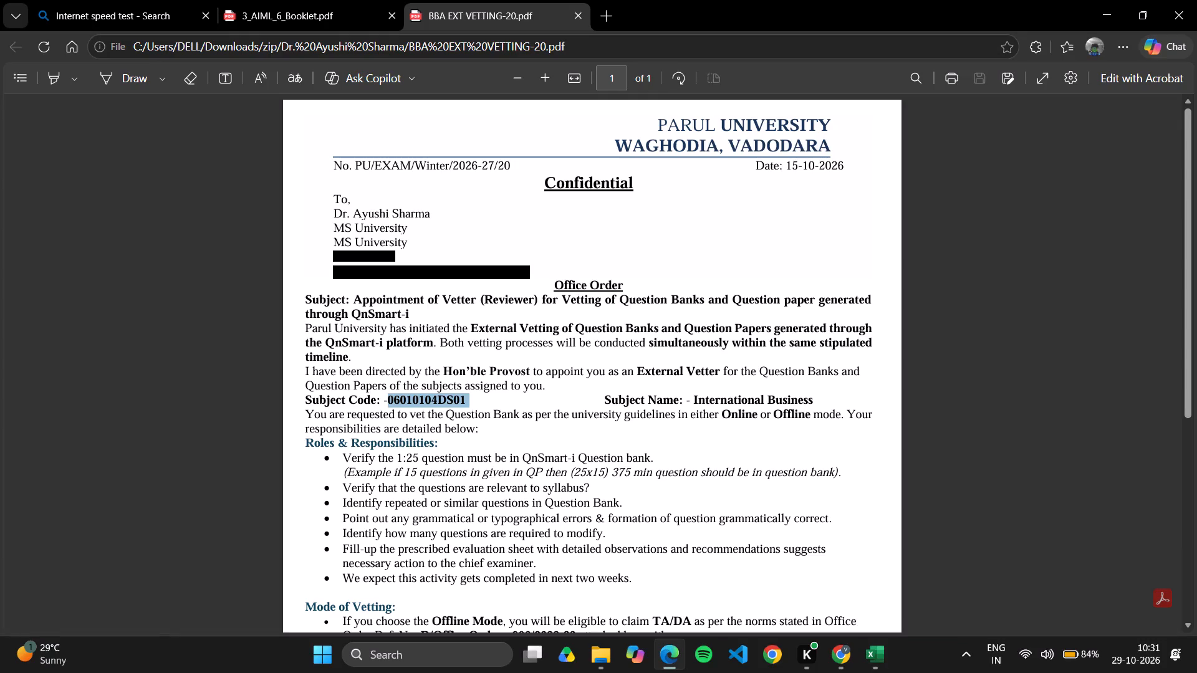
Copy the subject name International Business from the BBA EXT VETTING-20 letter into cell D10 of the Excel sheet.
left_click_drag(692, 398, 814, 398)
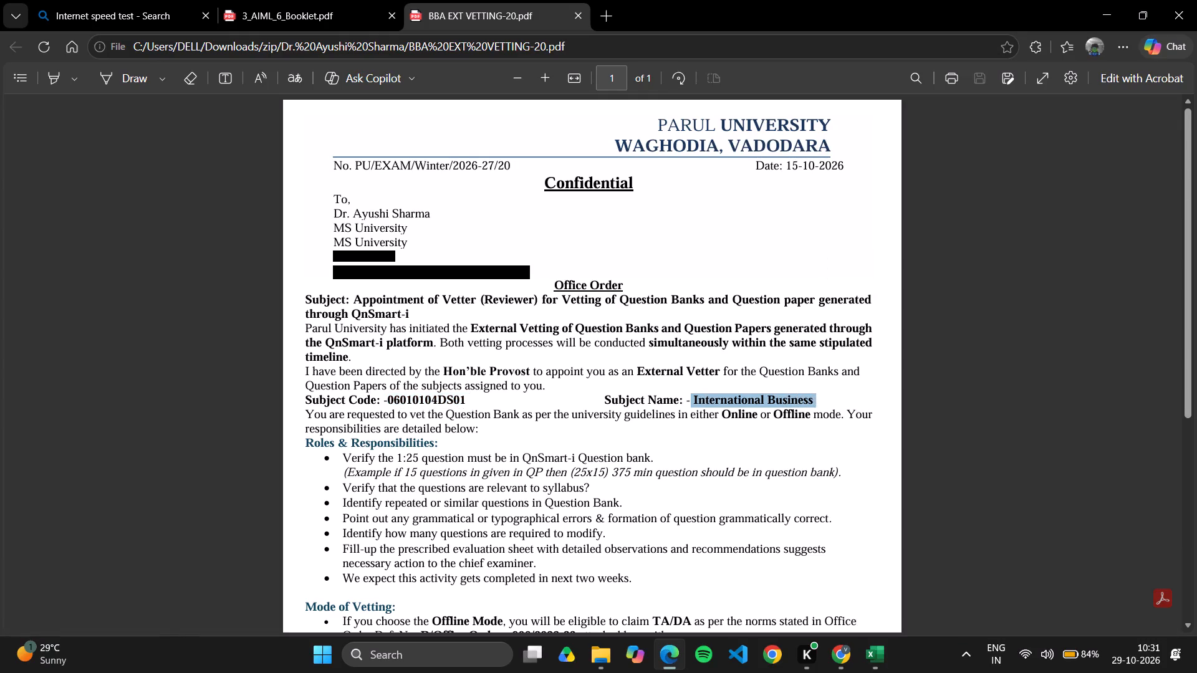
key("ctrl+c")
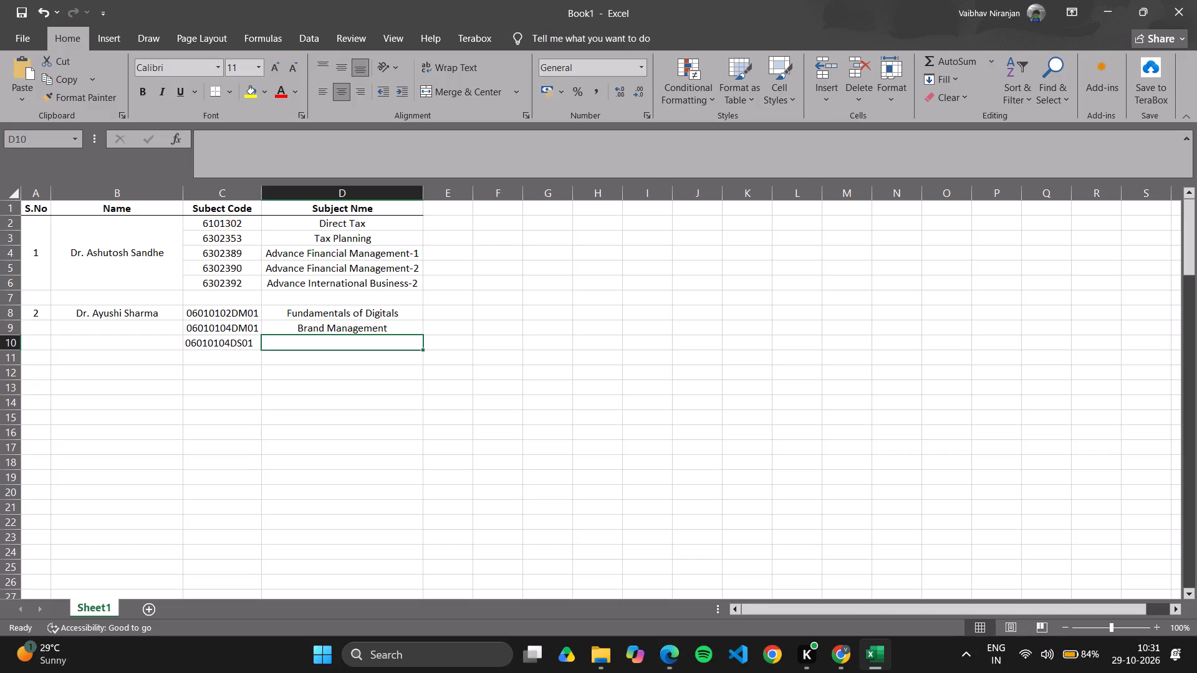
key("ctrl+v")
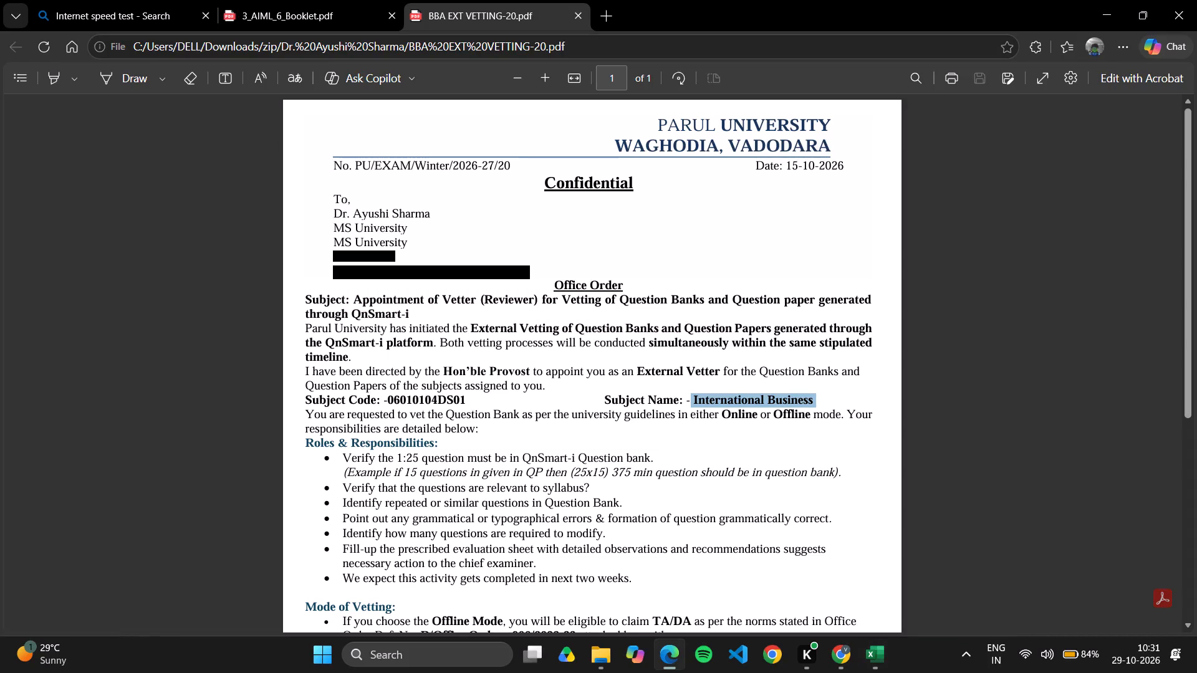
Copy the addressee's contact number from the BBA EXT VETTING-20 letter and close the letter.
left_click_drag(332, 252, 396, 257)
left_click(396, 257)
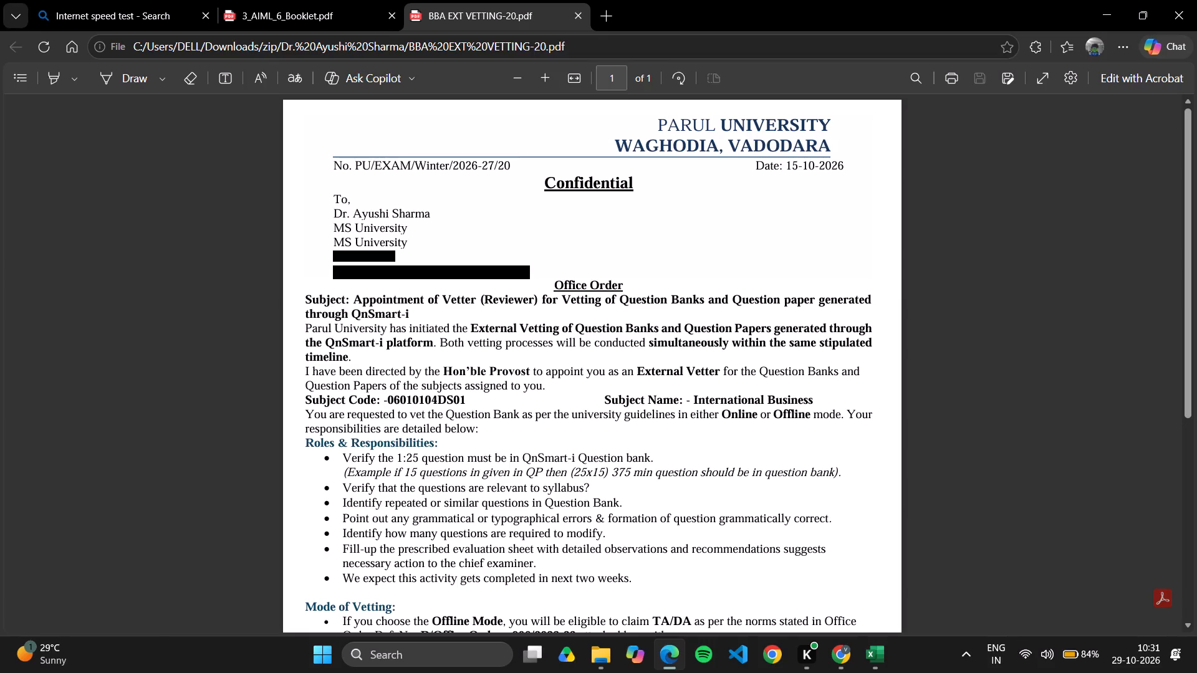
left_click_drag(332, 258, 397, 260)
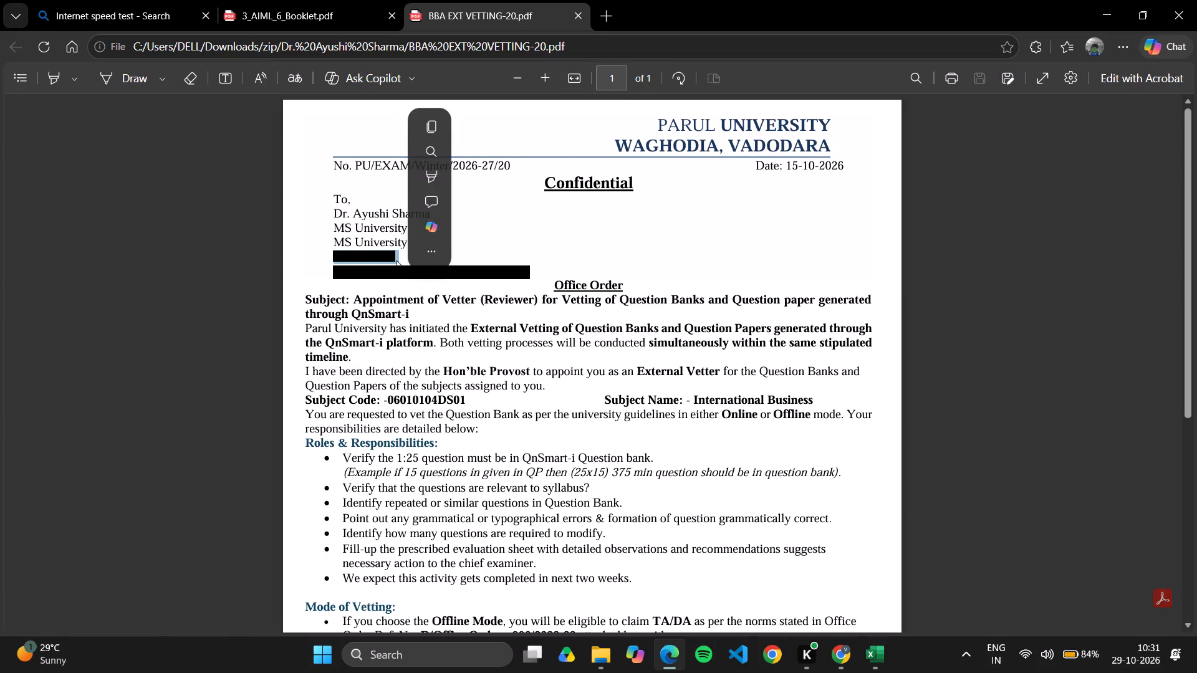
key("ctrl+c")
left_click(680, 272)
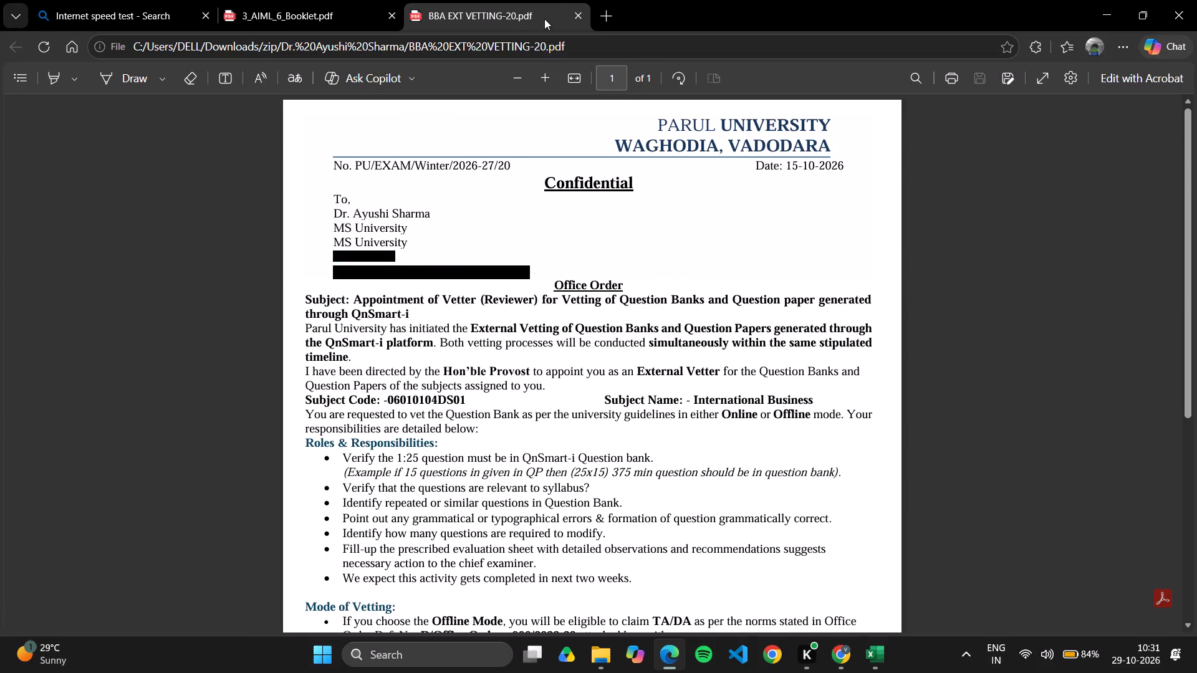
left_click(582, 17)
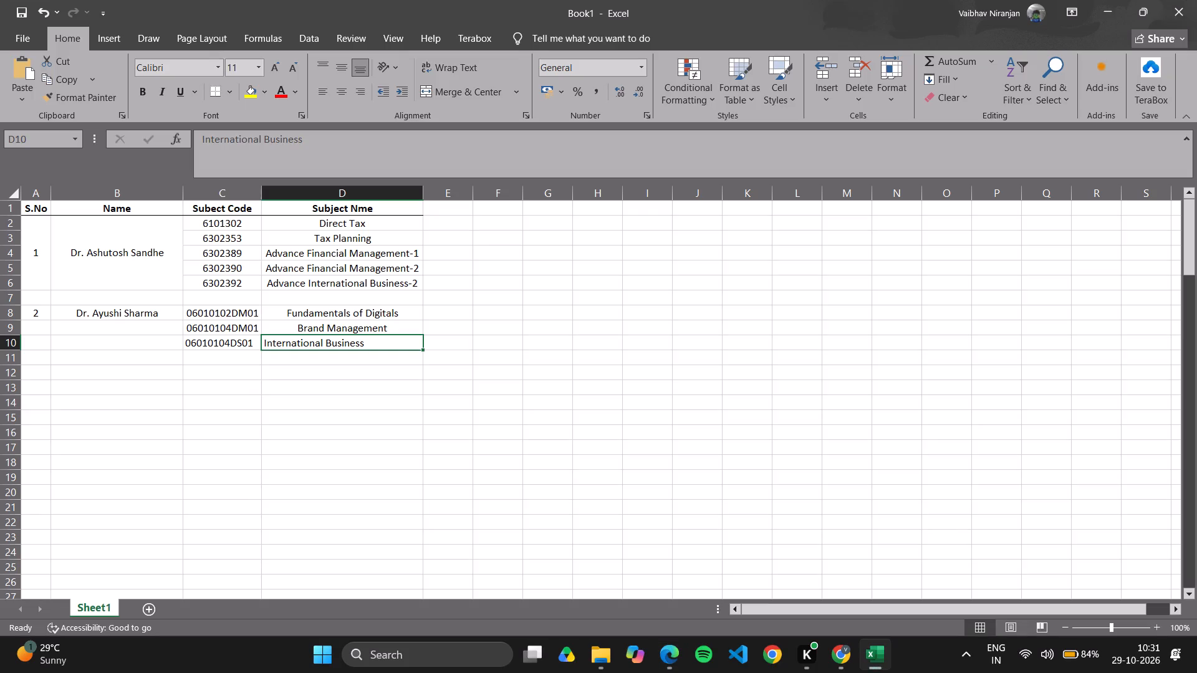
In the Excel sheet, insert a column before the subject code column and title it "Contact No.".
left_click(196, 194)
right_click(196, 194)
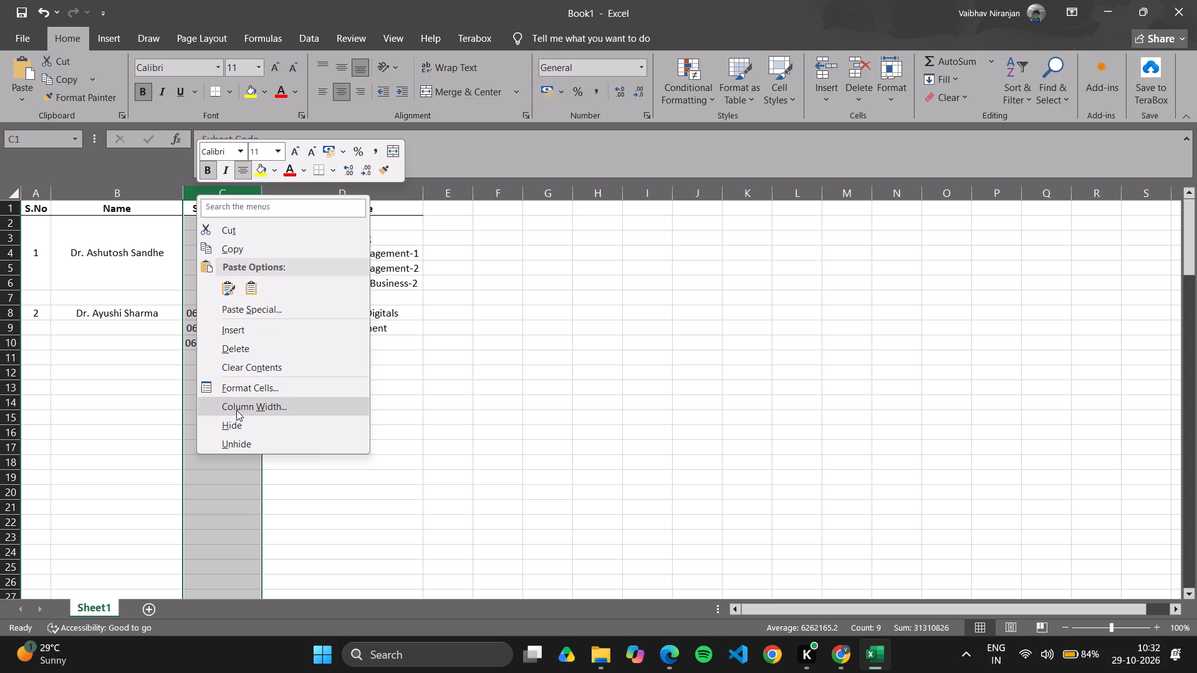
left_click(238, 335)
left_click(252, 222)
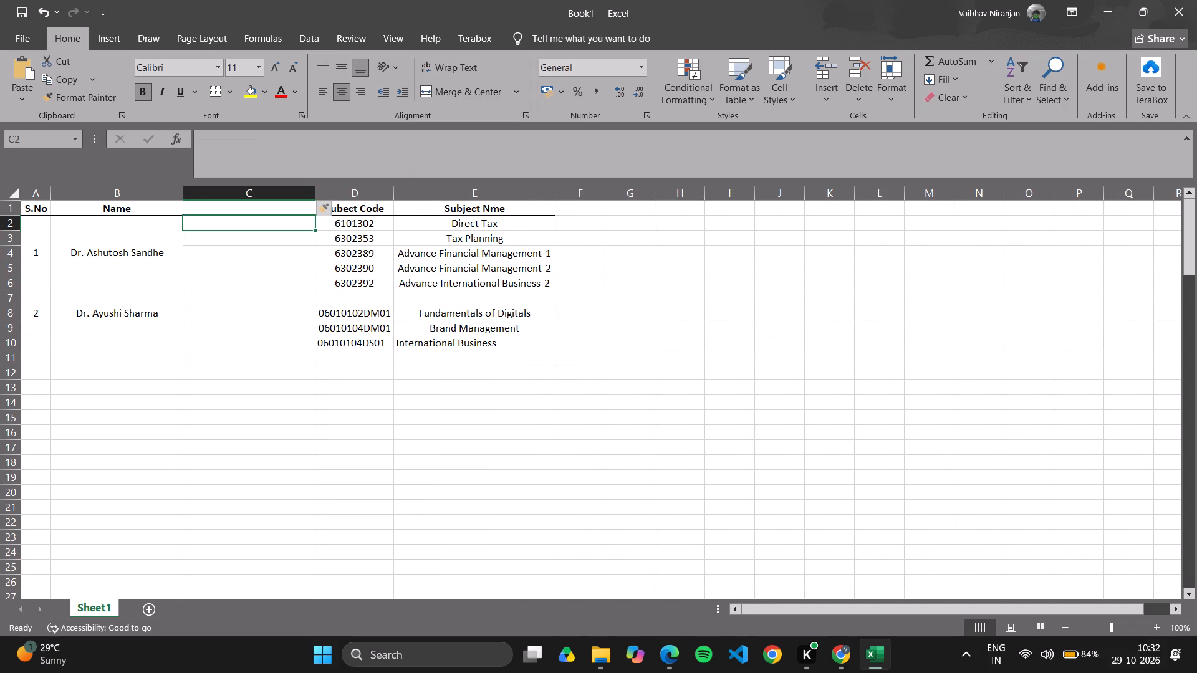
left_click(246, 211)
type("Con")
type("tact N")
type("o.")
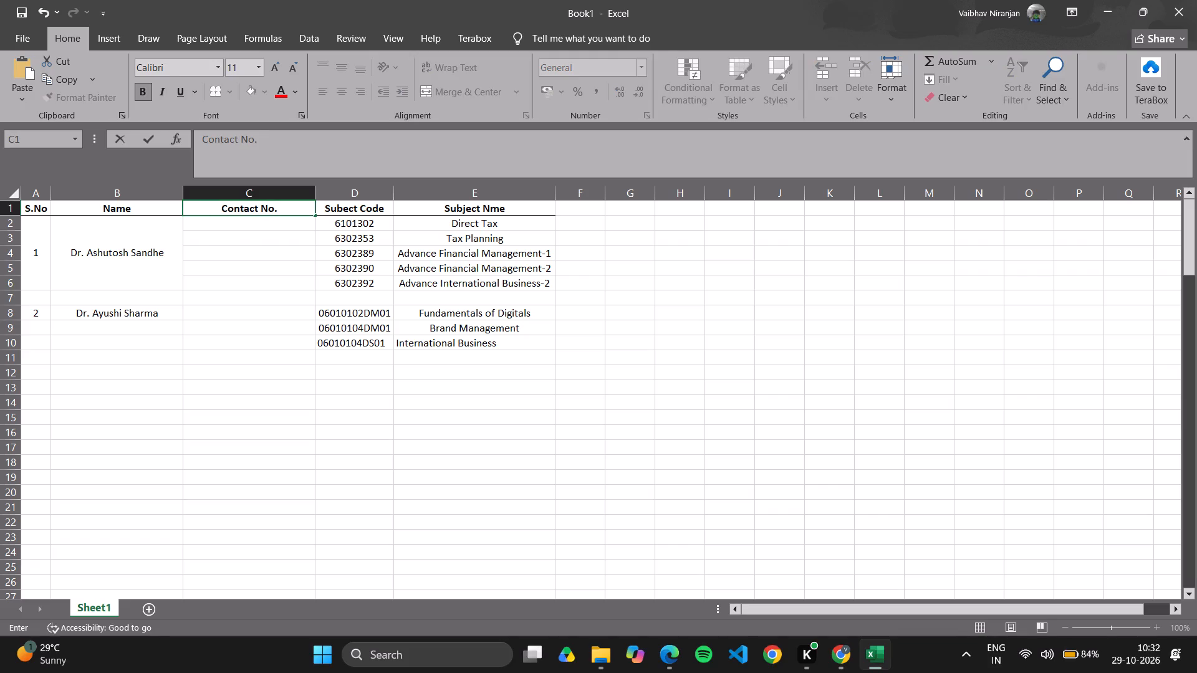
Paste the copied contact number into the Contact No. cell of serial number 2, in row 8.
left_click(234, 312)
key("ctrl+v")
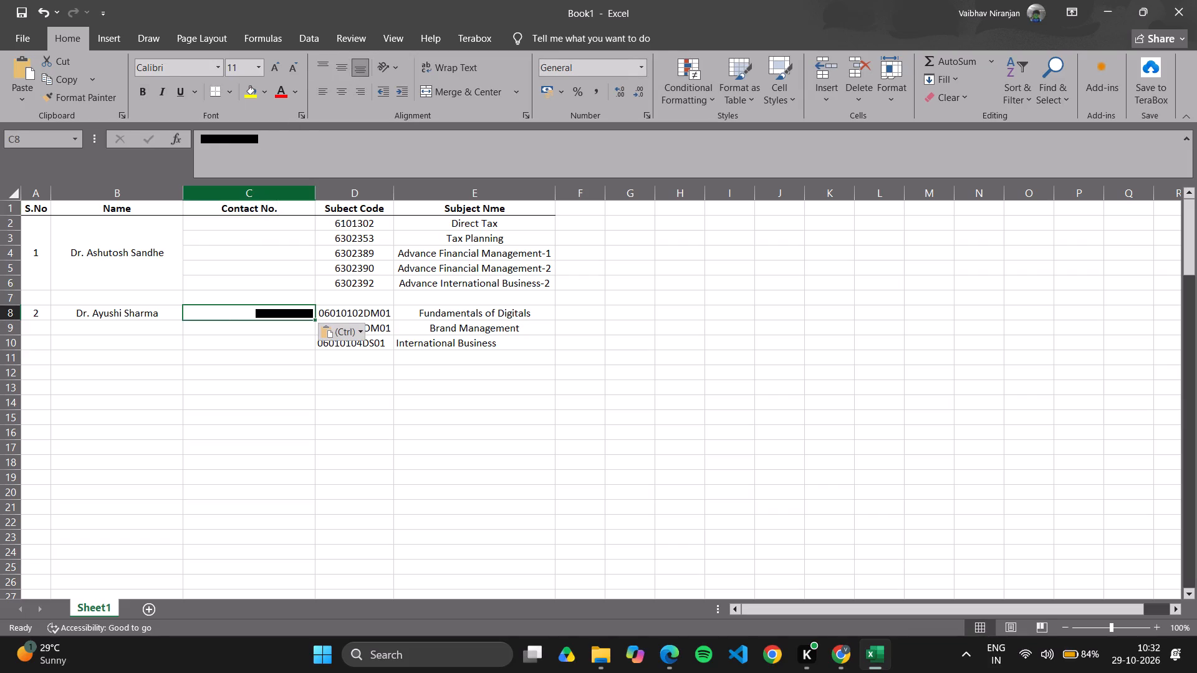
Centre the contents of the Contact No. column horizontally.
left_click_drag(281, 196, 347, 92)
left_click(267, 180)
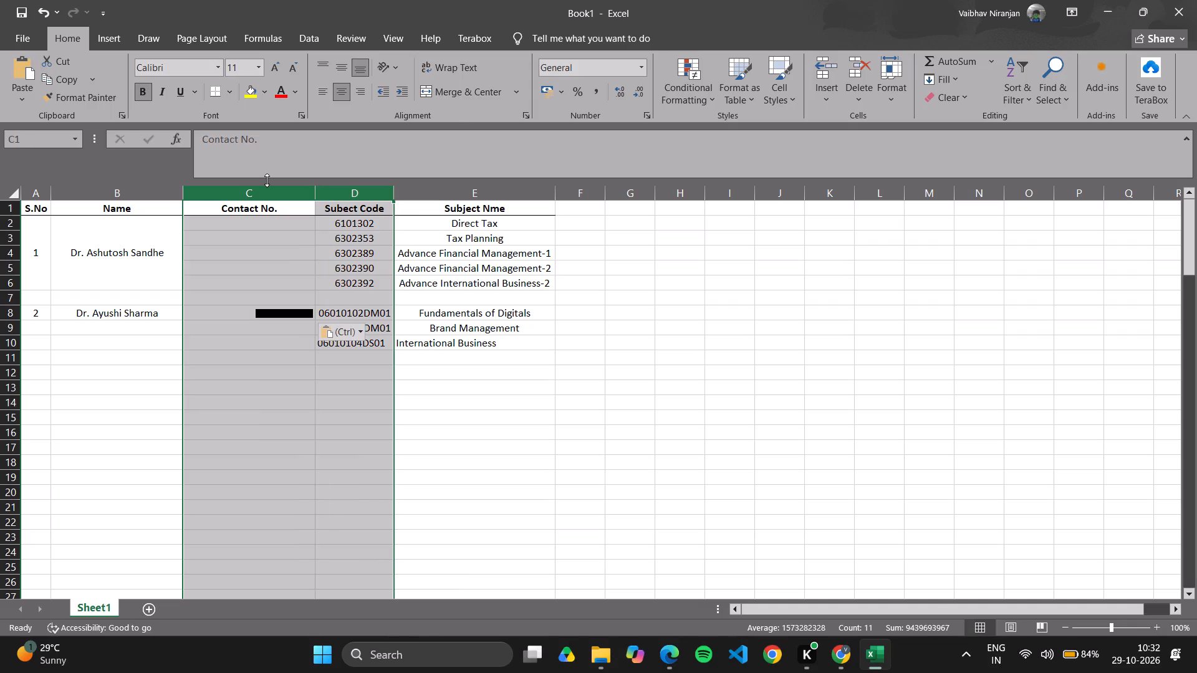
left_click(259, 190)
left_click(342, 75)
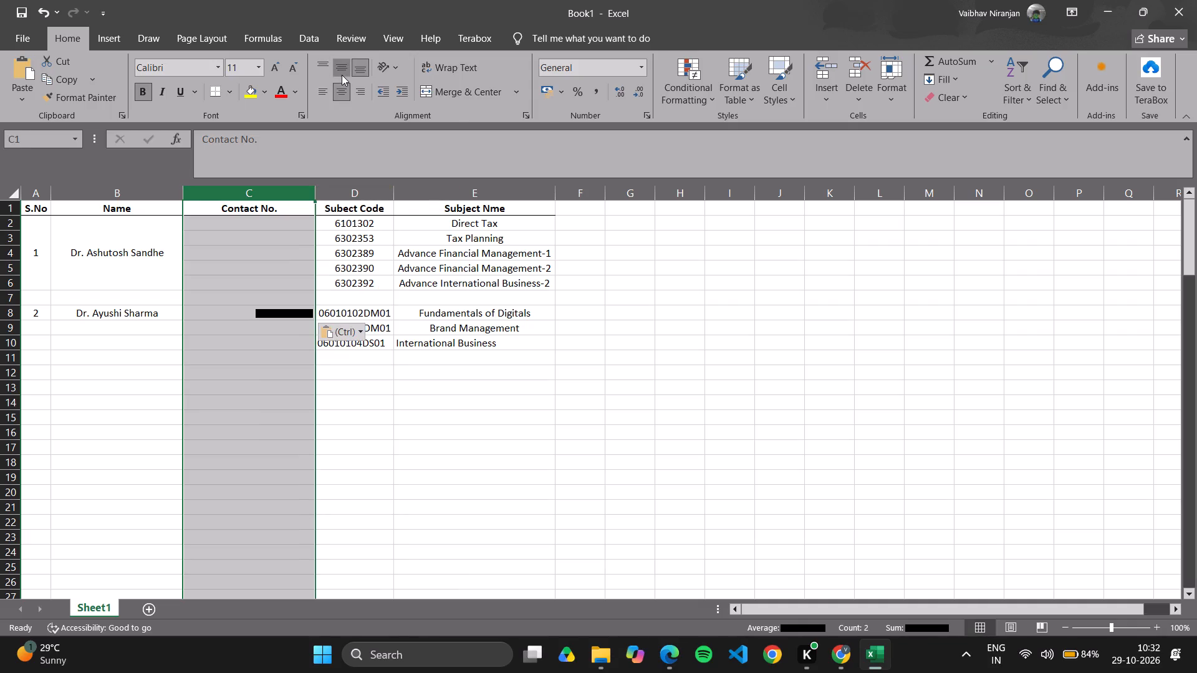
left_click(345, 91)
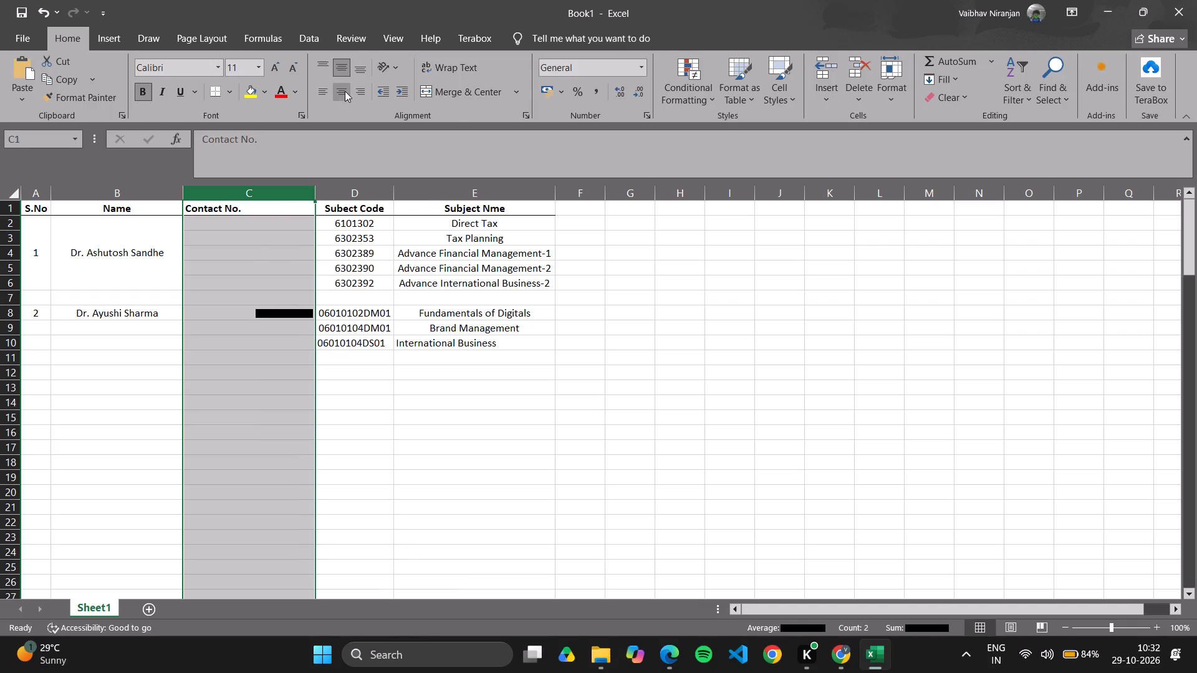
left_click(345, 91)
left_click(532, 378)
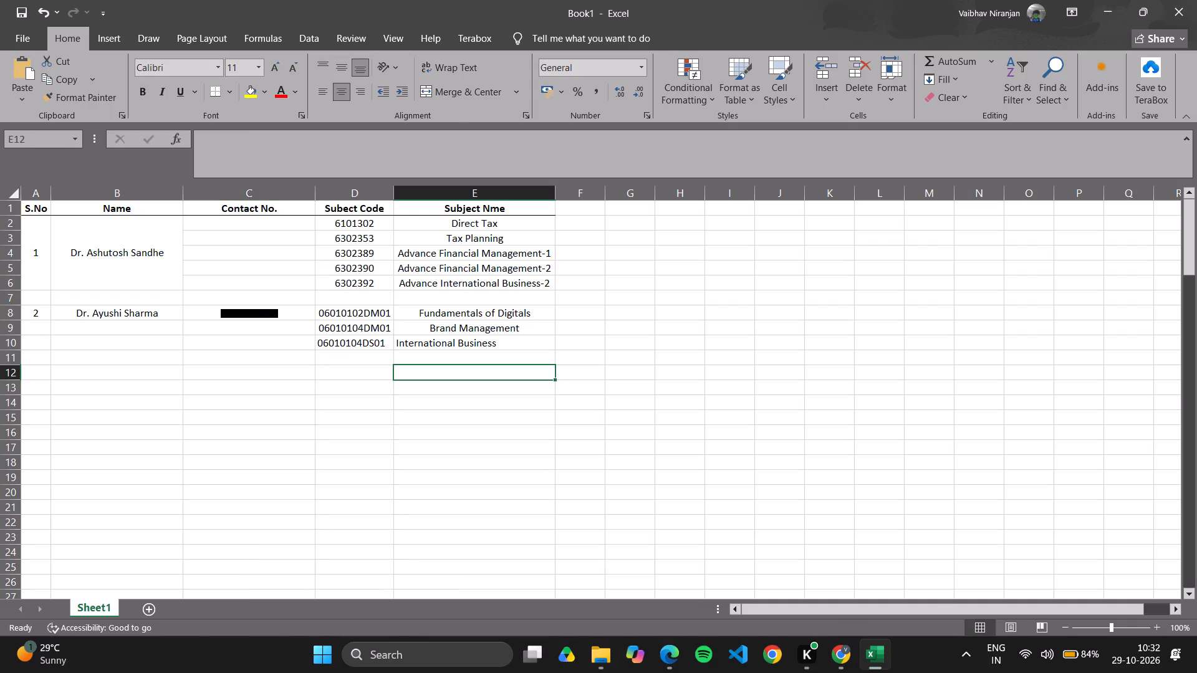
Centre the International Business entry in cell E10 of the subject name column.
left_click(499, 345)
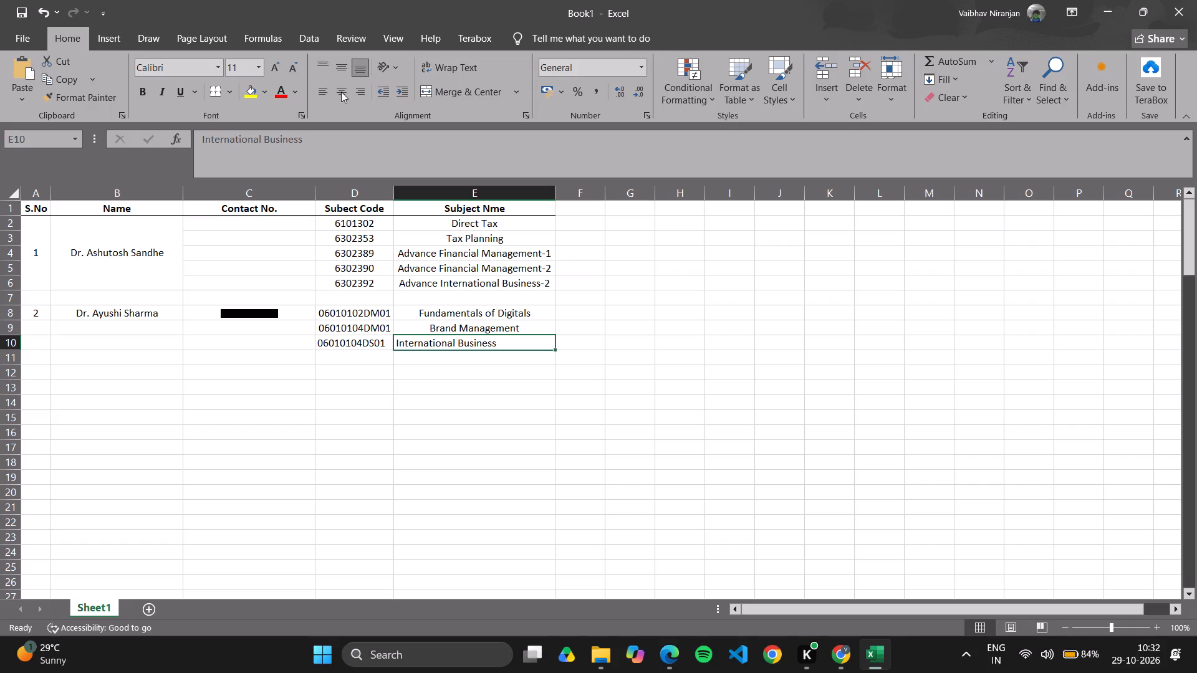
left_click(341, 92)
left_click(479, 464)
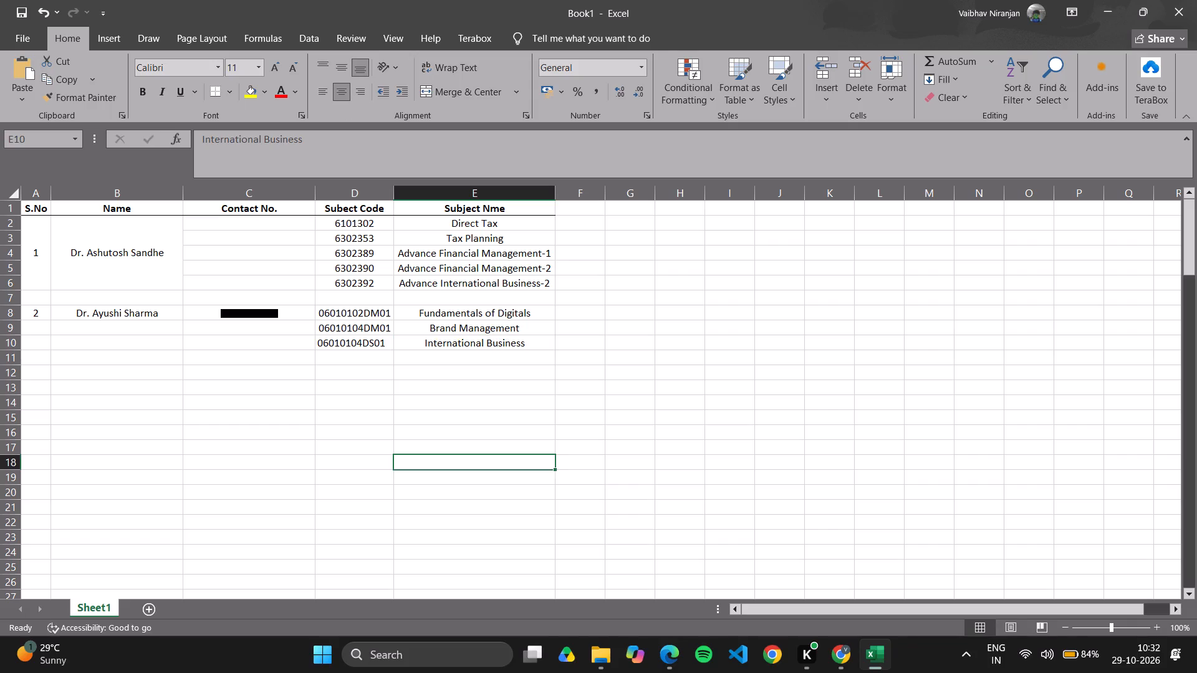
left_click(469, 197)
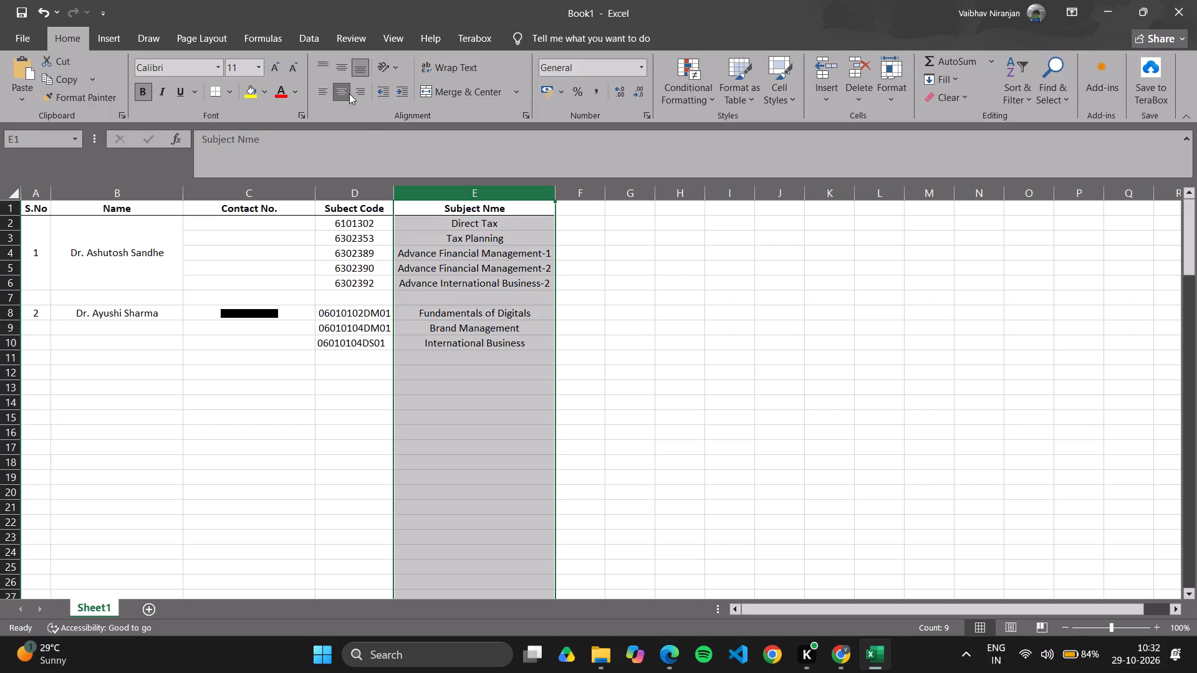
left_click(680, 481)
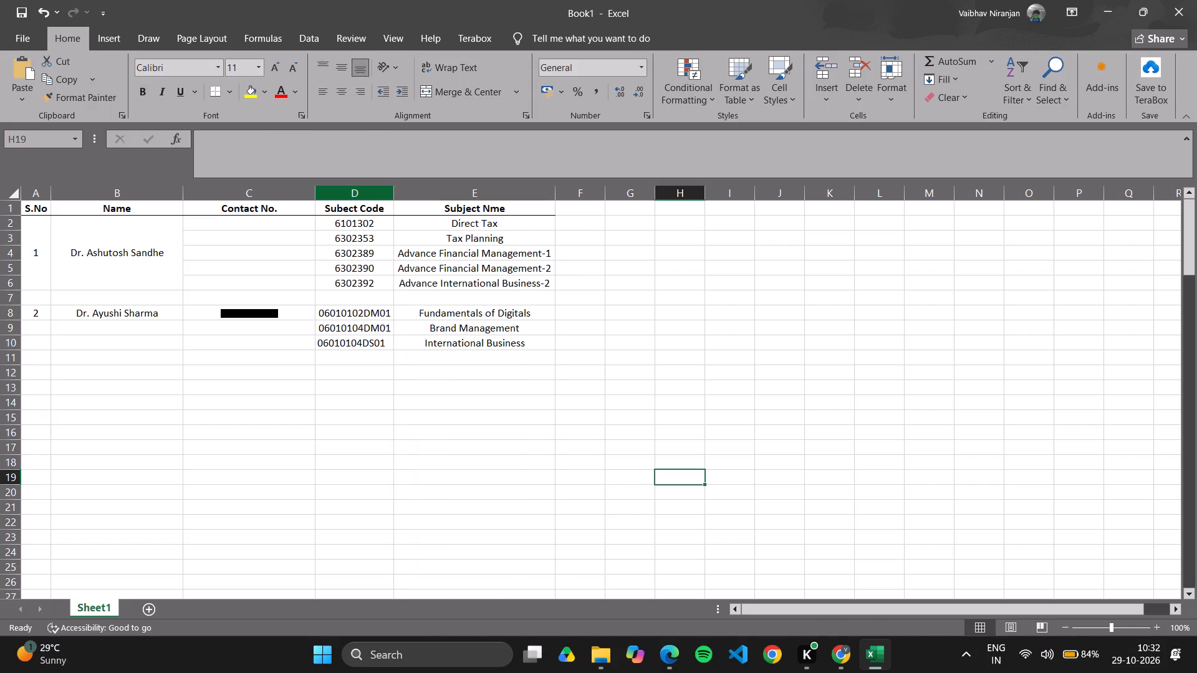
Centre all entries in the subject code column and keep the subject name column centred.
left_click(361, 195)
left_click(340, 84)
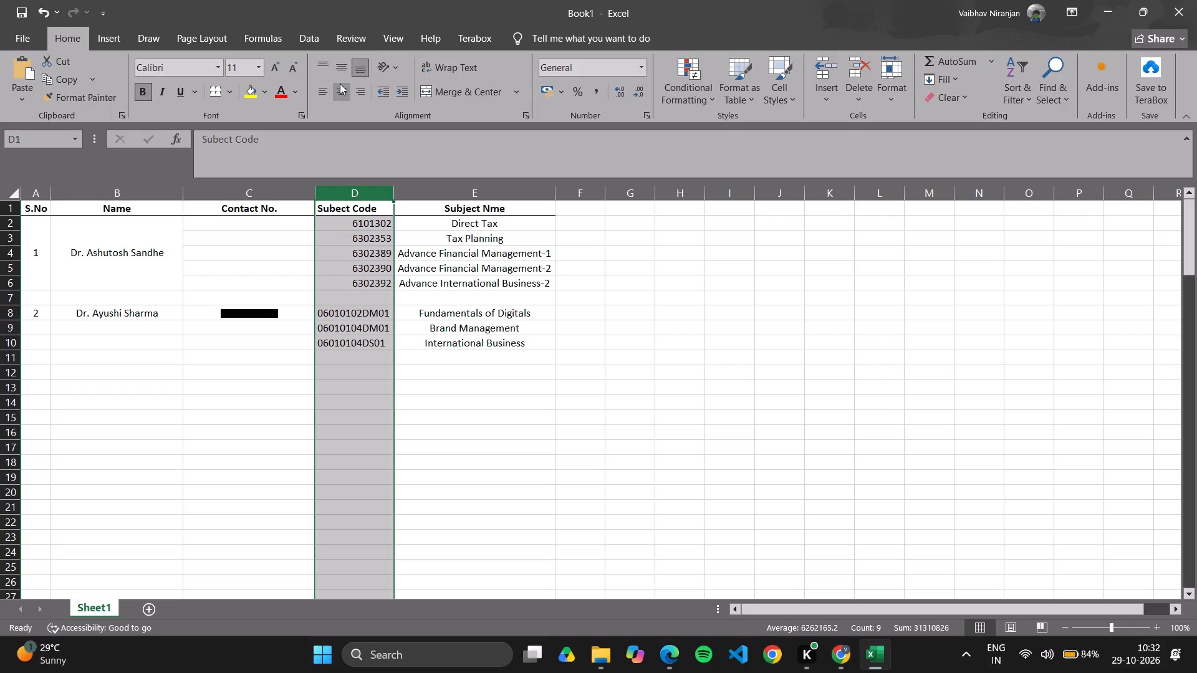
left_click(340, 84)
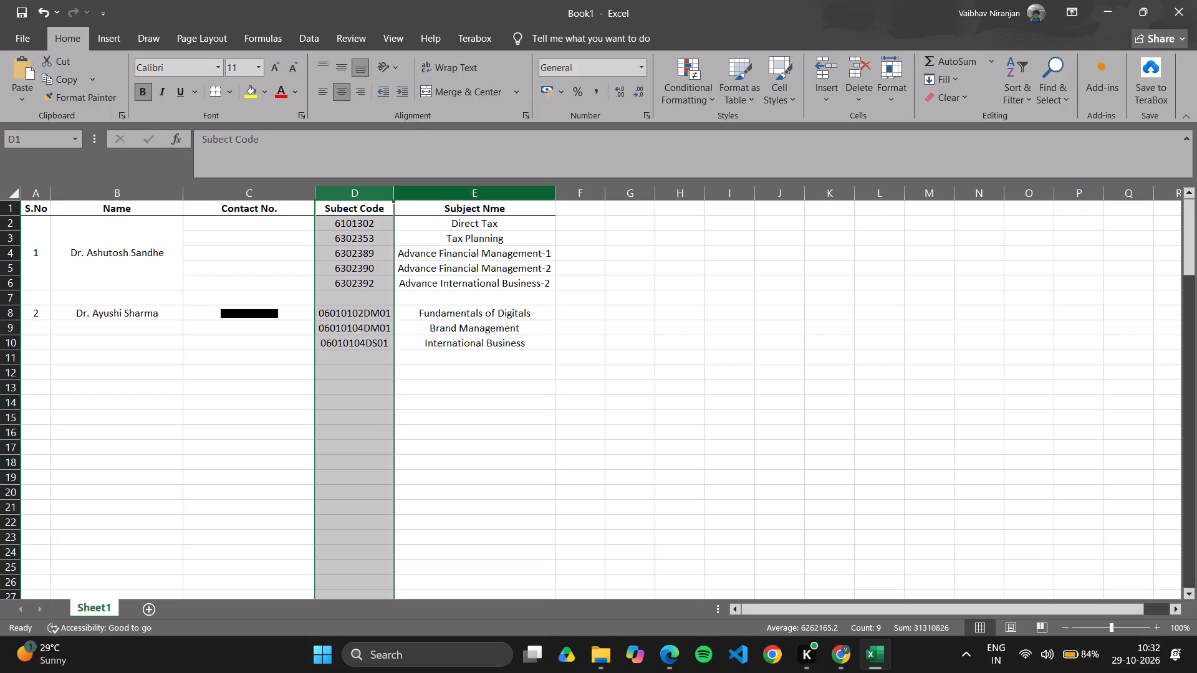
left_click(469, 189)
left_click(340, 95)
left_click(340, 95)
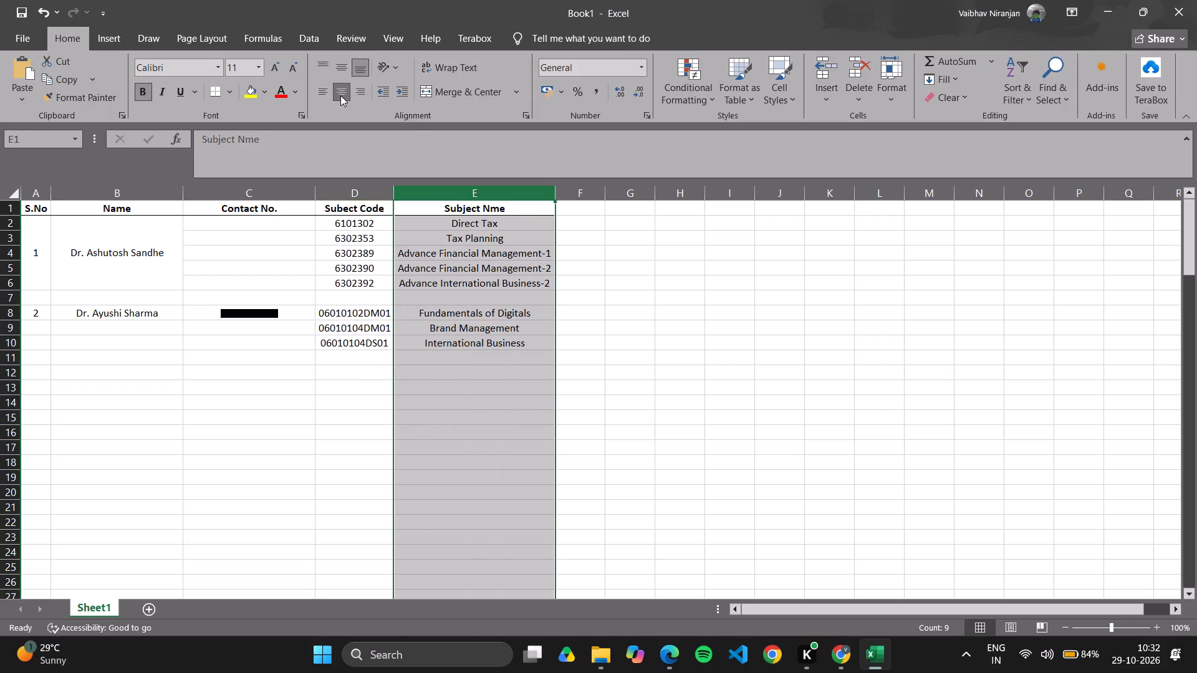
left_click(587, 513)
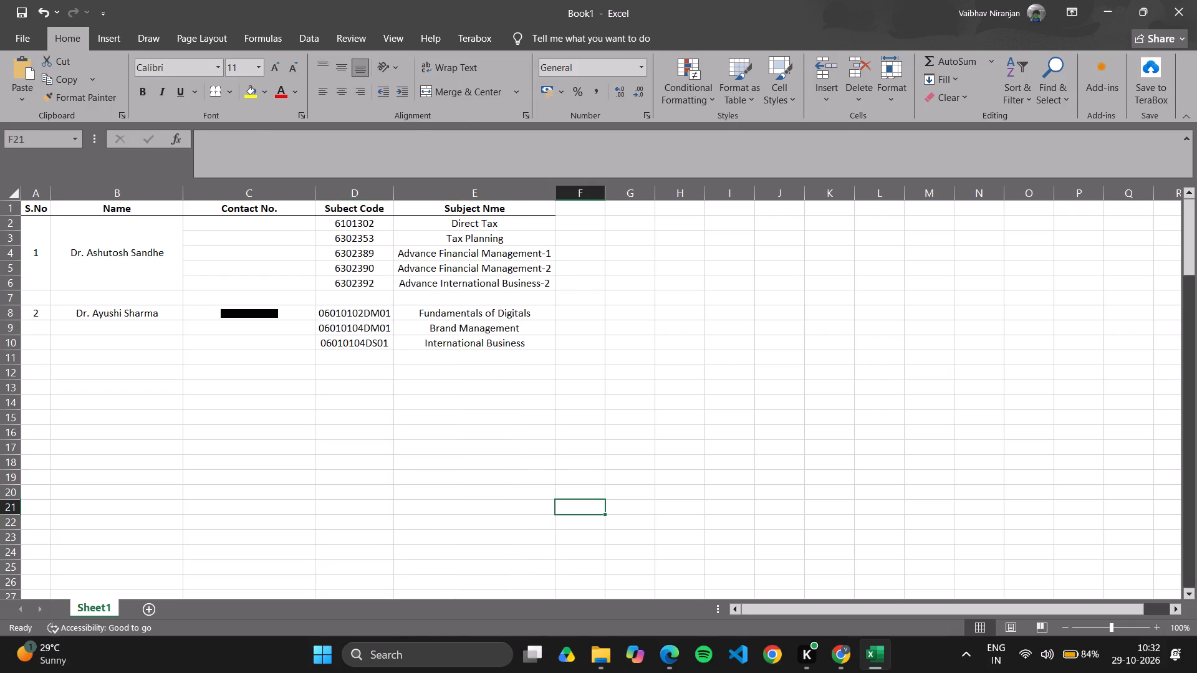
Open the BBA EXT VETTING-26 letter and copy its subject code 06101202 into cell D11 of the Excel sheet.
left_click(598, 639)
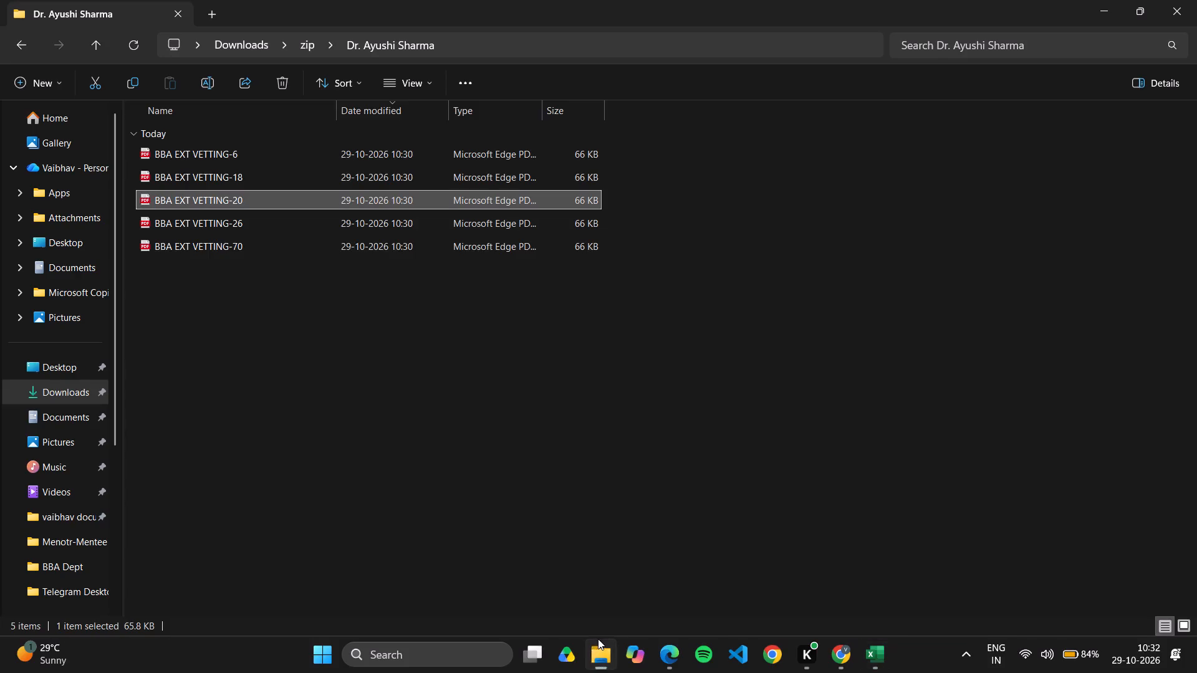
double_click(332, 216)
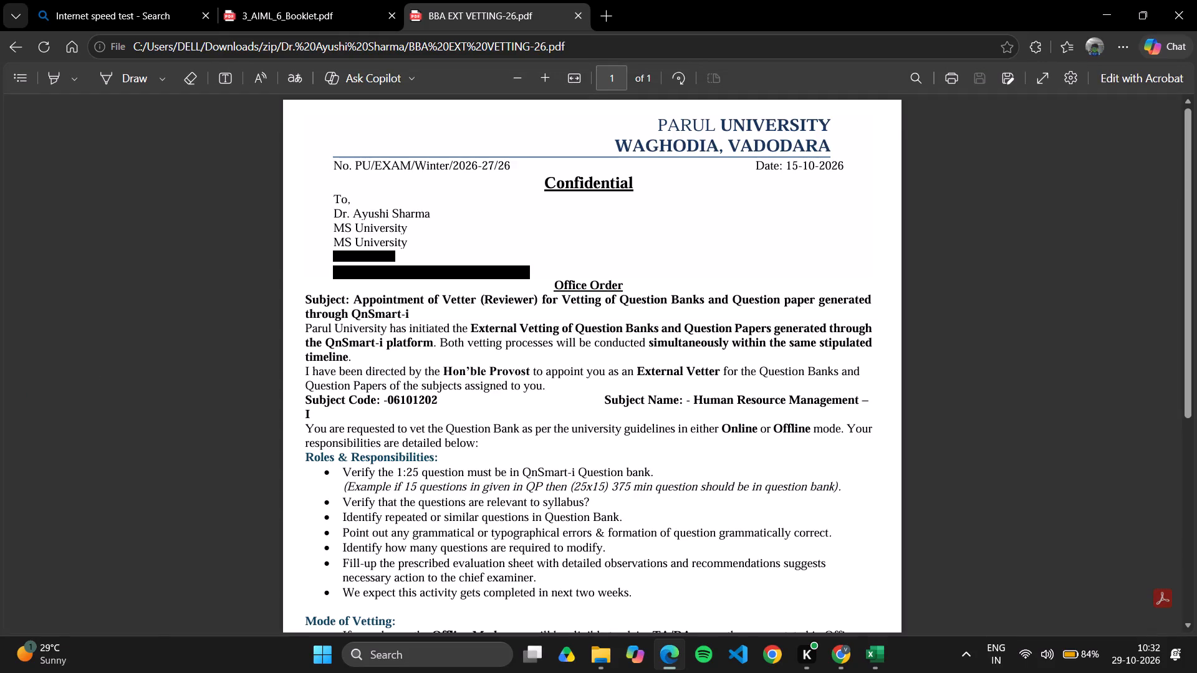
left_click_drag(386, 399, 442, 403)
left_click(442, 403)
left_click_drag(390, 397, 438, 404)
left_click_drag(438, 404, 435, 404)
key("ctrl+c")
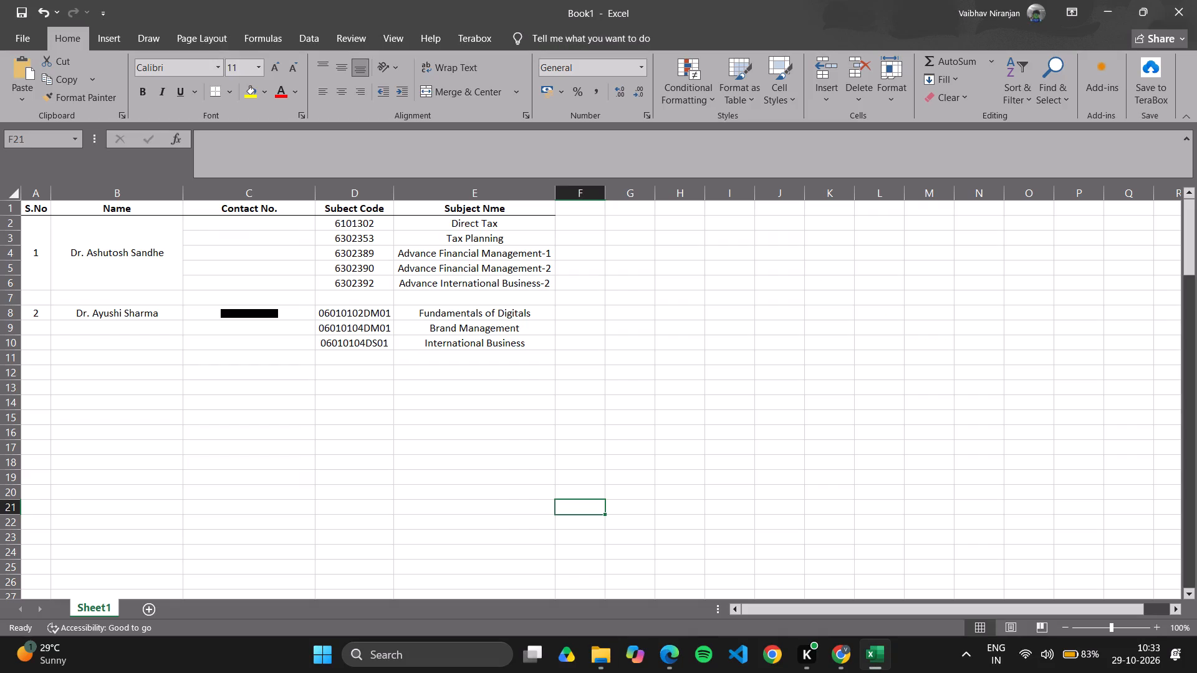
left_click(359, 363)
key("ctrl+v")
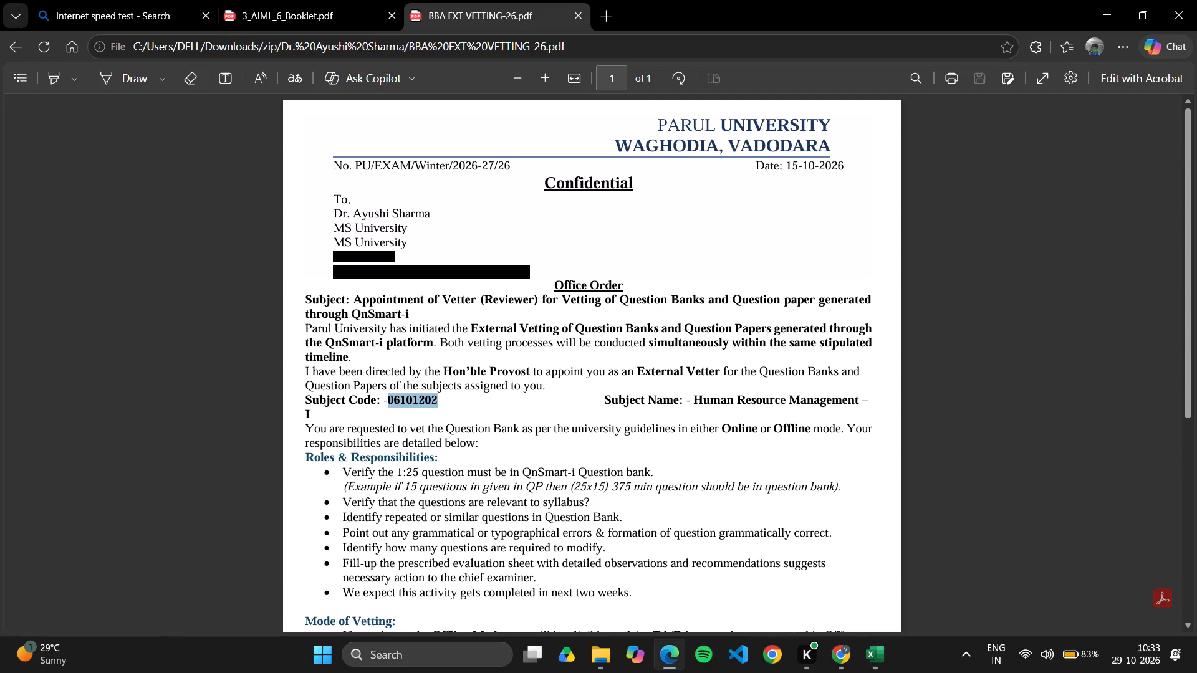
Copy the subject name Human Resource Management from the BBA EXT VETTING-26 letter into cell E11 of the Excel sheet.
left_click_drag(698, 402, 873, 401)
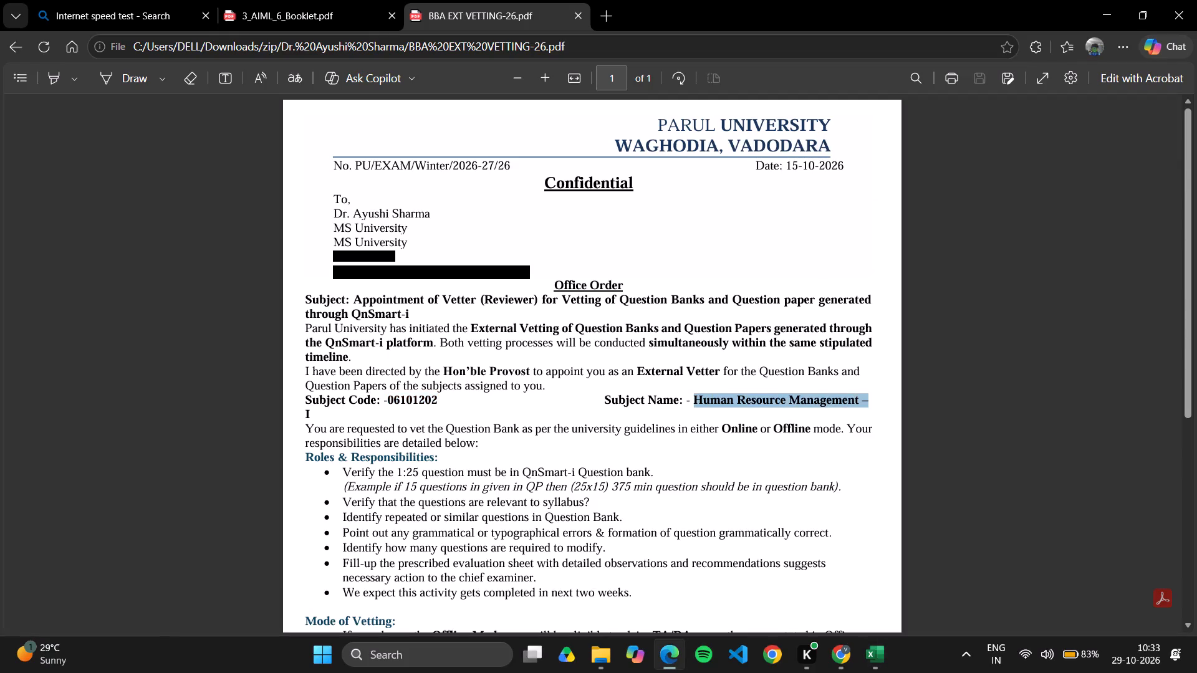
left_click_drag(873, 401, 452, 418)
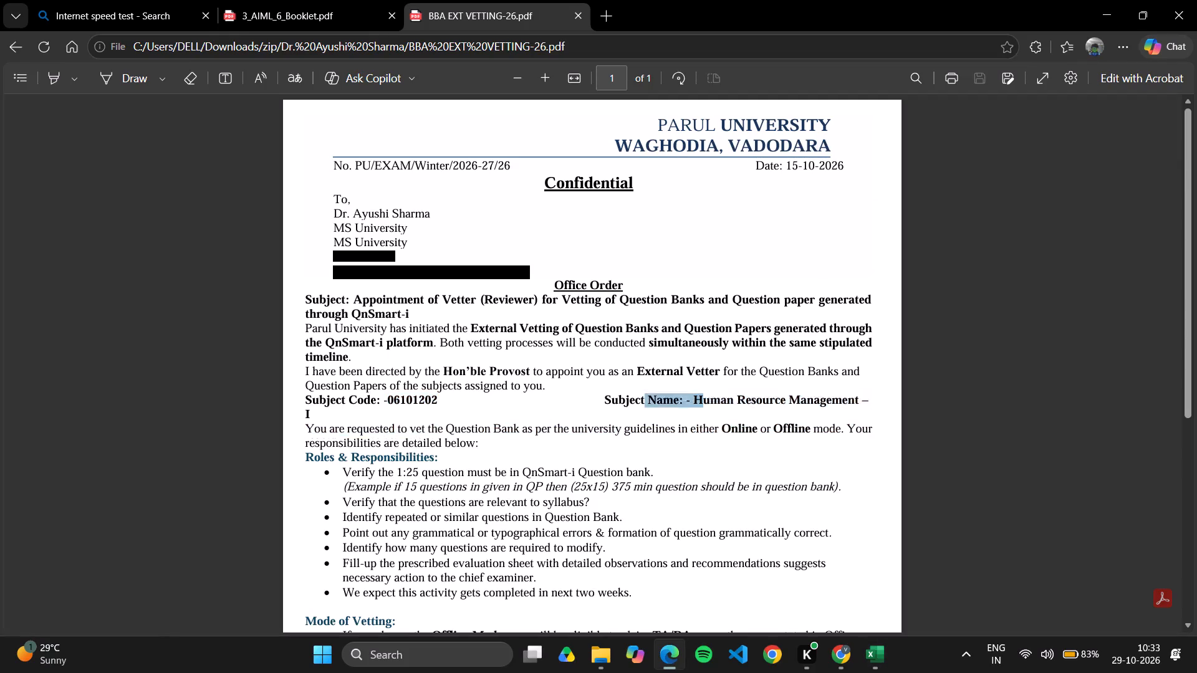
left_click_drag(452, 418, 307, 416)
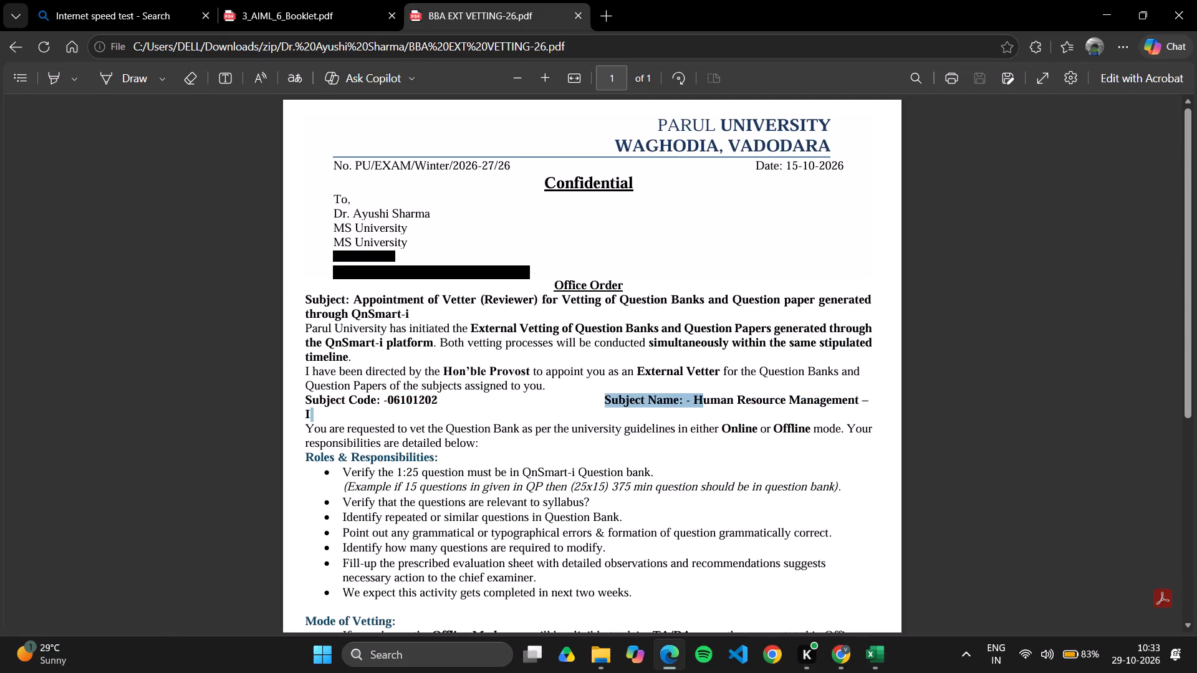
left_click_drag(307, 416, 302, 418)
left_click(719, 385)
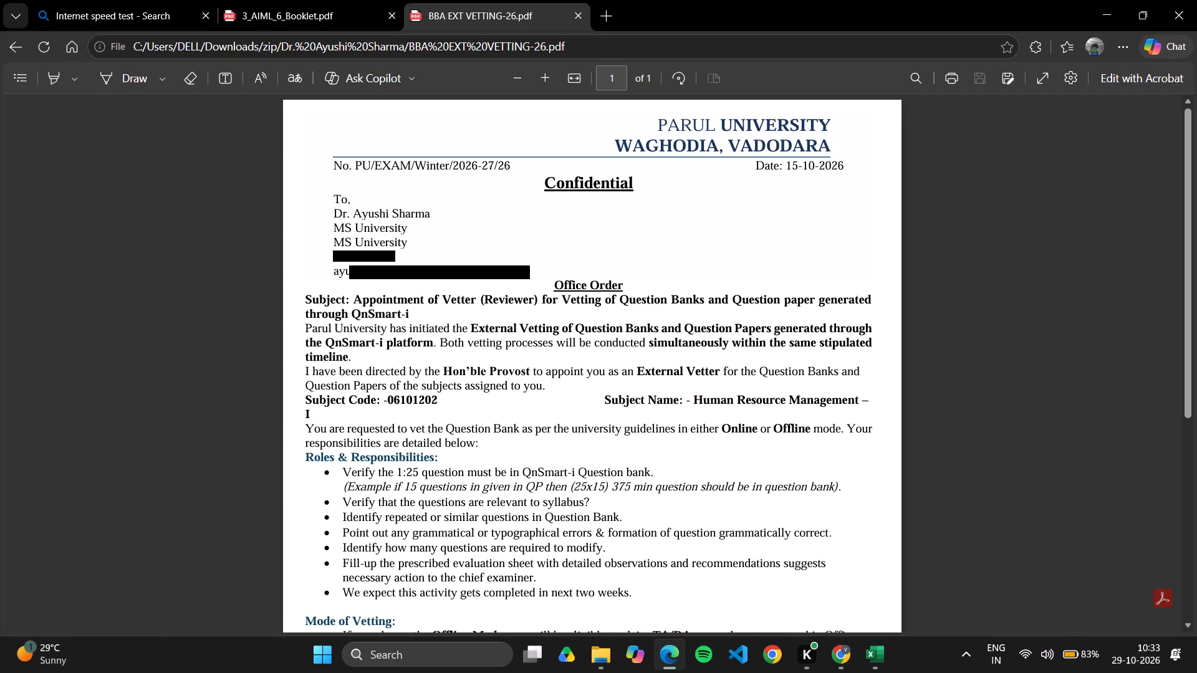
left_click_drag(697, 398, 859, 401)
key("ctrl+c")
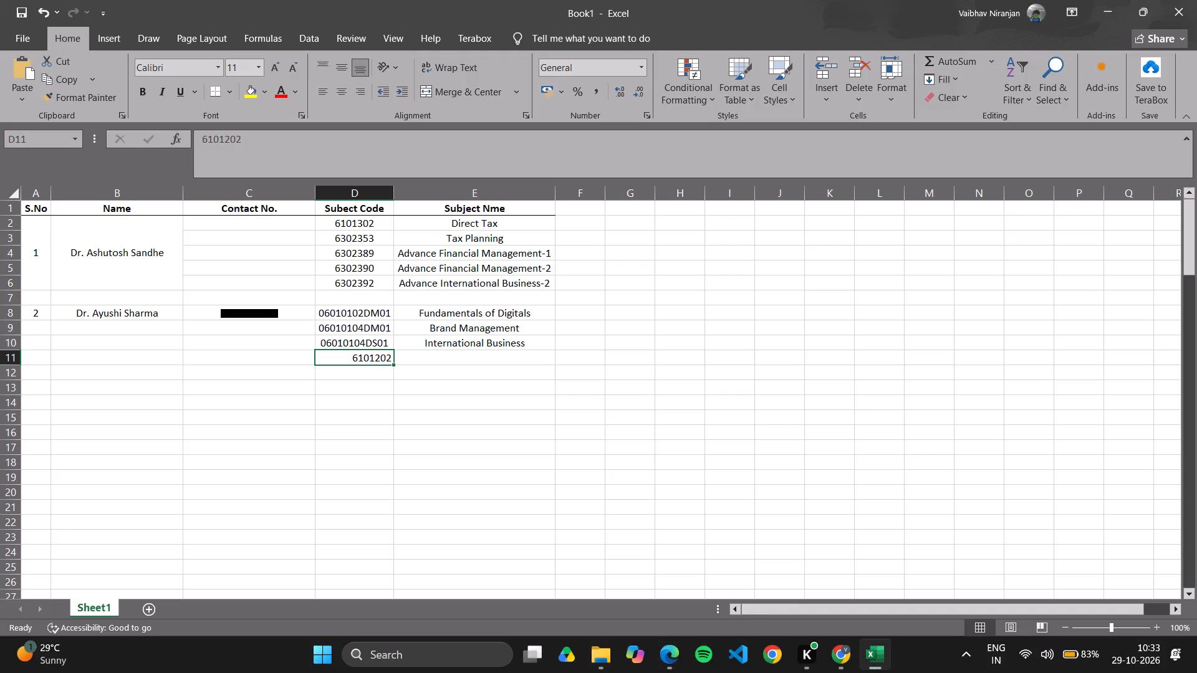
left_click(446, 360)
key("ctrl+v")
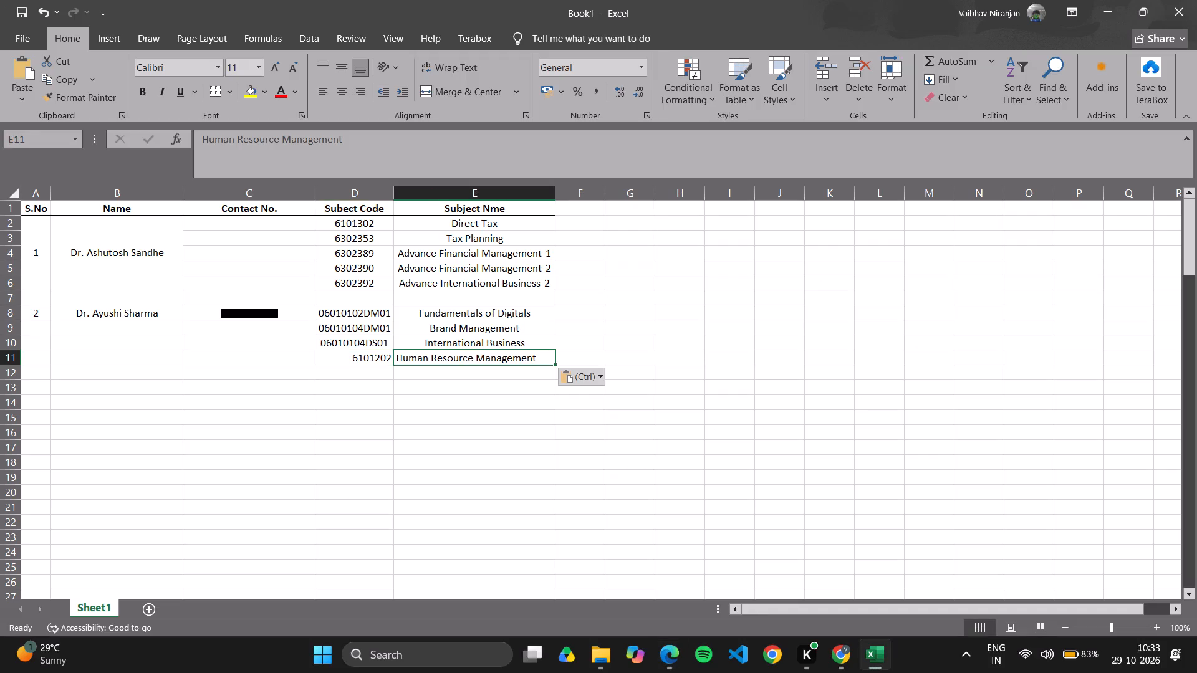
Append "=" after Human Resource Management in cell E11.
left_click(363, 141)
key("equal")
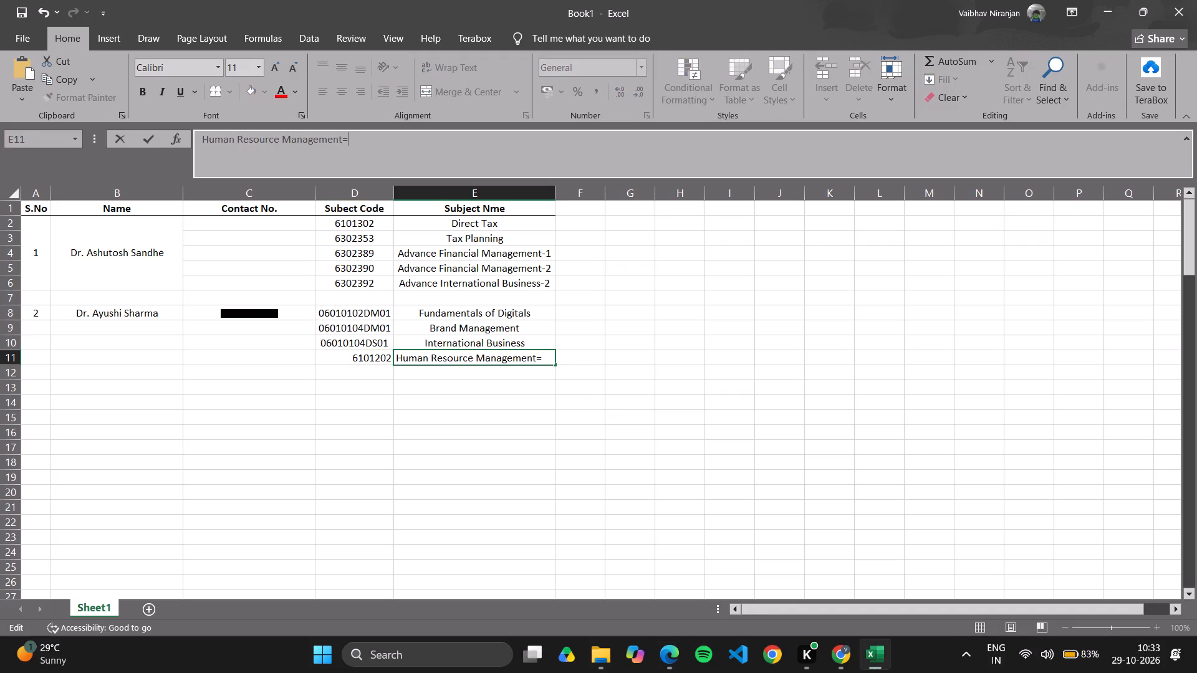
Replace the trailing "=" in cell E11 with "-1" so the subject name reads Human Resource Management-1.
key("BackSpace")
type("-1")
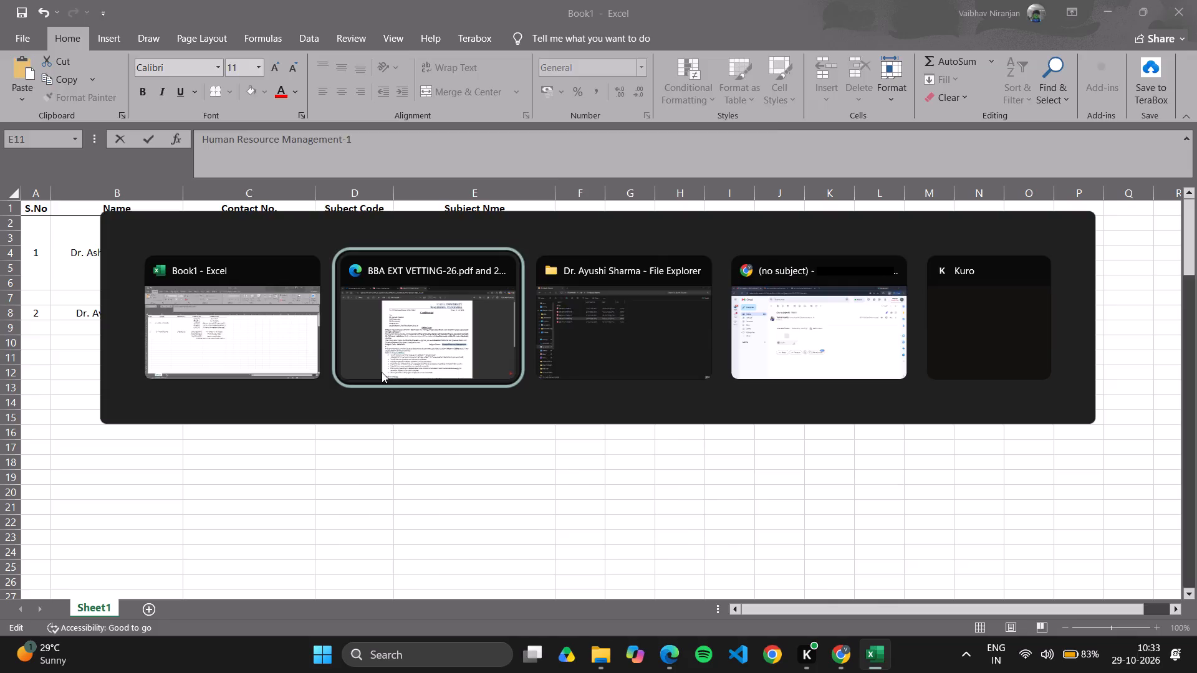
Close the open letter, open BBA EXT VETTING-70, and copy its subject code 06302282 into cell D12 of the Excel sheet.
left_click(580, 12)
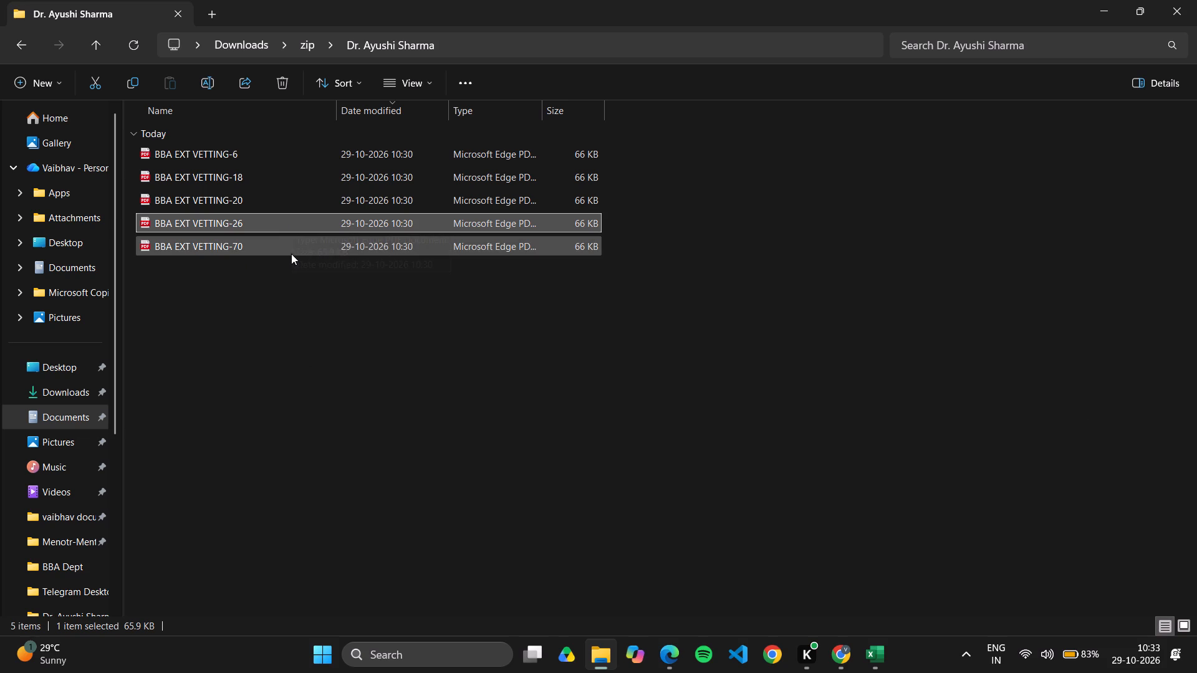
double_click(291, 254)
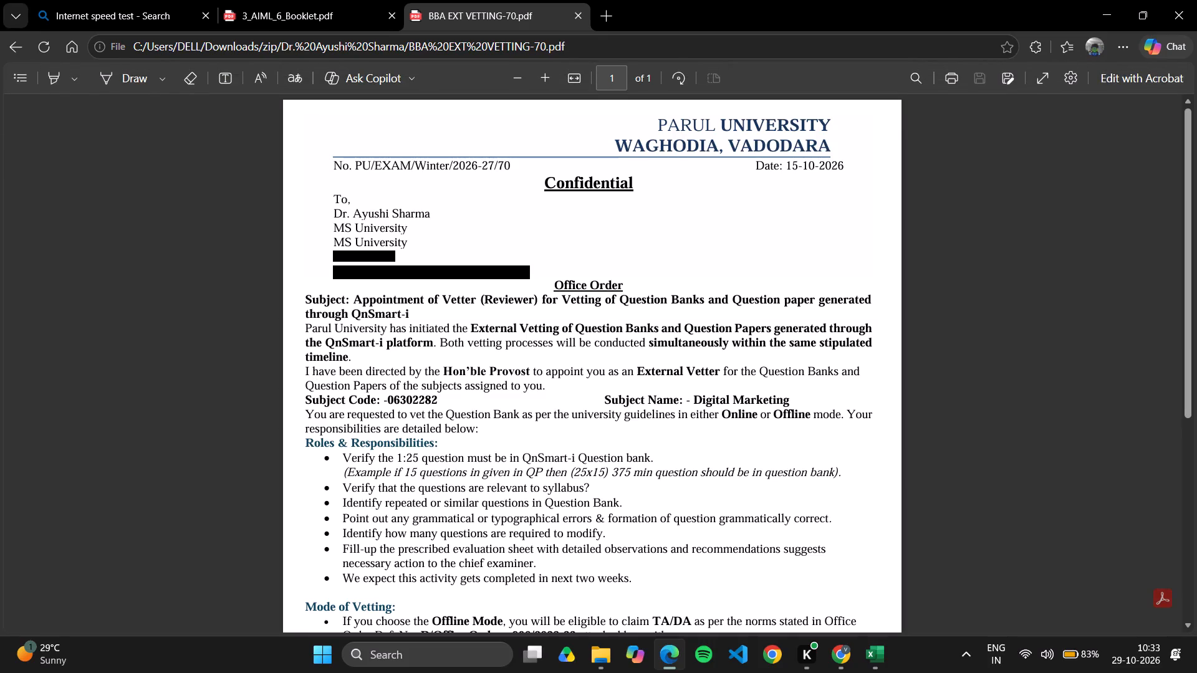
left_click_drag(388, 402, 441, 399)
key("ctrl+c")
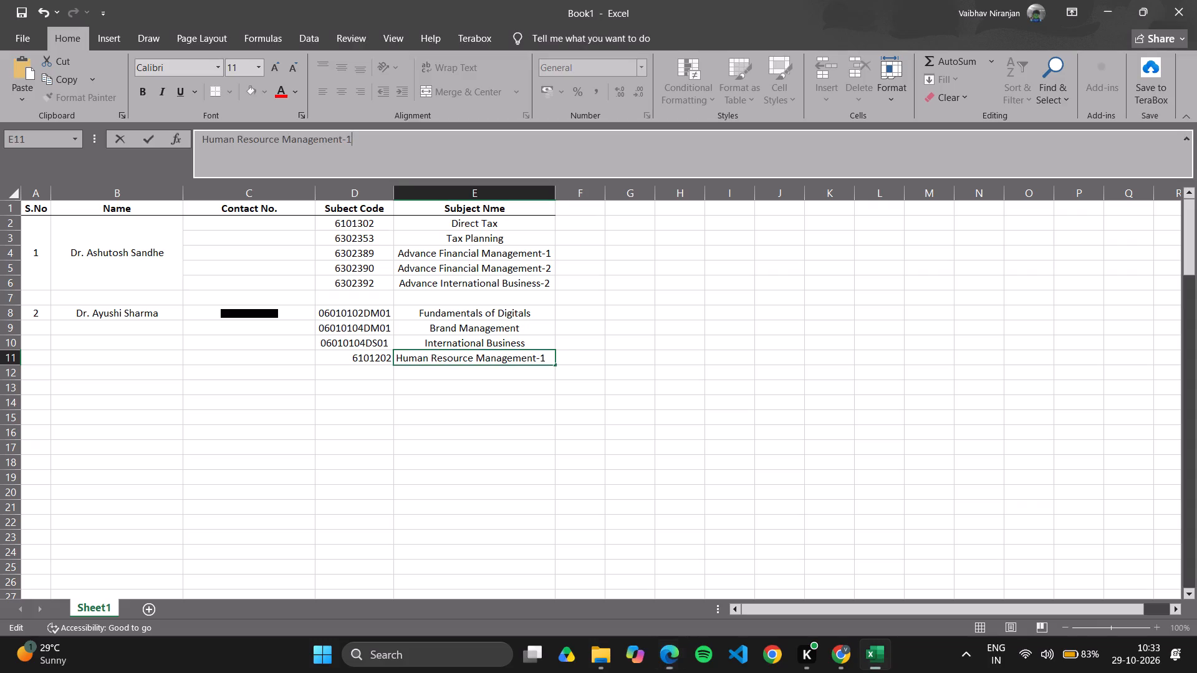
left_click(370, 371)
key("ctrl+v")
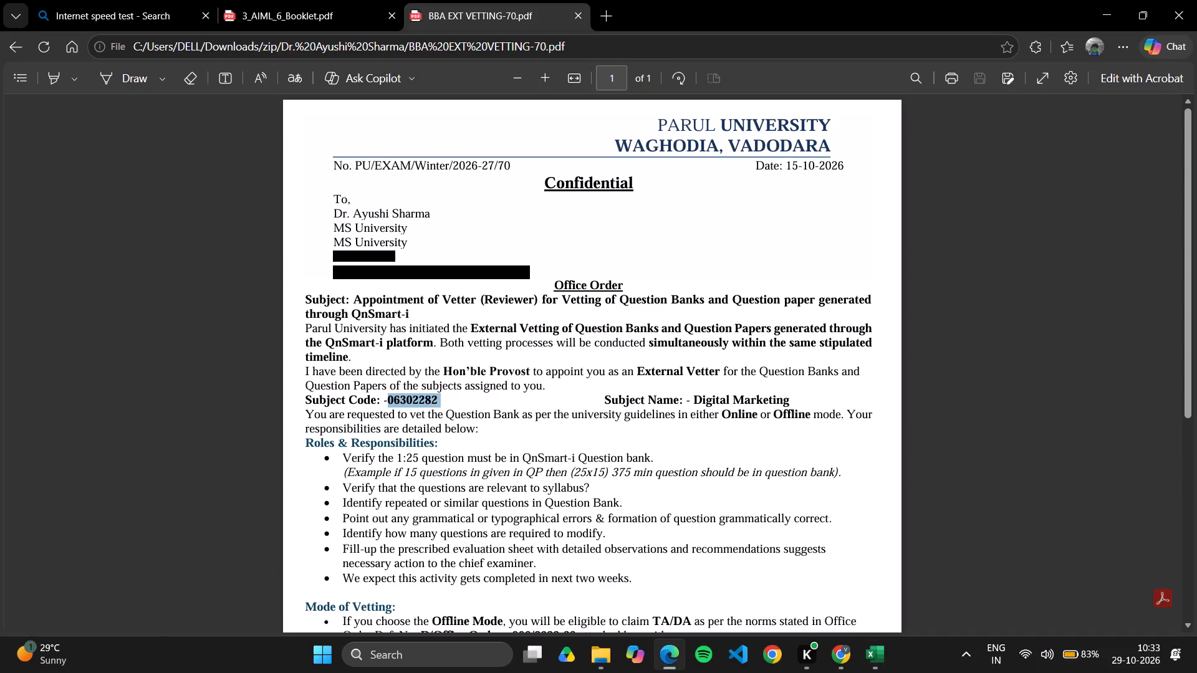
Copy the subject name Digital Marketing from the BBA EXT VETTING-70 letter into cell E12 of the Excel sheet.
left_click_drag(694, 400, 718, 399)
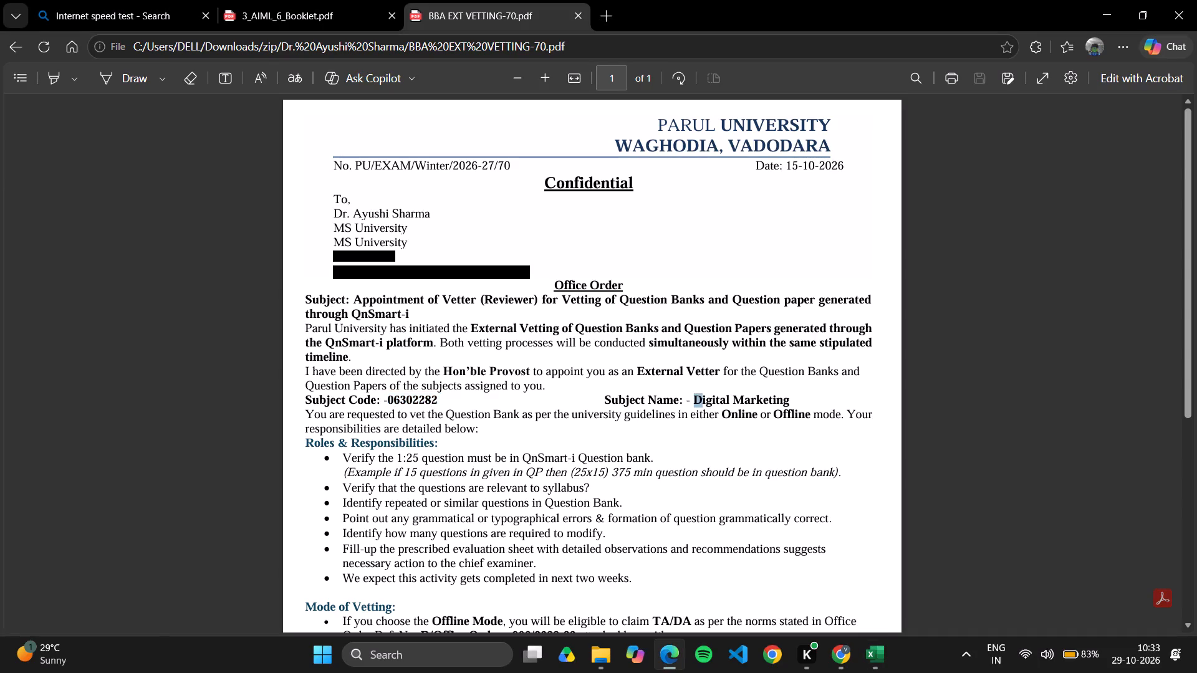
left_click_drag(718, 399, 798, 403)
key("ctrl+c")
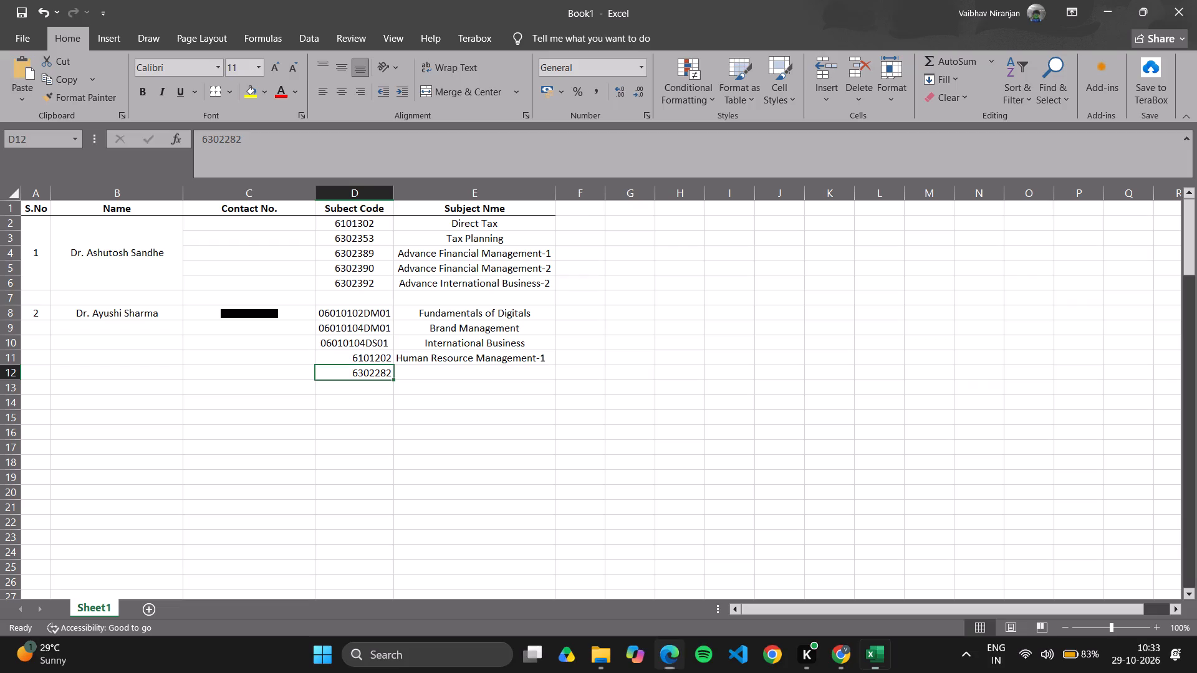
left_click(437, 373)
key("ctrl+v")
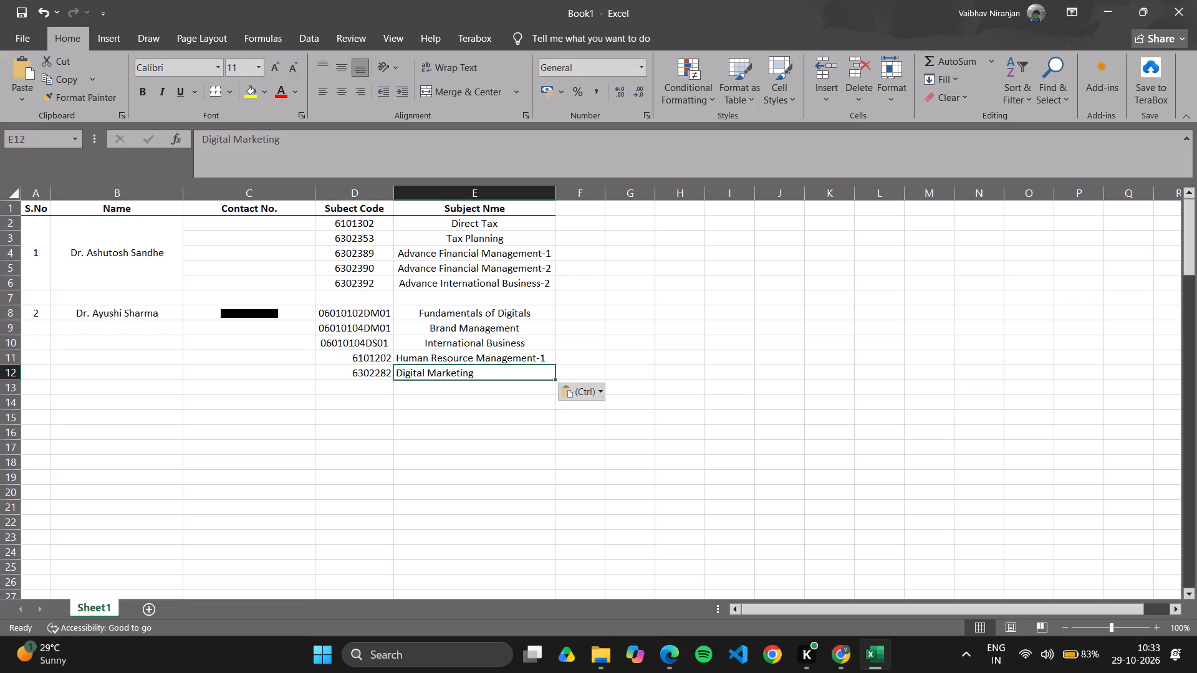
left_click(379, 406)
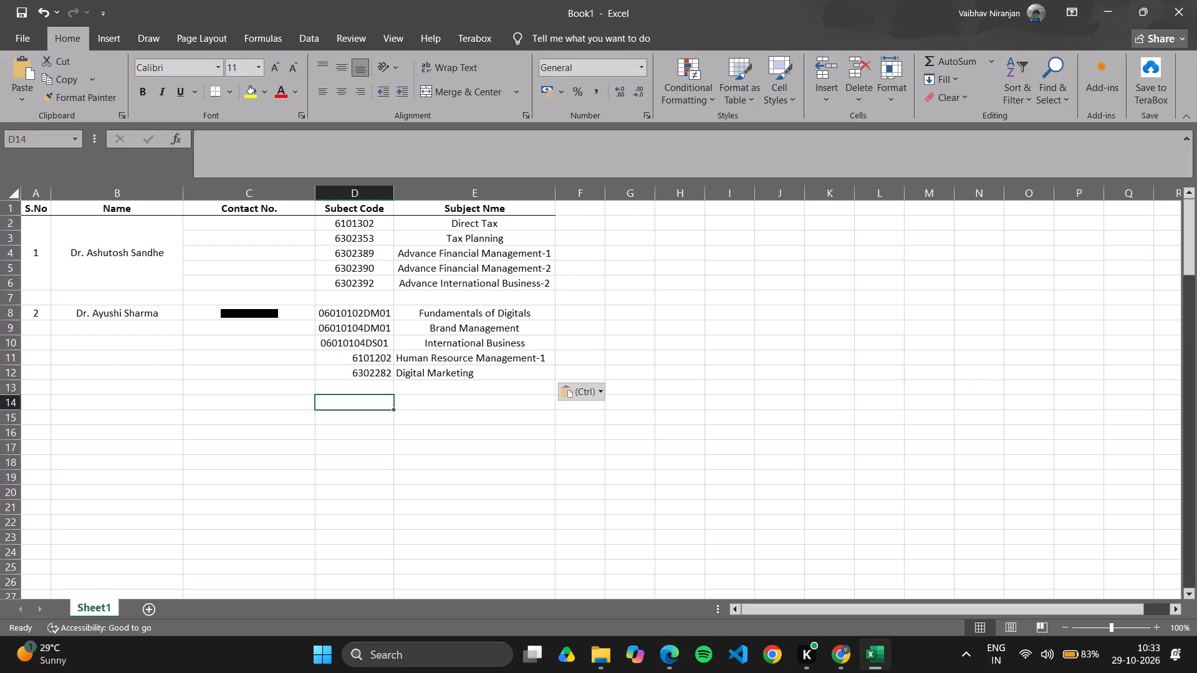
scroll(251, 404, "down", 1)
Merge and center rows 8 to 12 separately in the Name, Contact No. and S.No columns for serial number 2.
left_click_drag(172, 312, 174, 375)
left_click(474, 85)
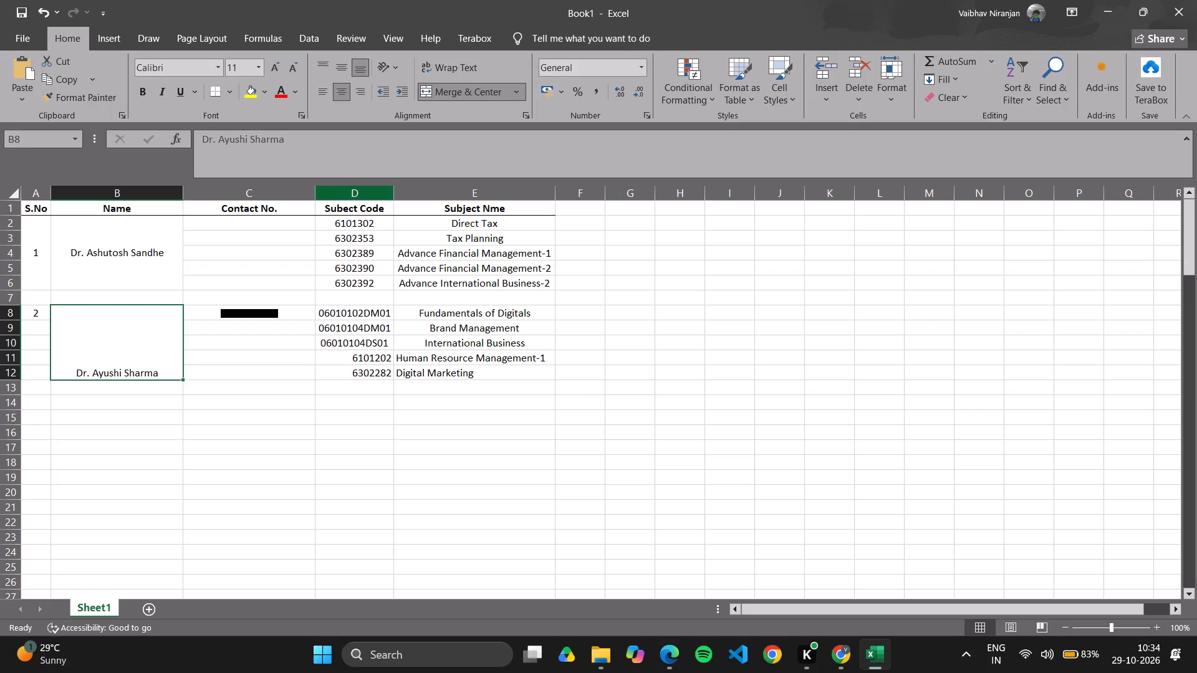
left_click_drag(293, 310, 289, 375)
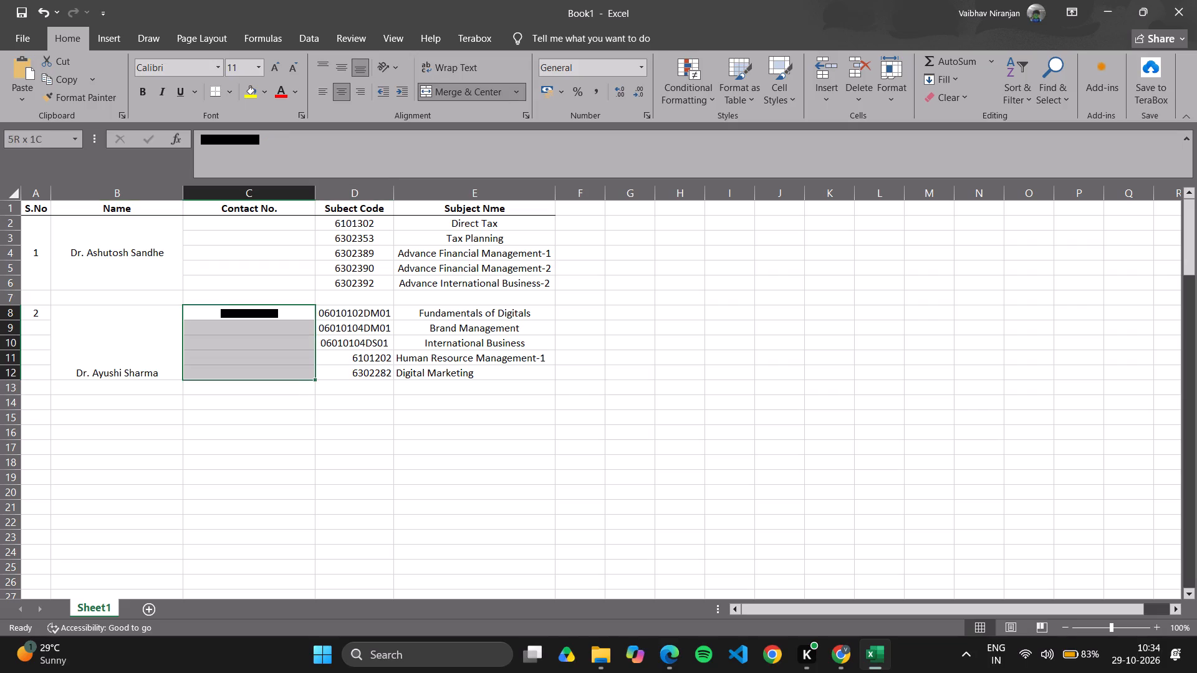
left_click_drag(289, 375, 289, 376)
left_click(459, 97)
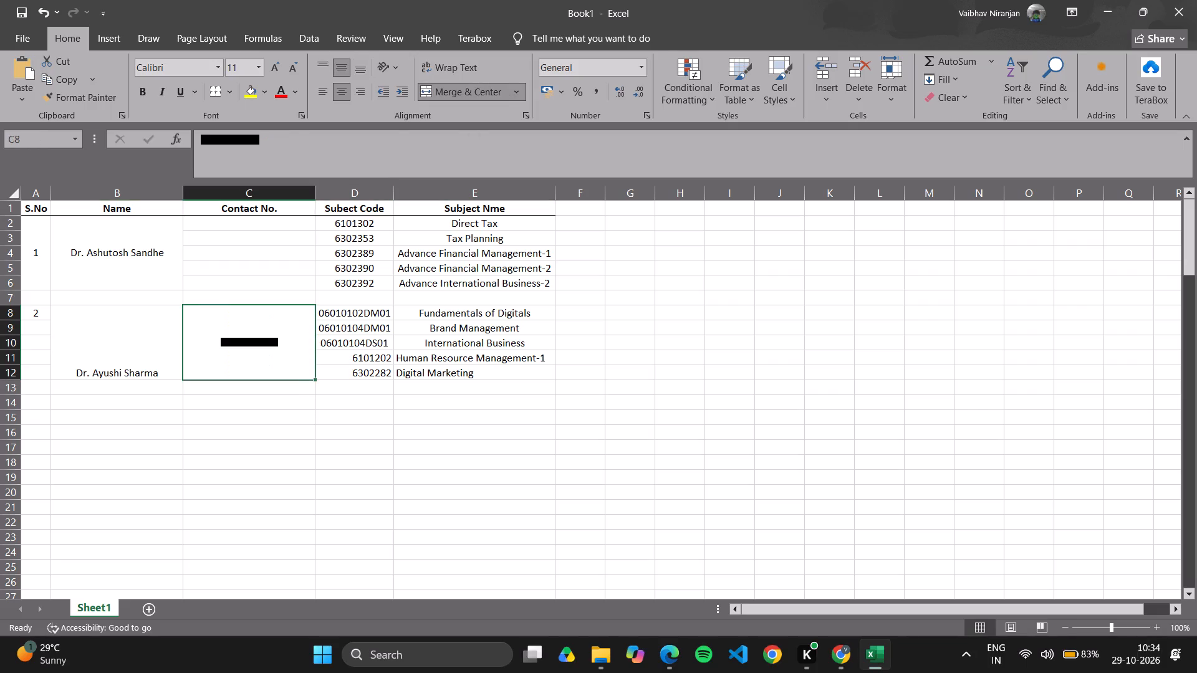
left_click_drag(46, 314, 39, 371)
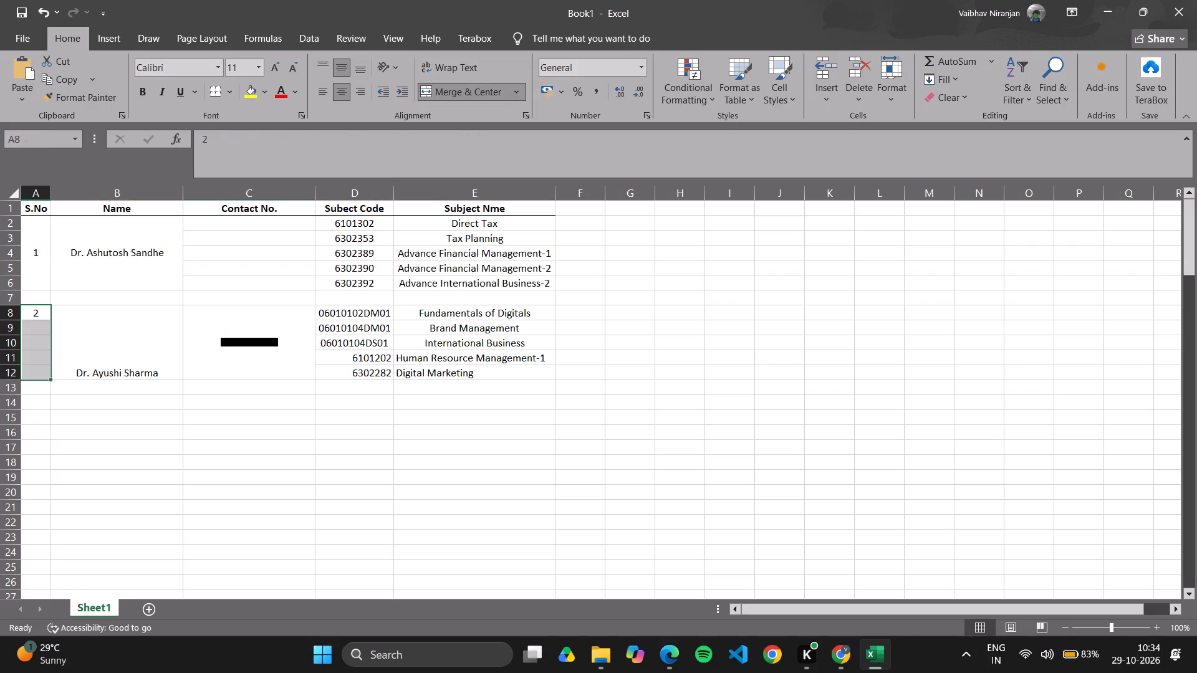
left_click(467, 92)
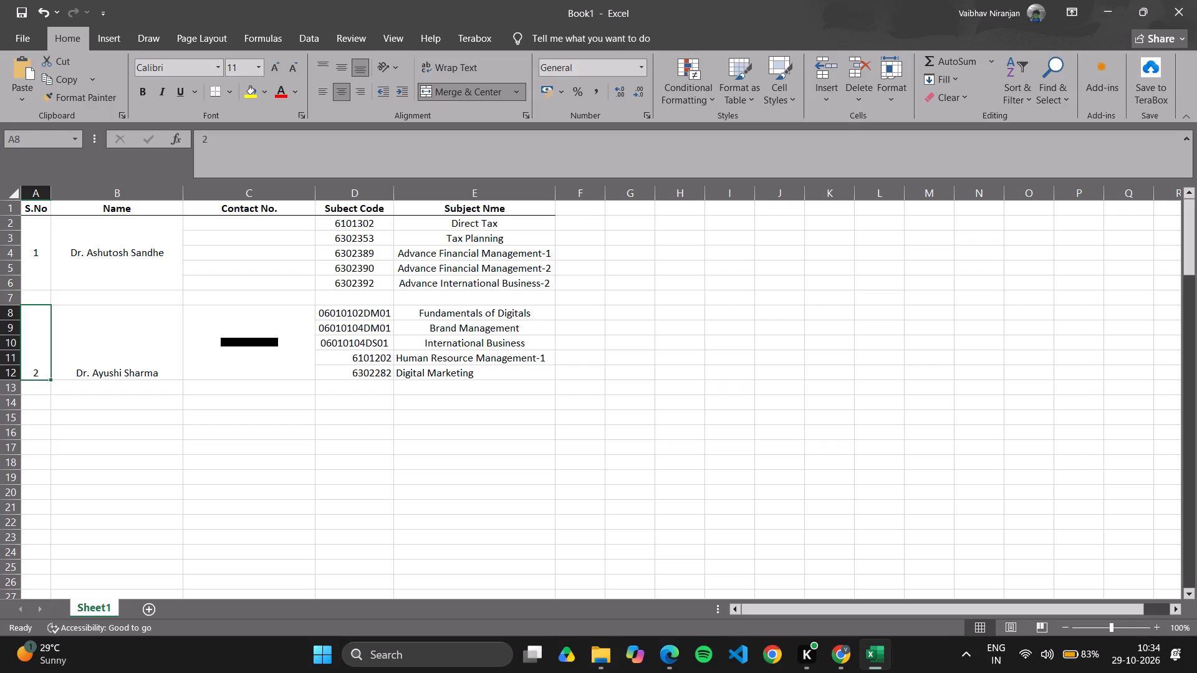
Middle-align the merged S.No, Name and Contact No. cells of serial number 2 vertically.
left_click_drag(41, 341, 209, 318)
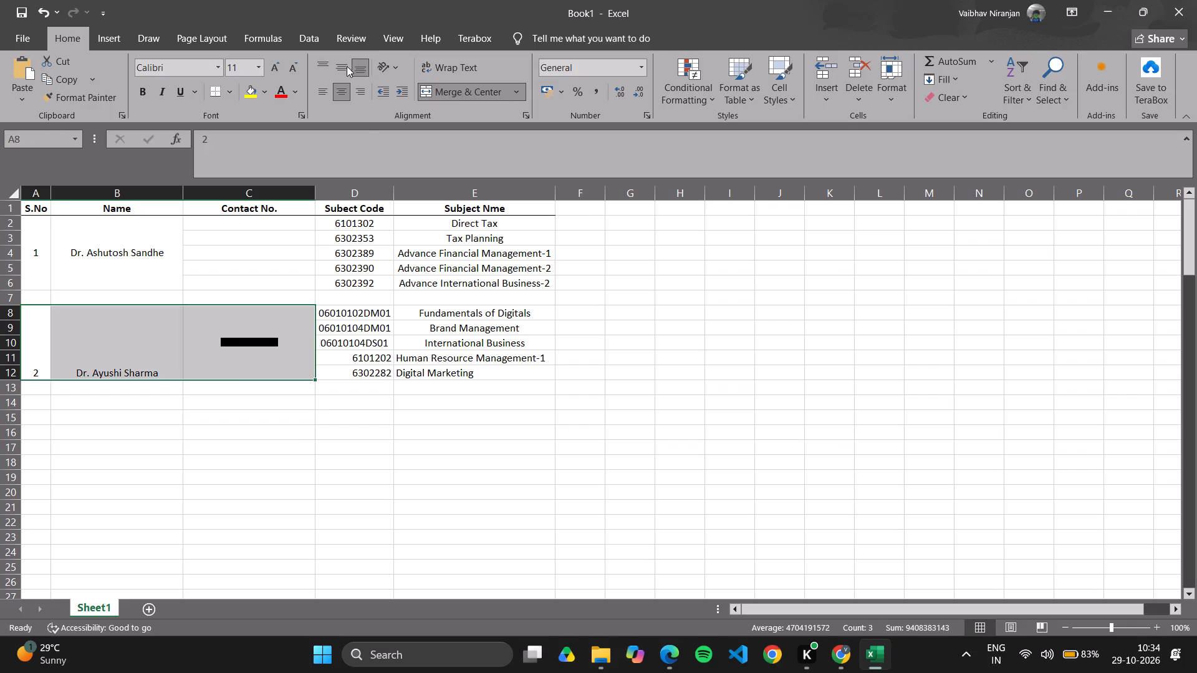
left_click(347, 66)
left_click(397, 431)
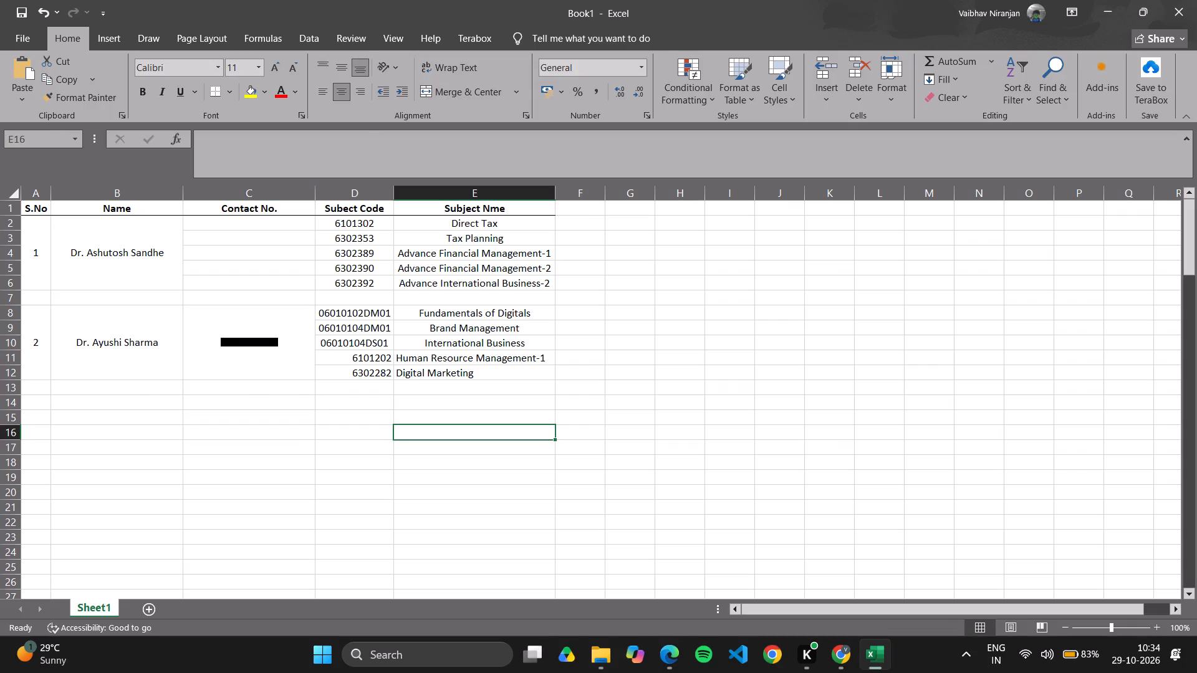
Enter serial number "3." in cell A14 of the S.No column.
left_click(31, 401)
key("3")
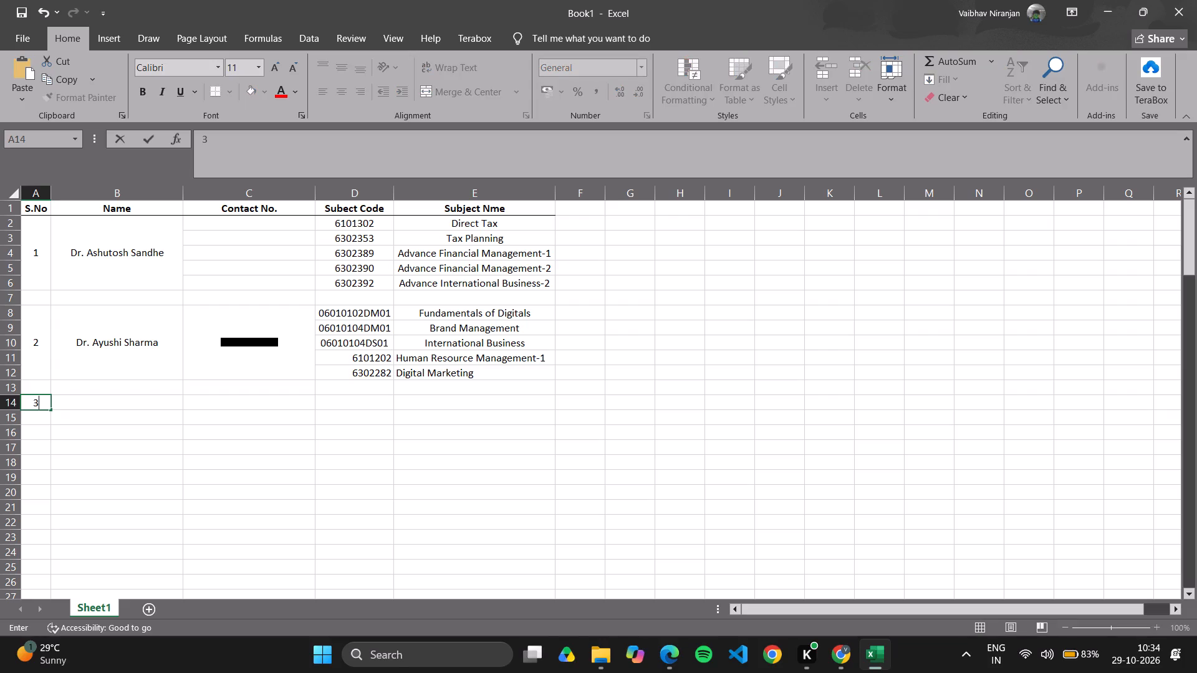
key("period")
left_click(403, 486)
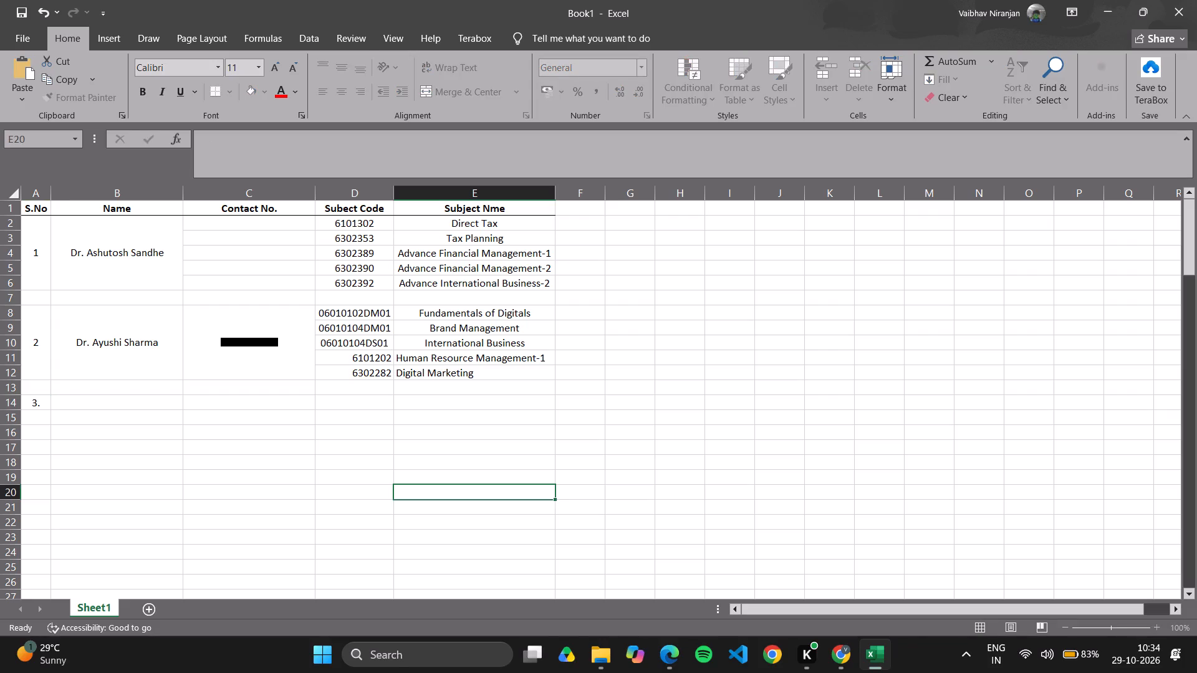
With cell B14 selected for the next name, open the third vetter's folder inside the extracted zip folder.
left_click(126, 404)
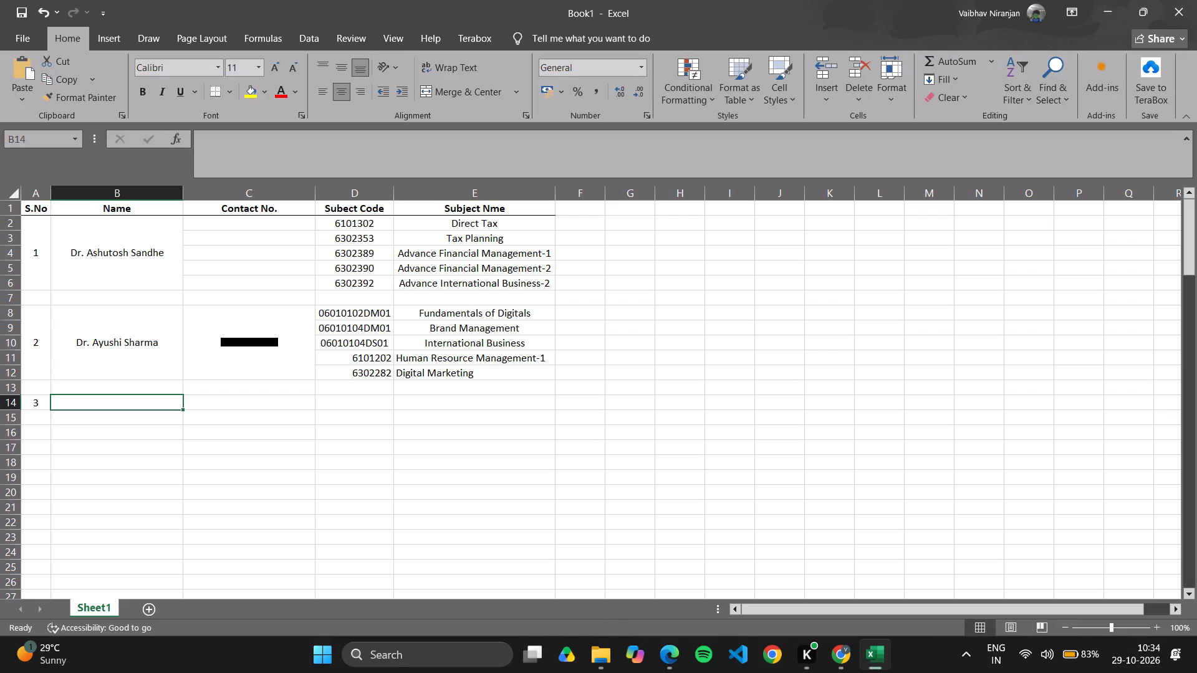
left_click(601, 652)
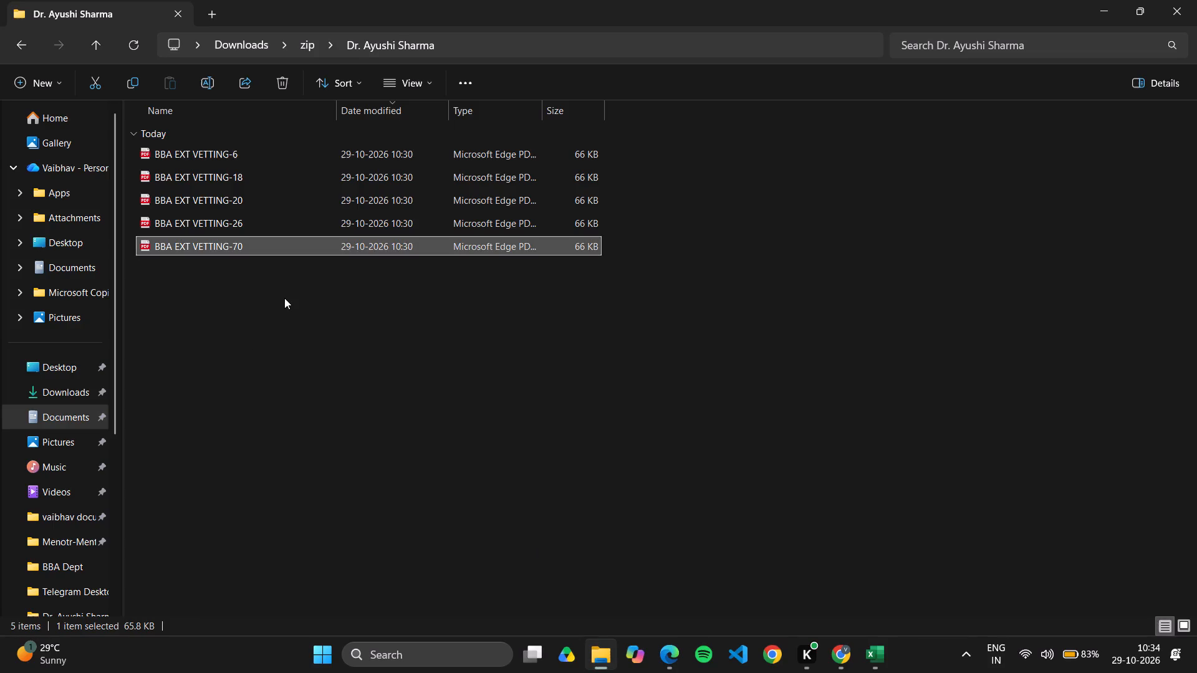
left_click(16, 47)
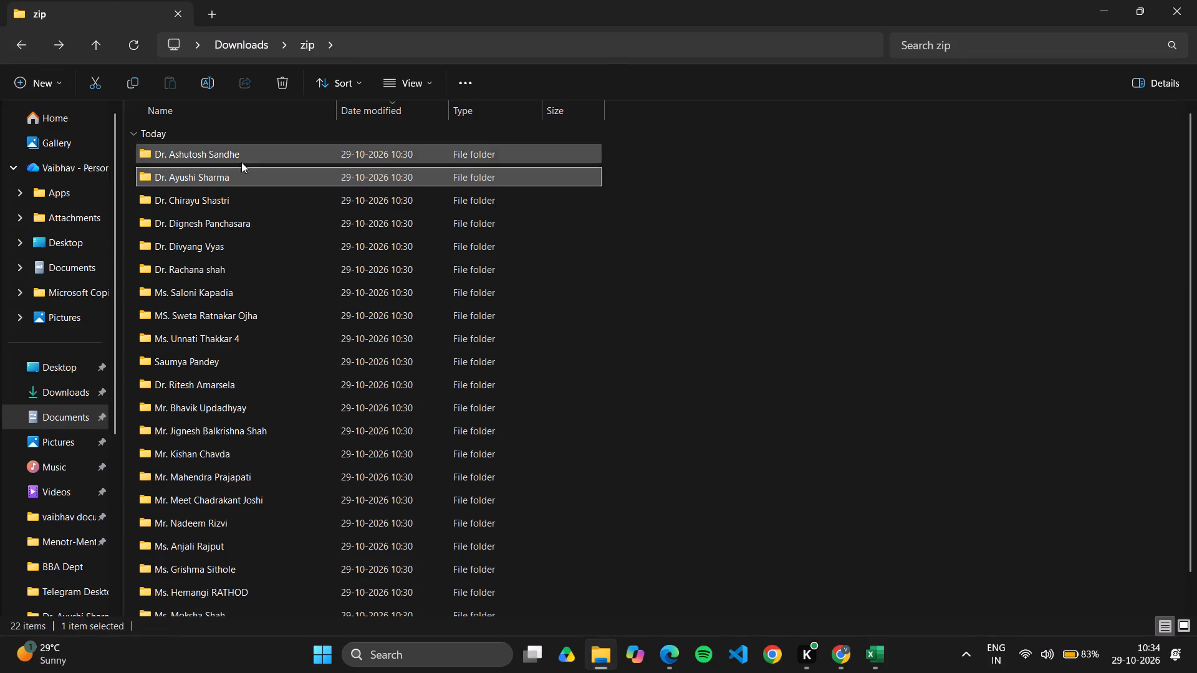
left_click(244, 201)
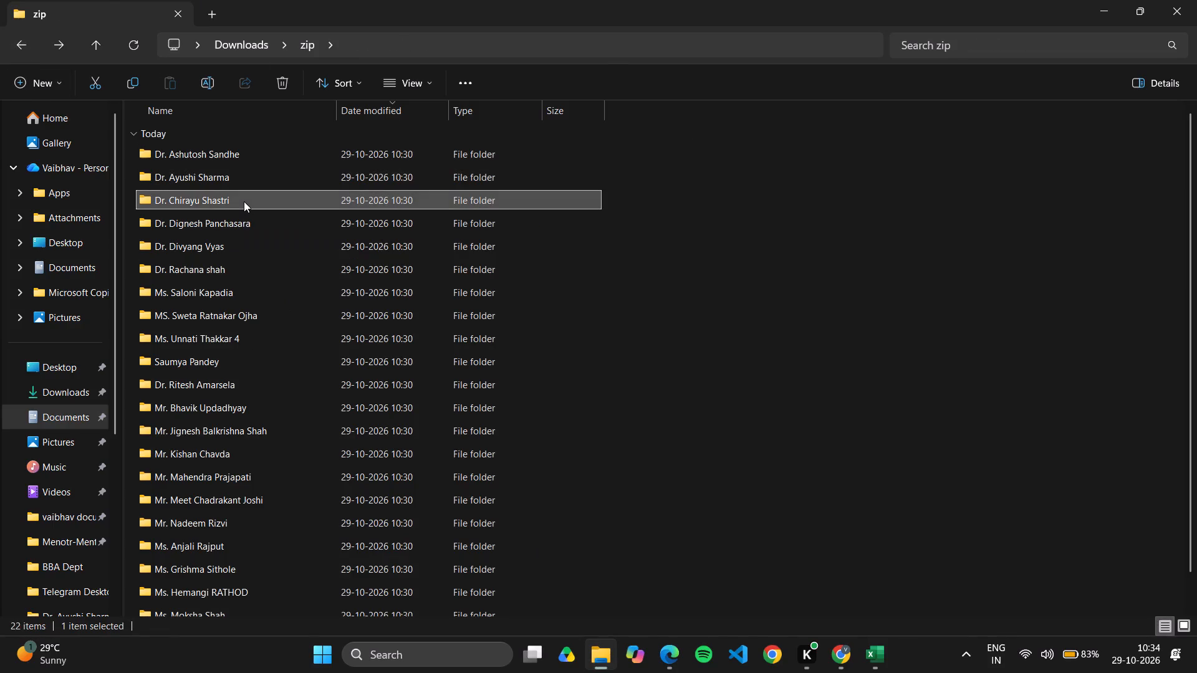
double_click(244, 201)
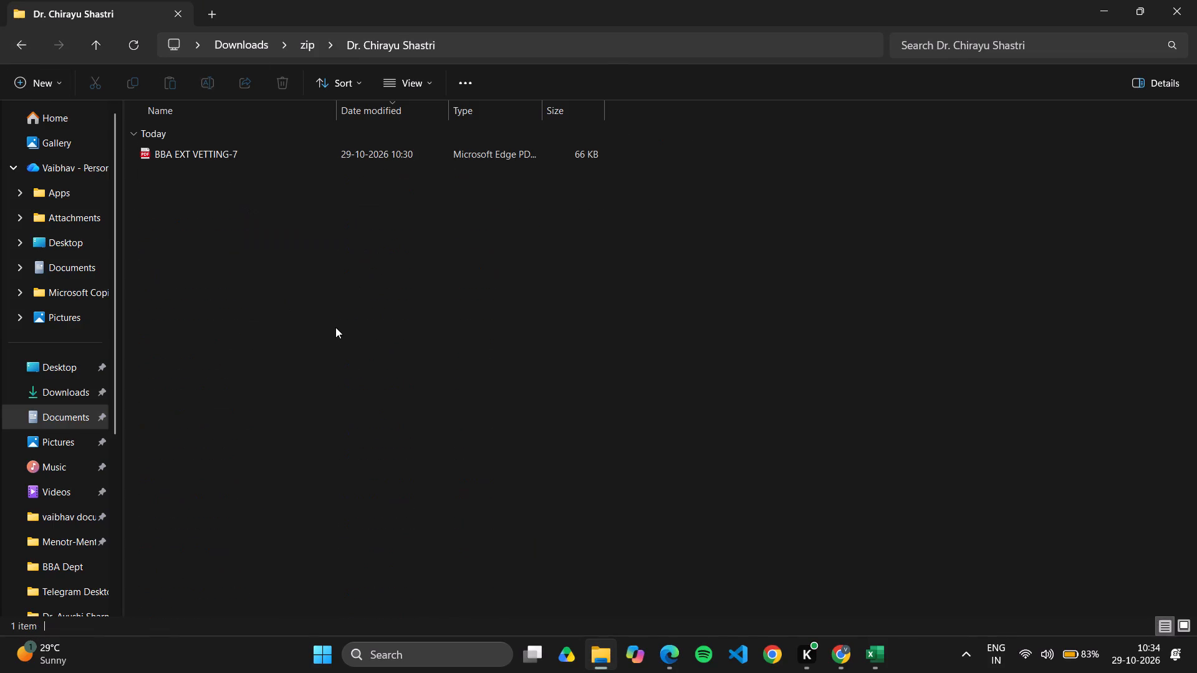
Enter the third vetter's name with the "Dr." title in cell B14, matching the spelling of the folder name.
key("alt+Tab")
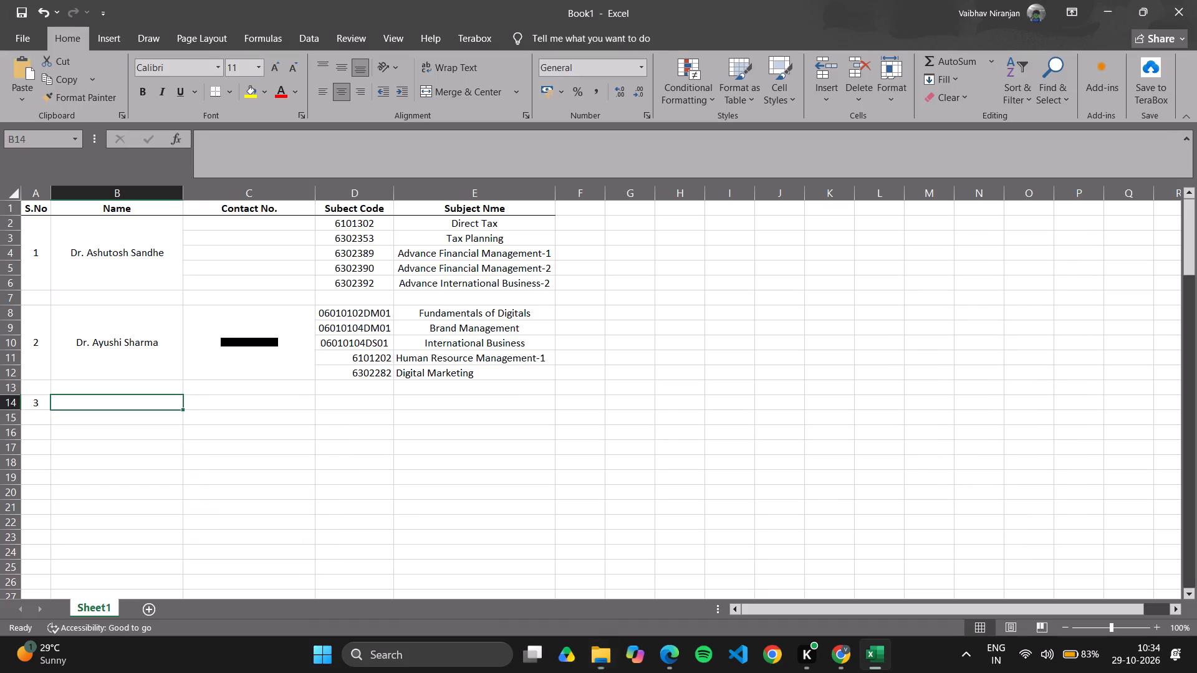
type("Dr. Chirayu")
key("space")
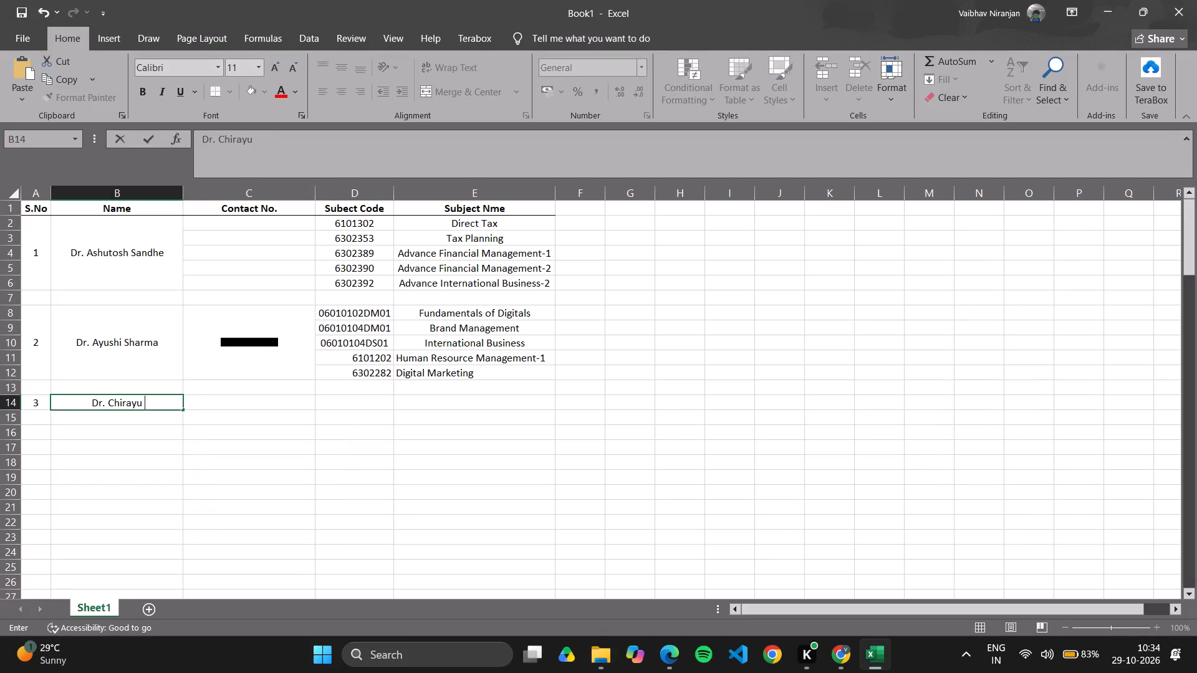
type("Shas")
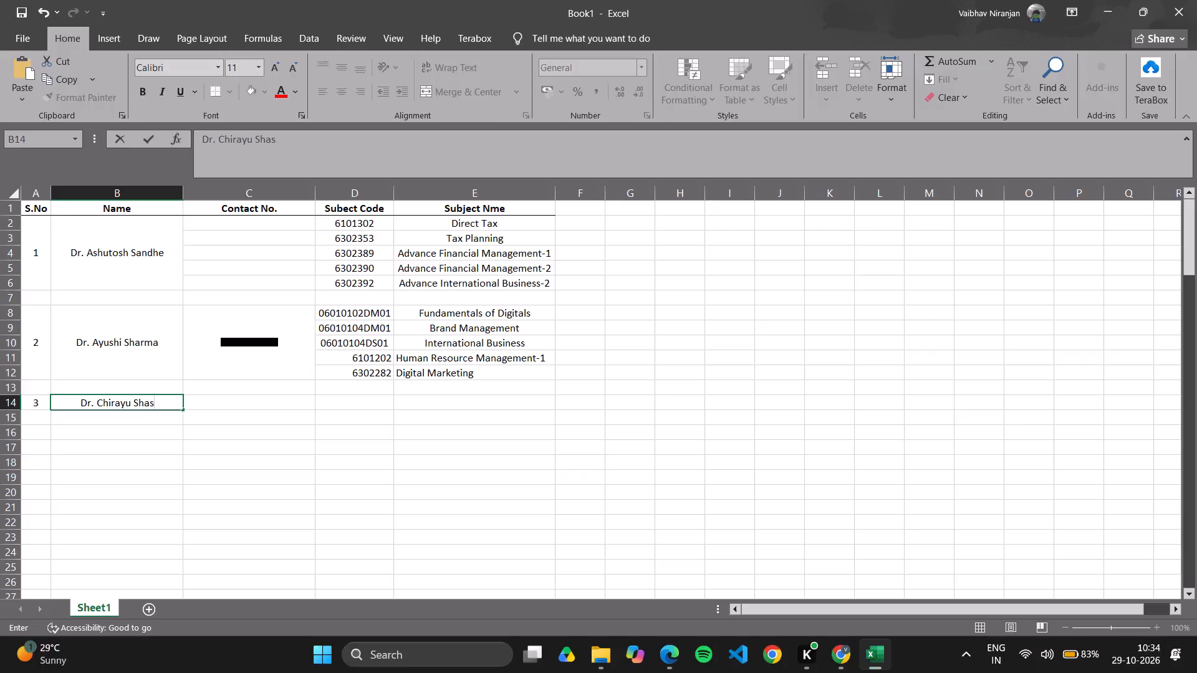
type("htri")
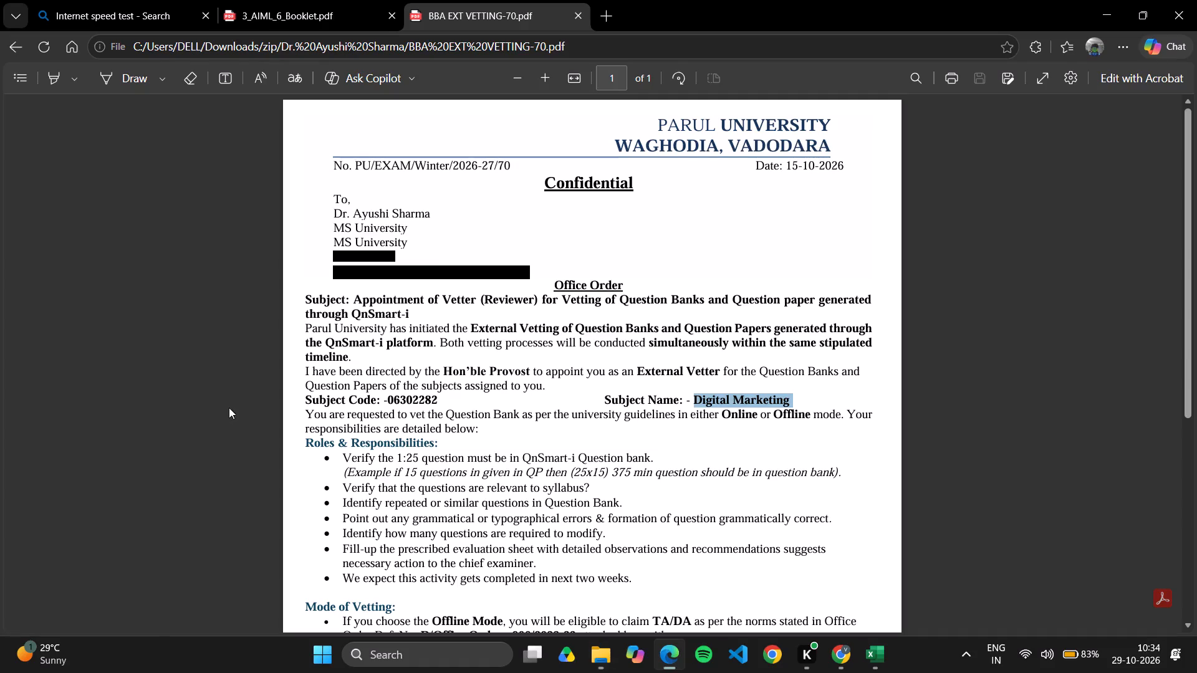
scroll(314, 406, "left", 1)
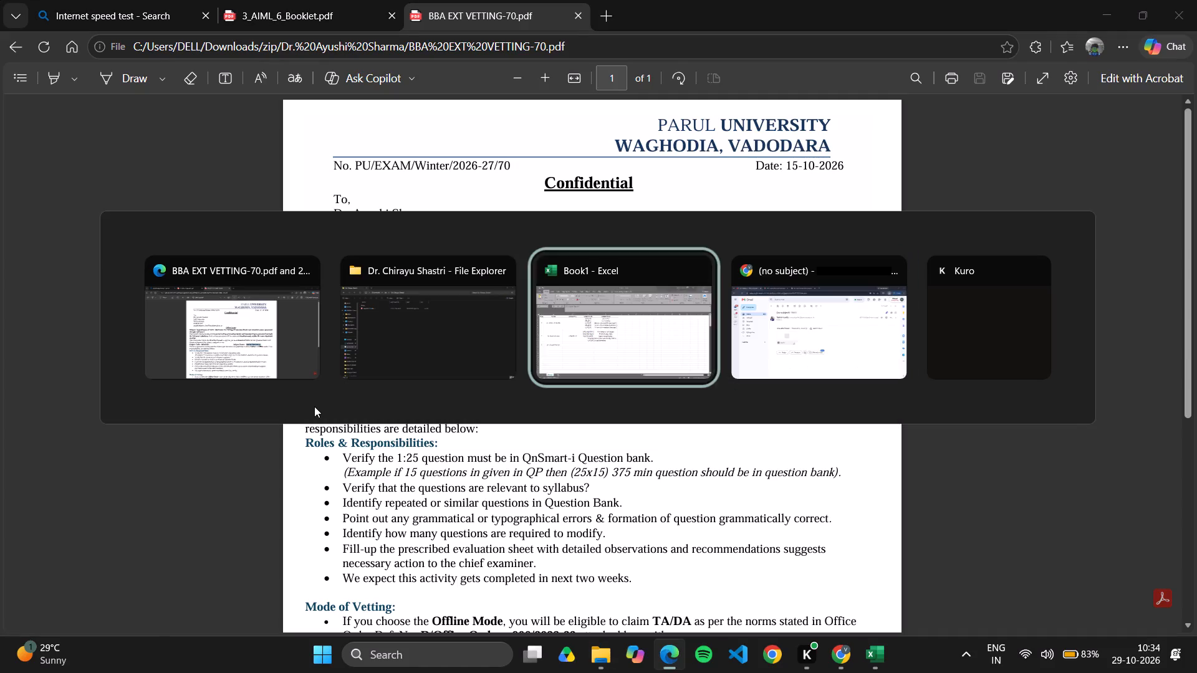
scroll(314, 406, "left", 1)
left_click(148, 409)
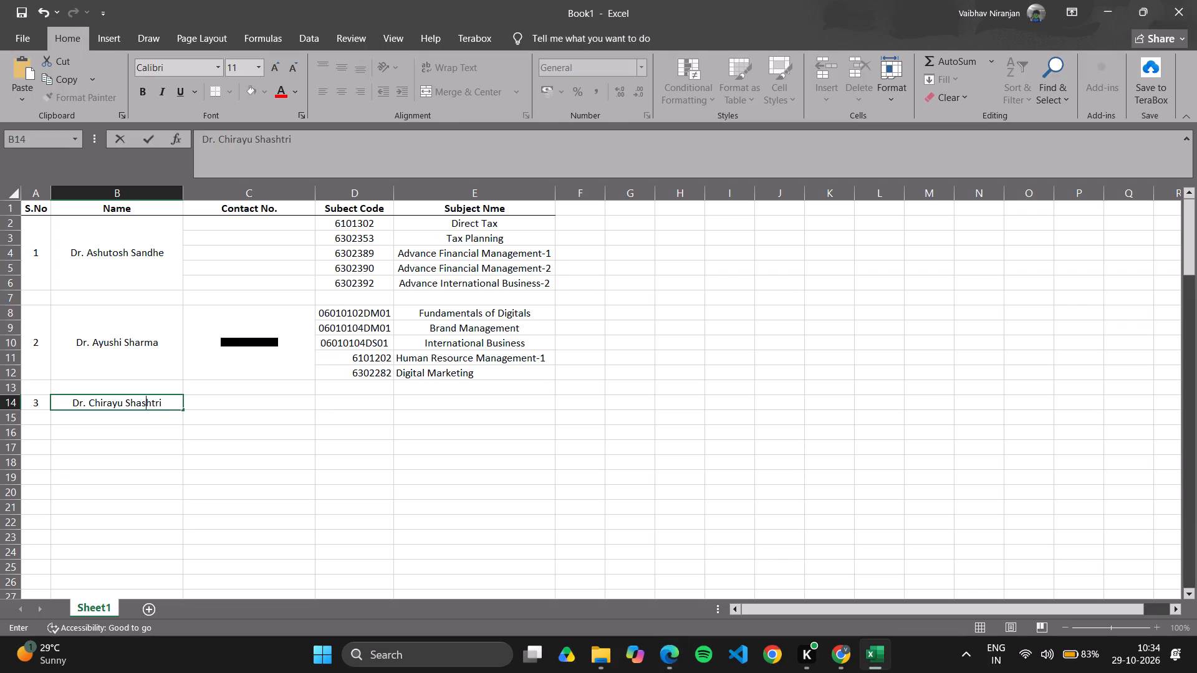
key("Right")
key("BackSpace")
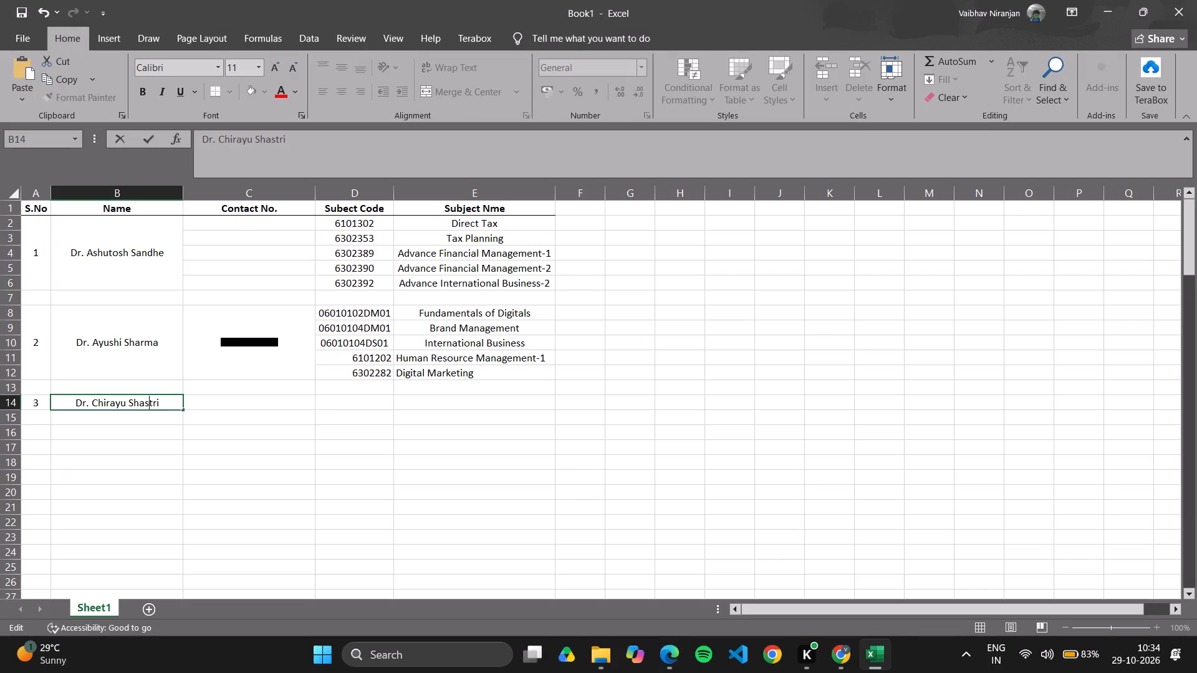
left_click(236, 408)
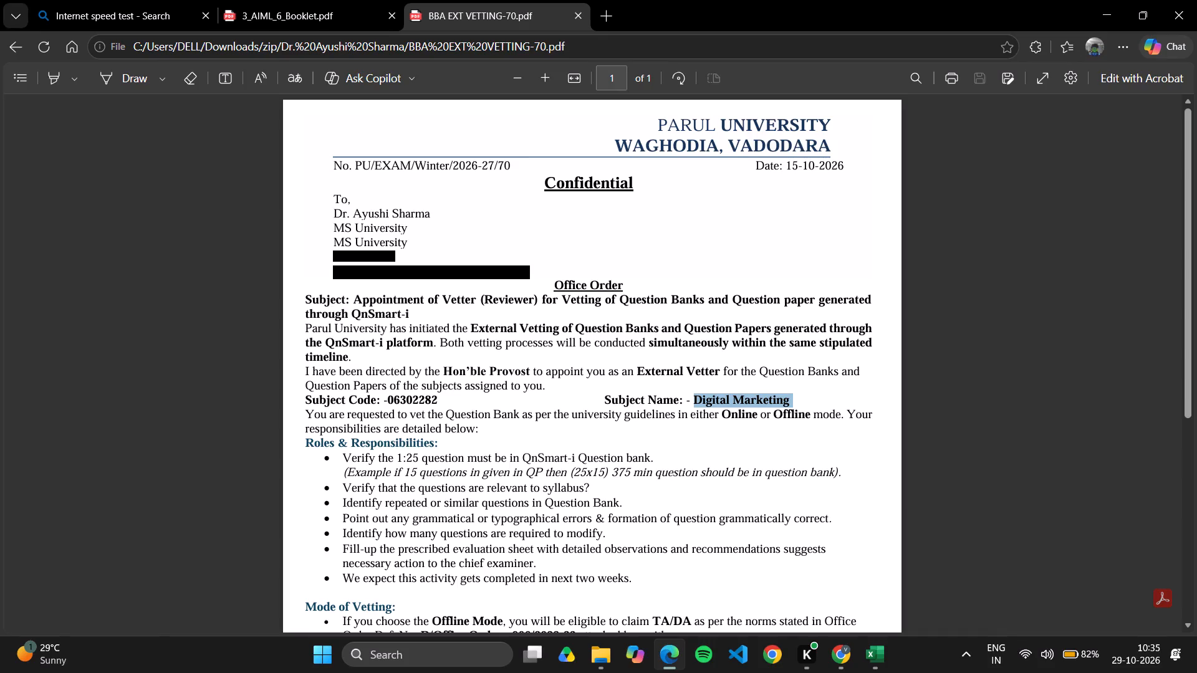
Close the second vetter's letter and open BBA EXT VETTING-7 from the third vetter's folder.
left_click(578, 17)
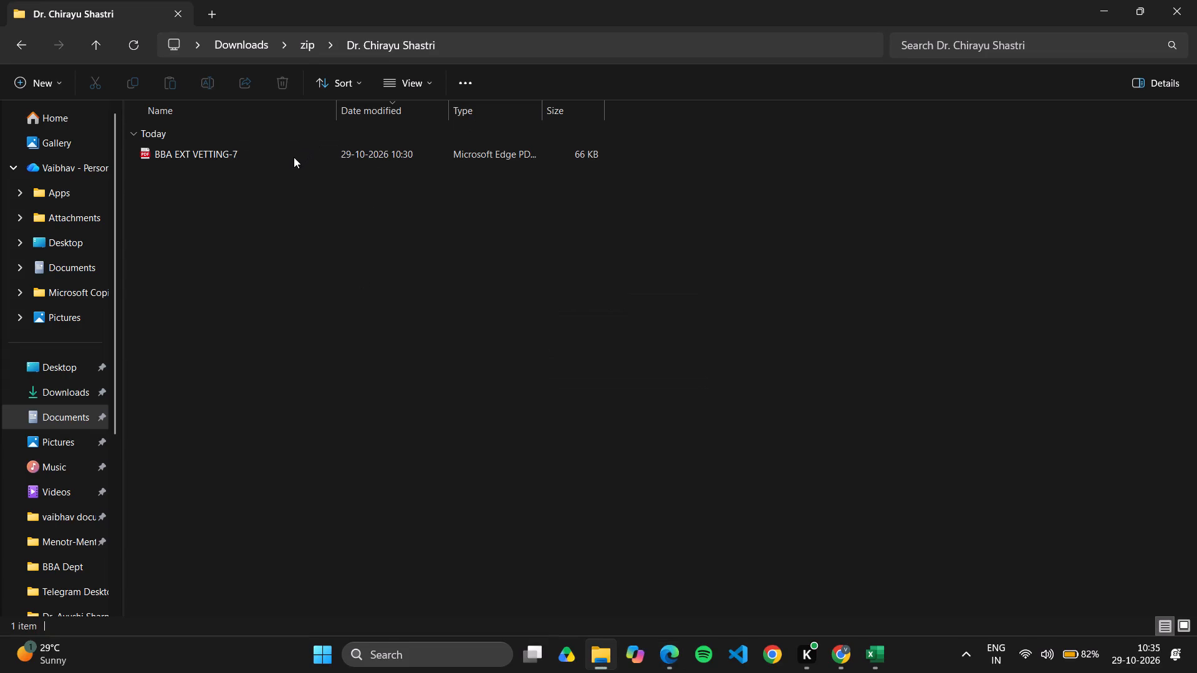
double_click(294, 157)
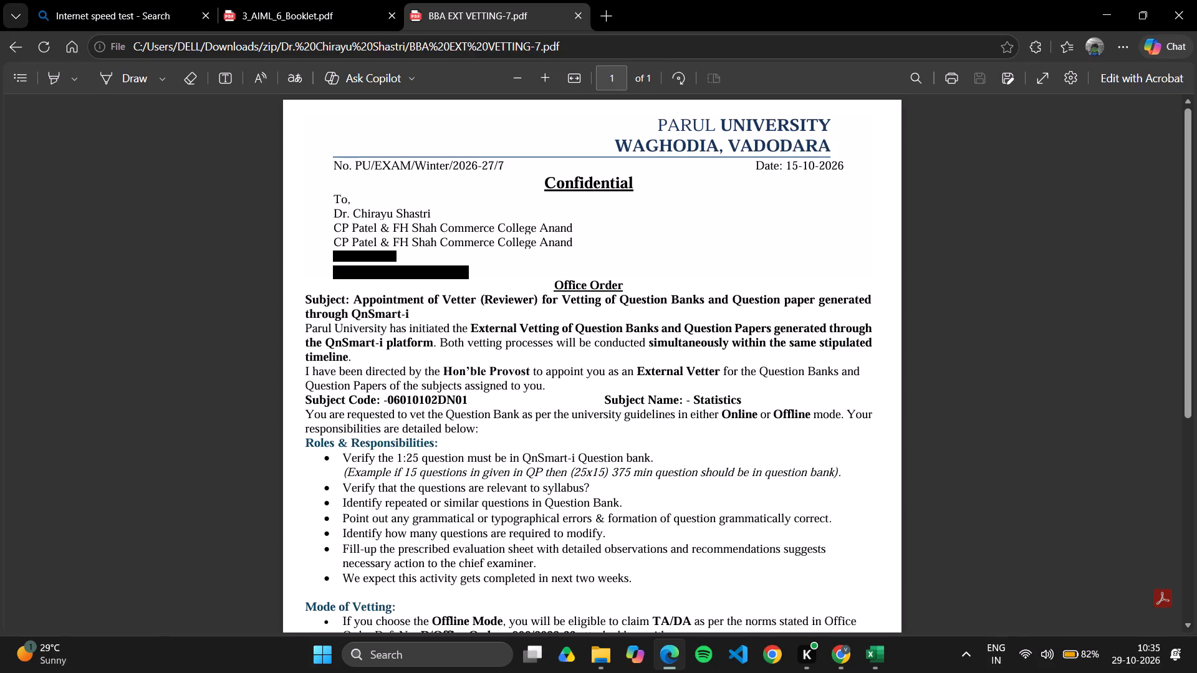
Copy the subject code 06010102DN01 from the third vetter's letter into cell D14 of the Excel sheet.
left_click_drag(388, 403, 468, 402)
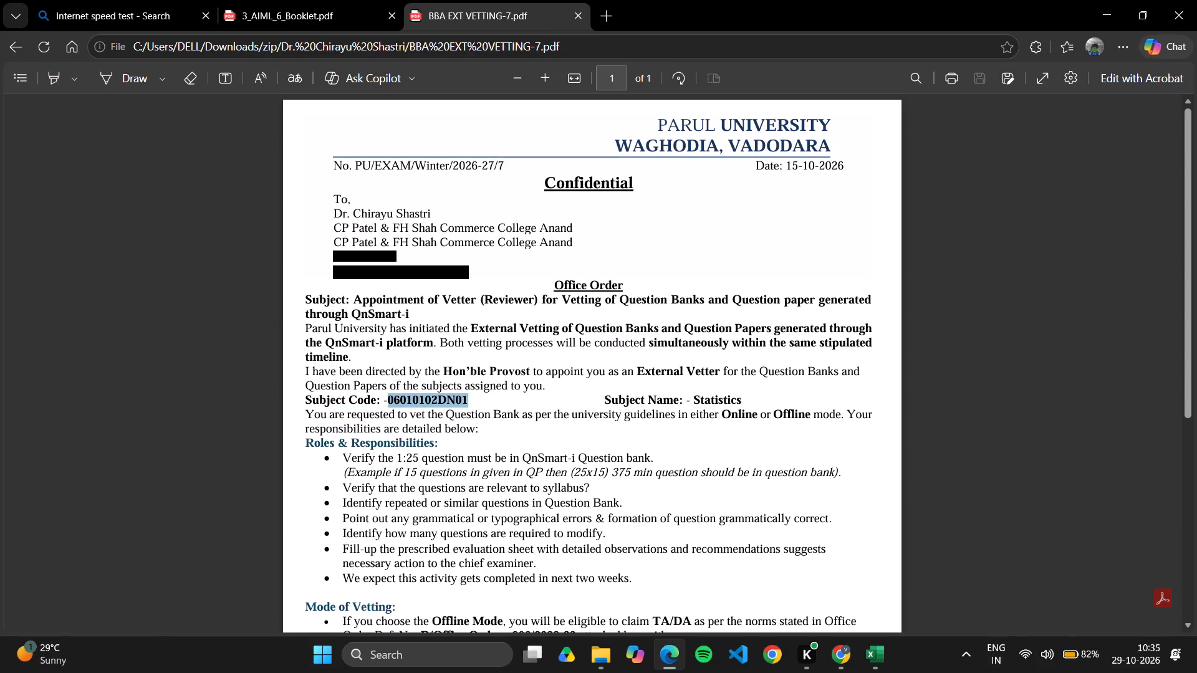
left_click_drag(468, 402, 466, 402)
key("ctrl+c")
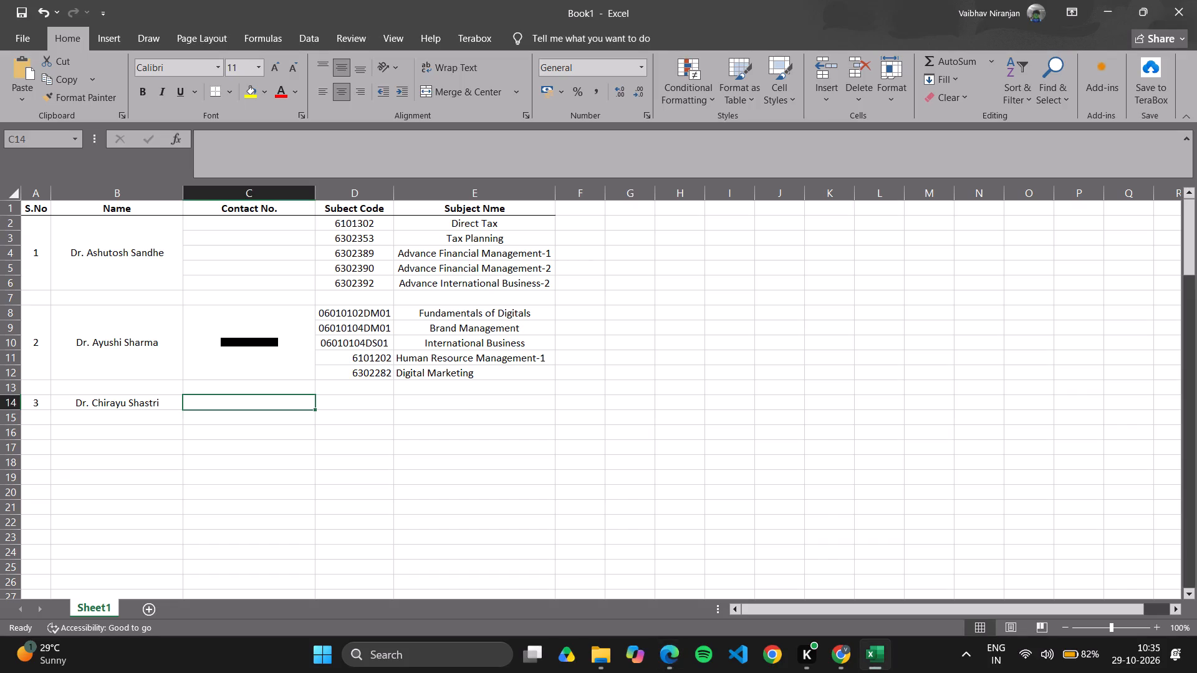
left_click(354, 405, "ctrl")
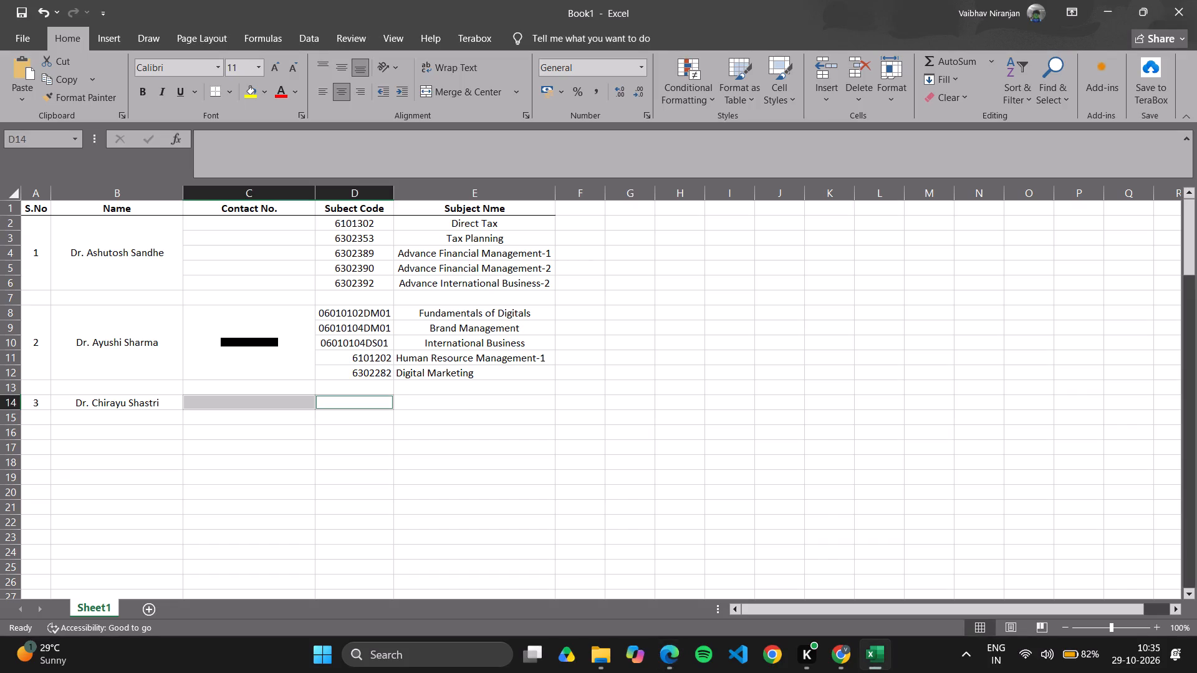
key("ctrl+v")
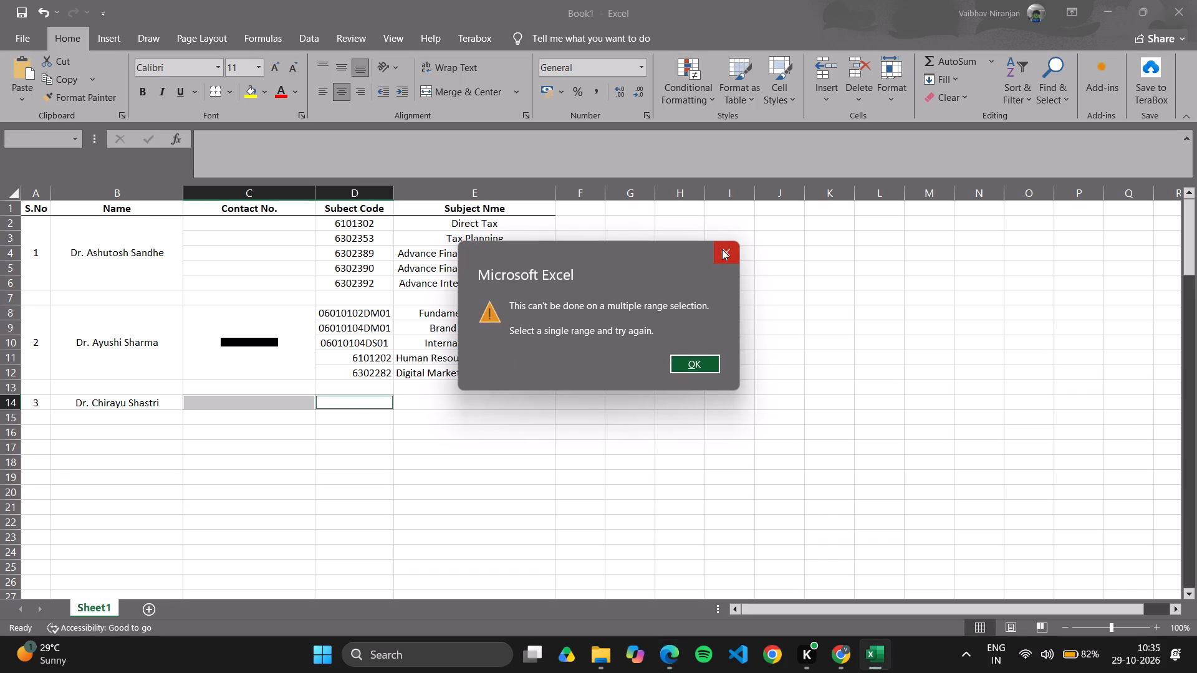
left_click(722, 249)
left_click(356, 402)
key("ctrl+v")
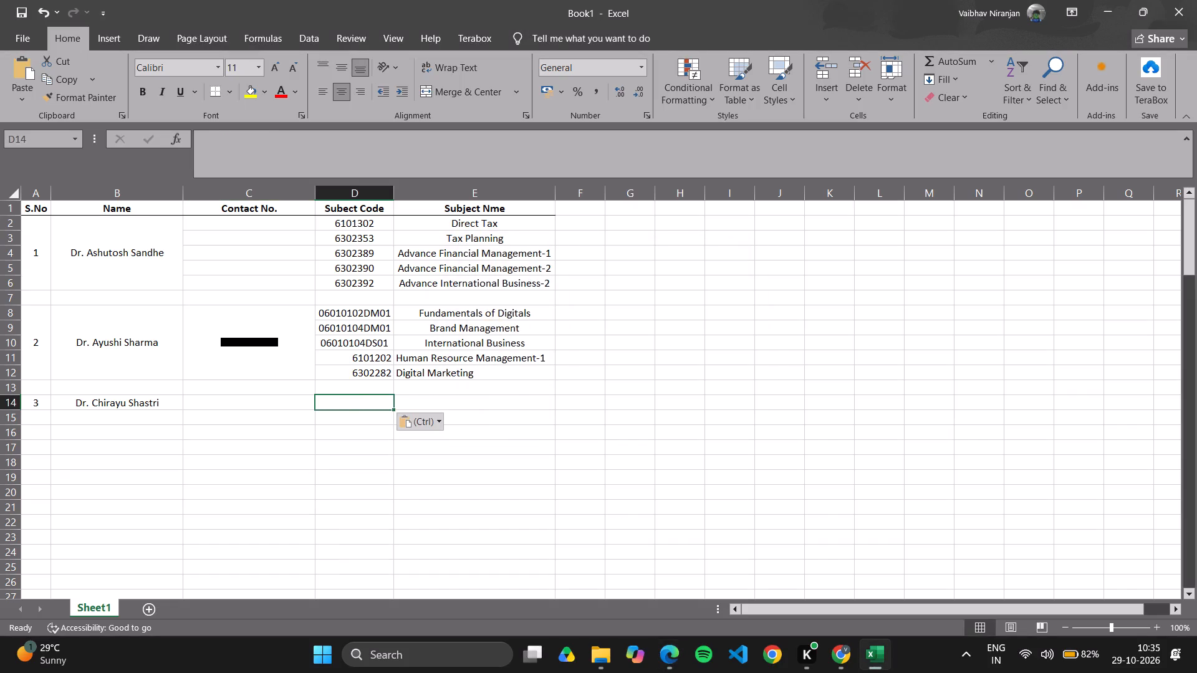
Copy the subject name "Statistics" from the third vetter's letter into cell E14.
left_click(452, 406)
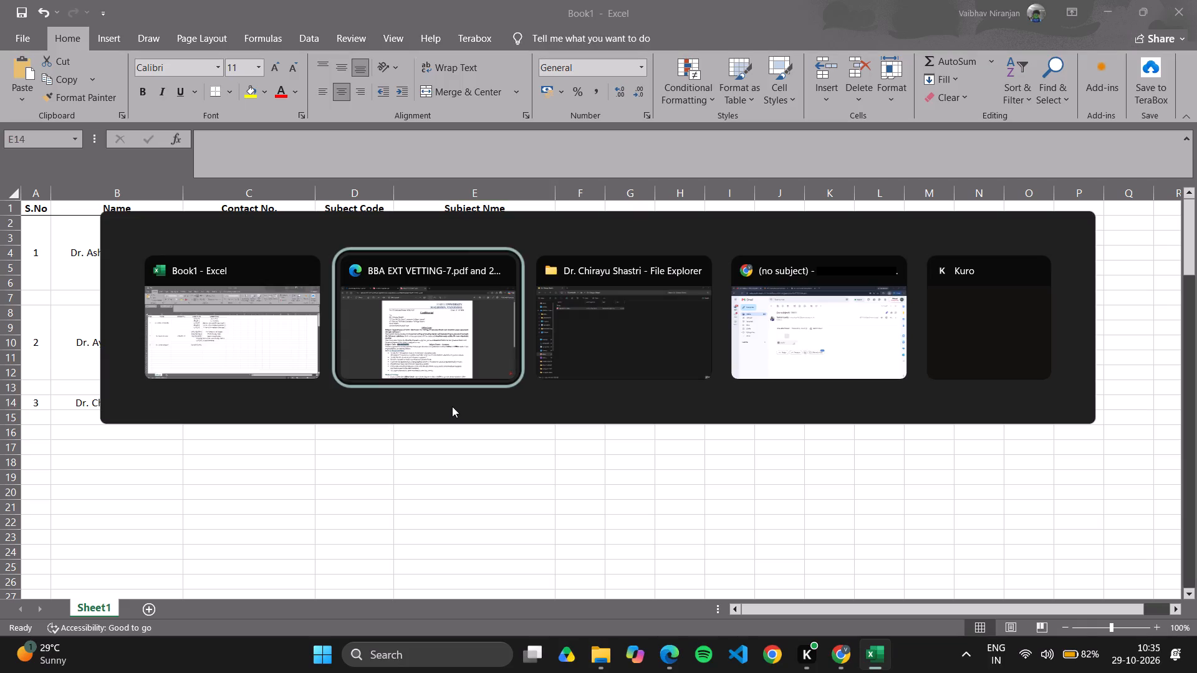
left_click_drag(696, 396, 704, 396)
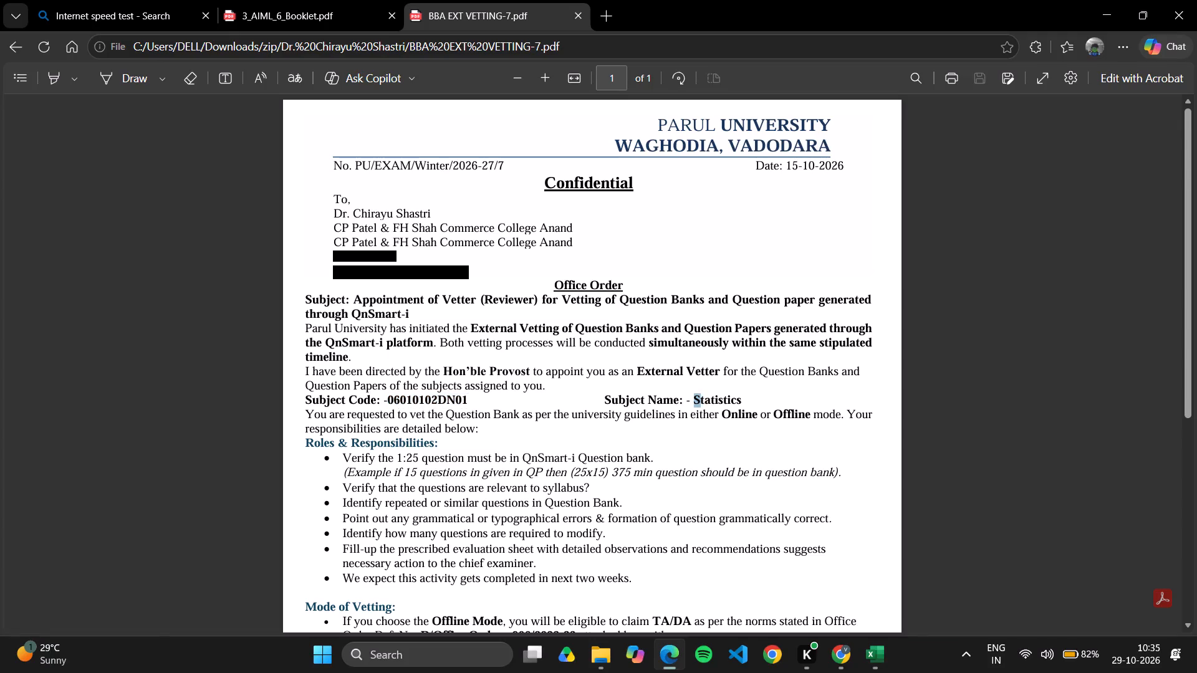
left_click_drag(704, 396, 741, 394)
key("ctrl+x")
key("ctrl+c")
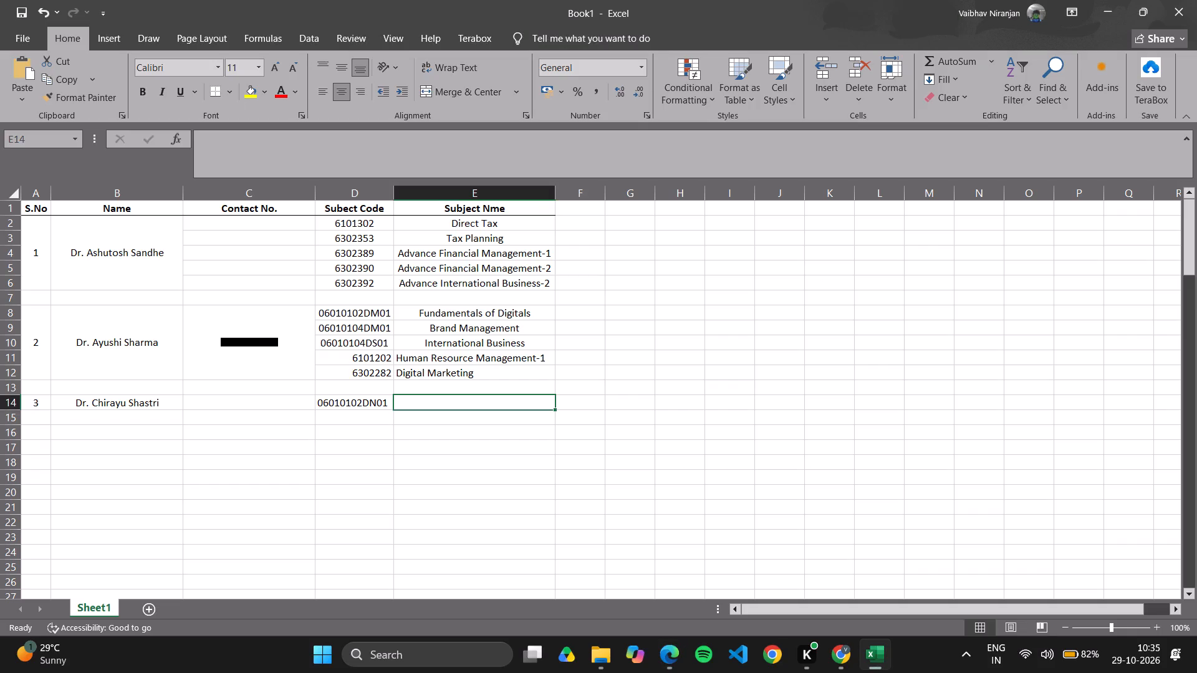
key("ctrl+v")
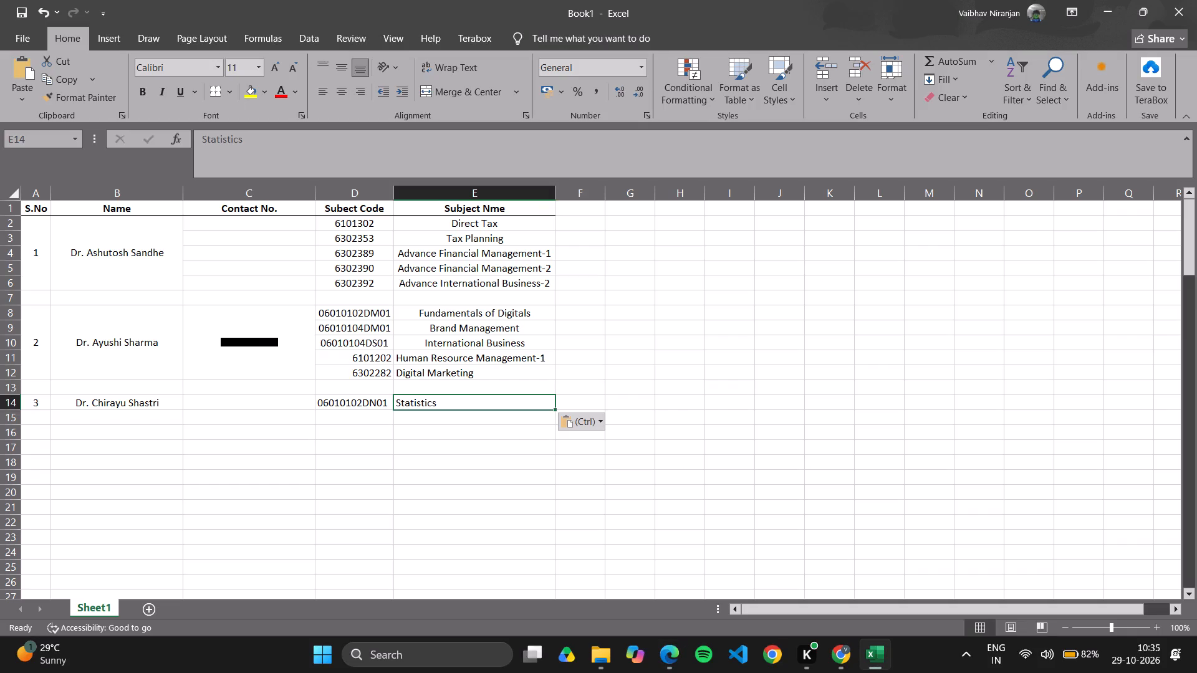
Copy the third vetter's contact number from the letter's address block into cell C14 of the Contact No. column.
left_click(269, 405)
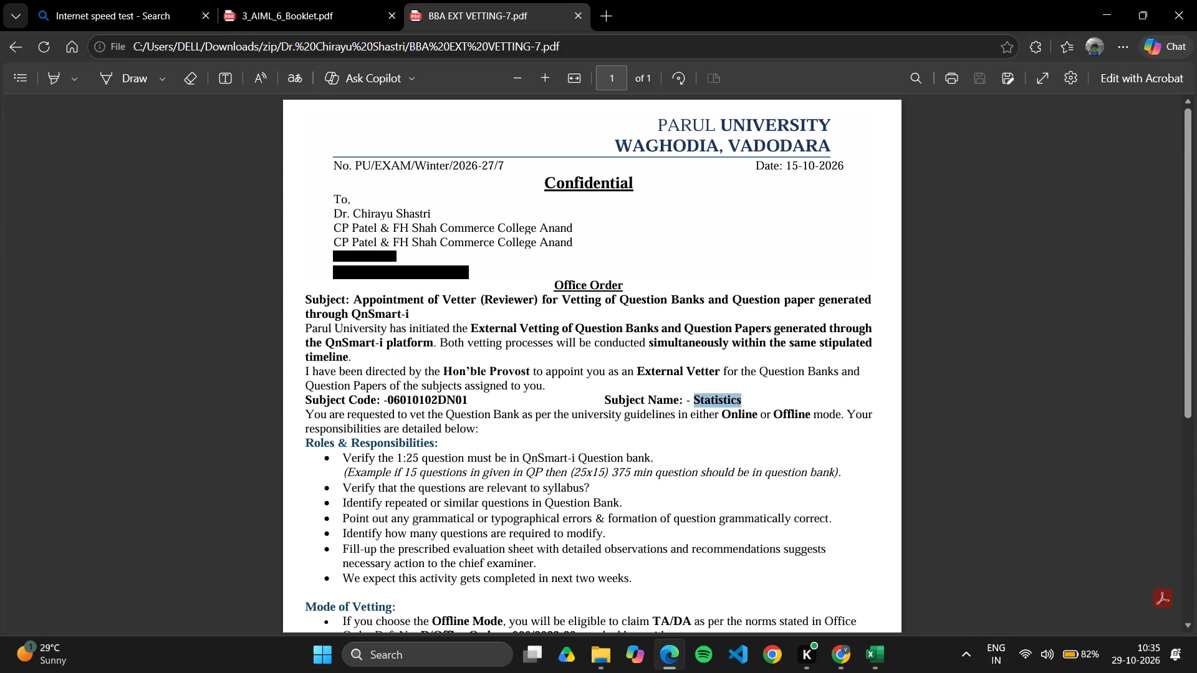
left_click_drag(334, 256, 398, 258)
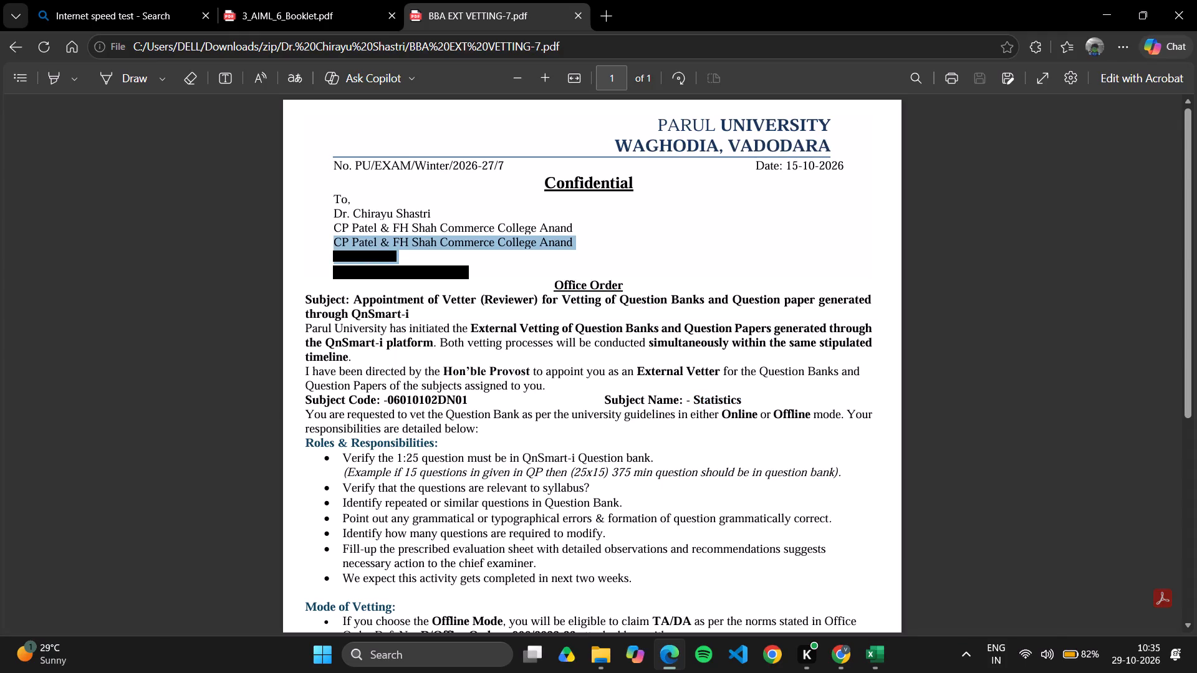
left_click_drag(398, 258, 392, 261)
left_click(392, 261)
left_click(322, 256)
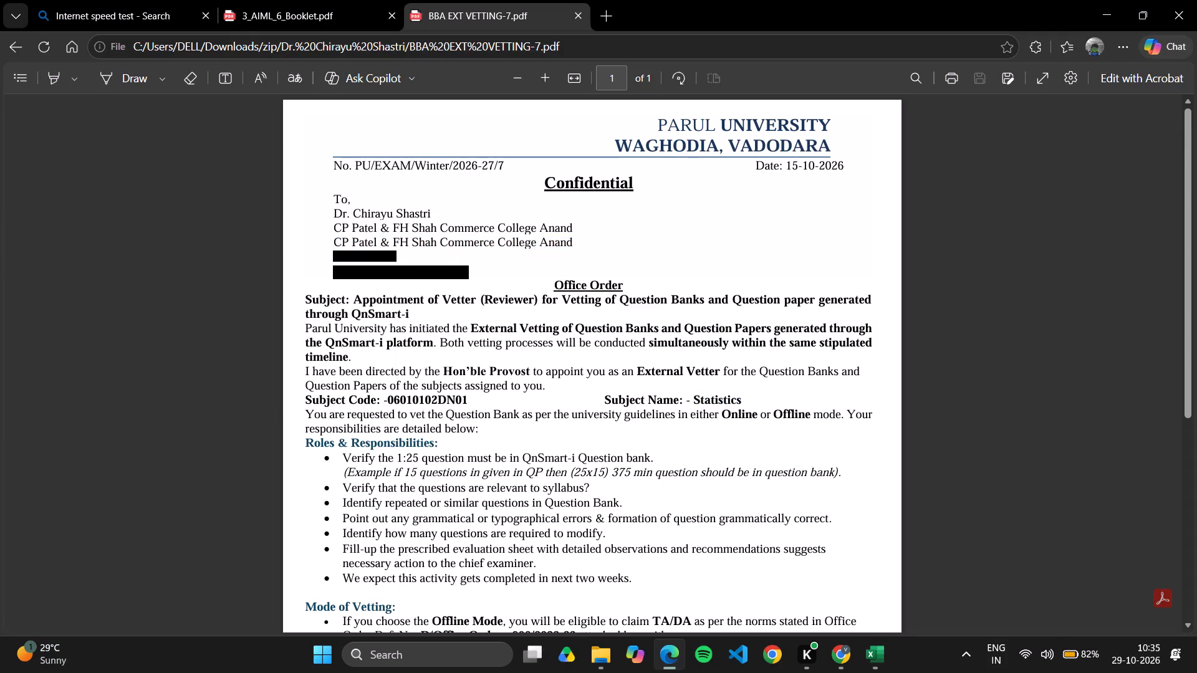
left_click_drag(335, 257, 401, 252)
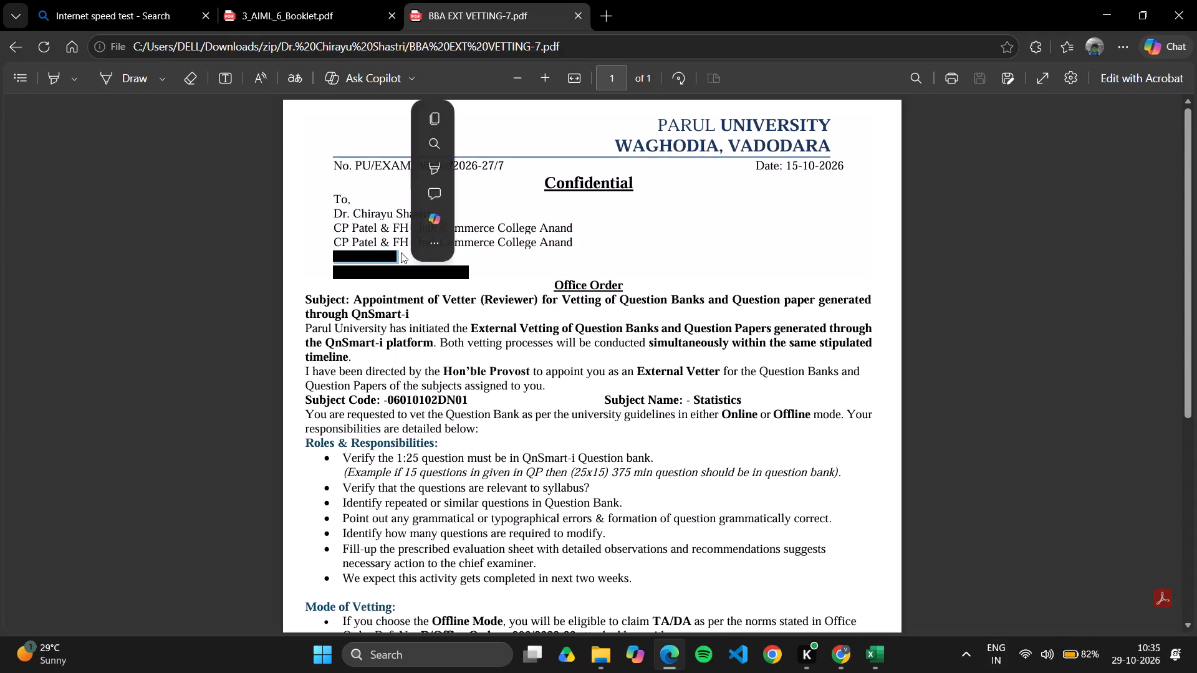
key("ctrl+c")
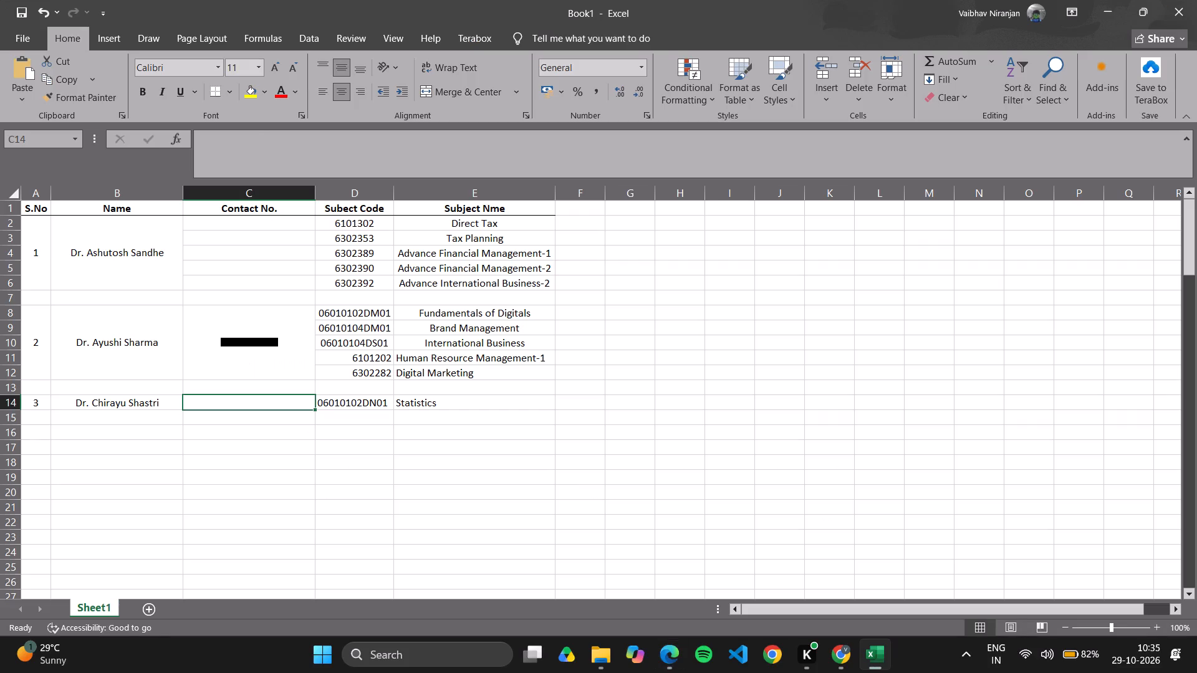
key("ctrl+v")
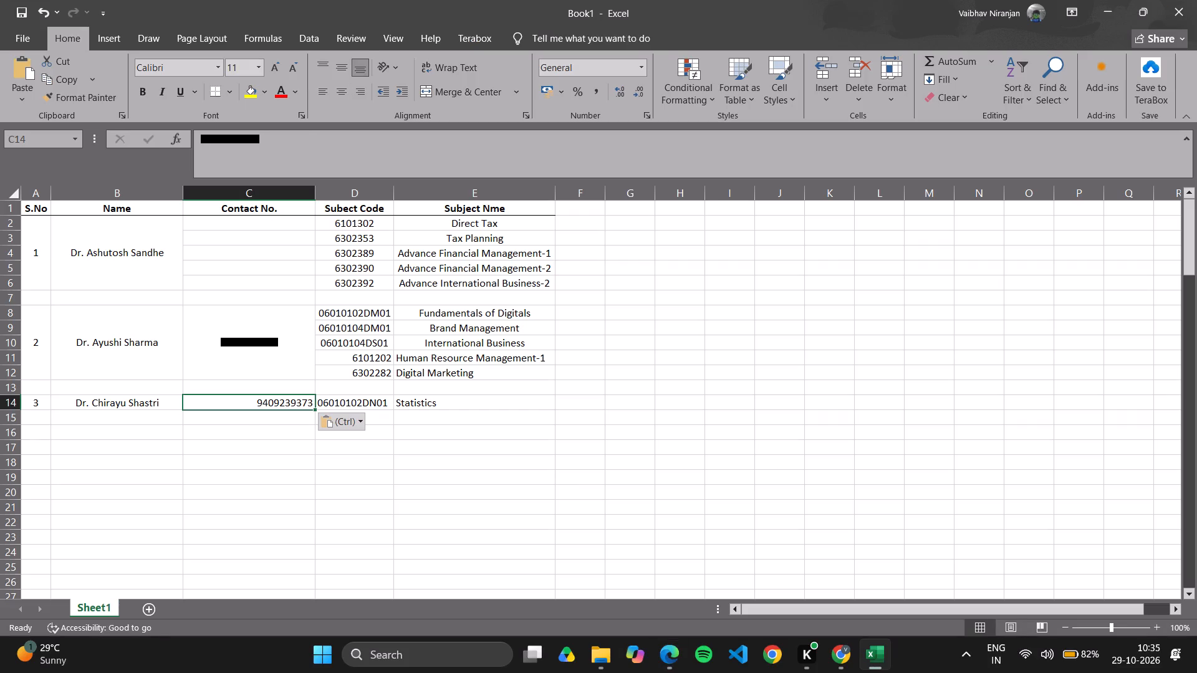
Enter serial number 4 in cell A16 of the S.No column, leaving row 15 blank.
left_click(42, 432)
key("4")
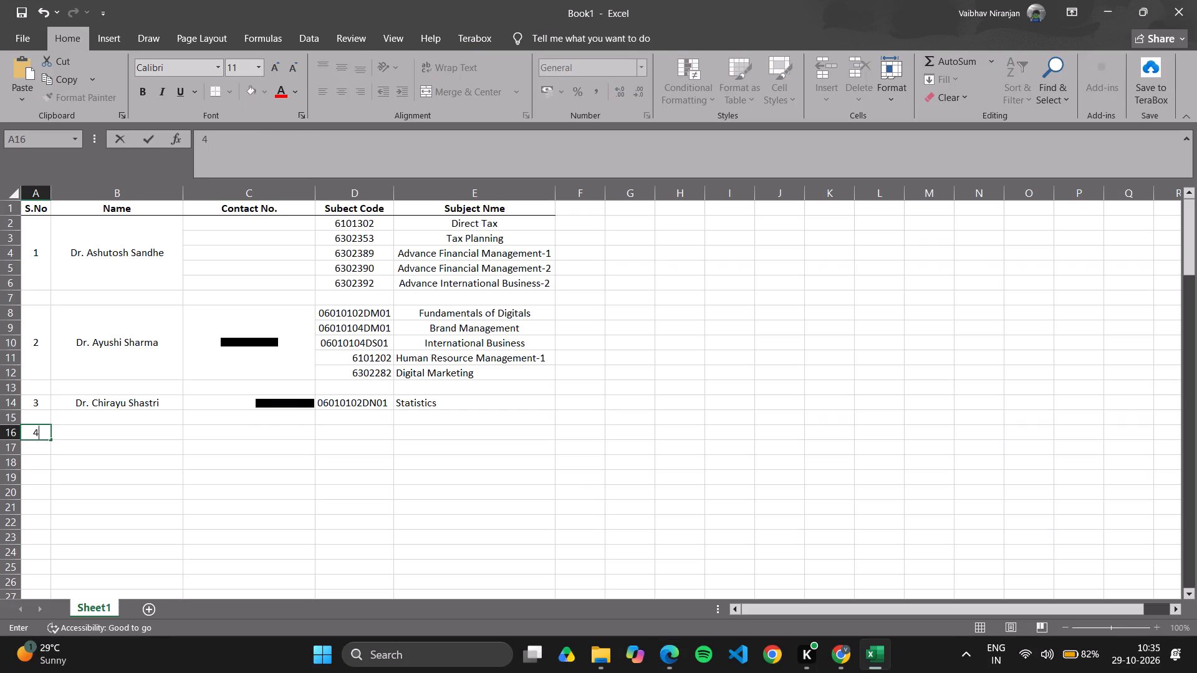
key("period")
key("BackSpace")
With cell B16 selected for the next name, close the third vetter's letter and return to the extracted zip folder.
left_click(97, 434)
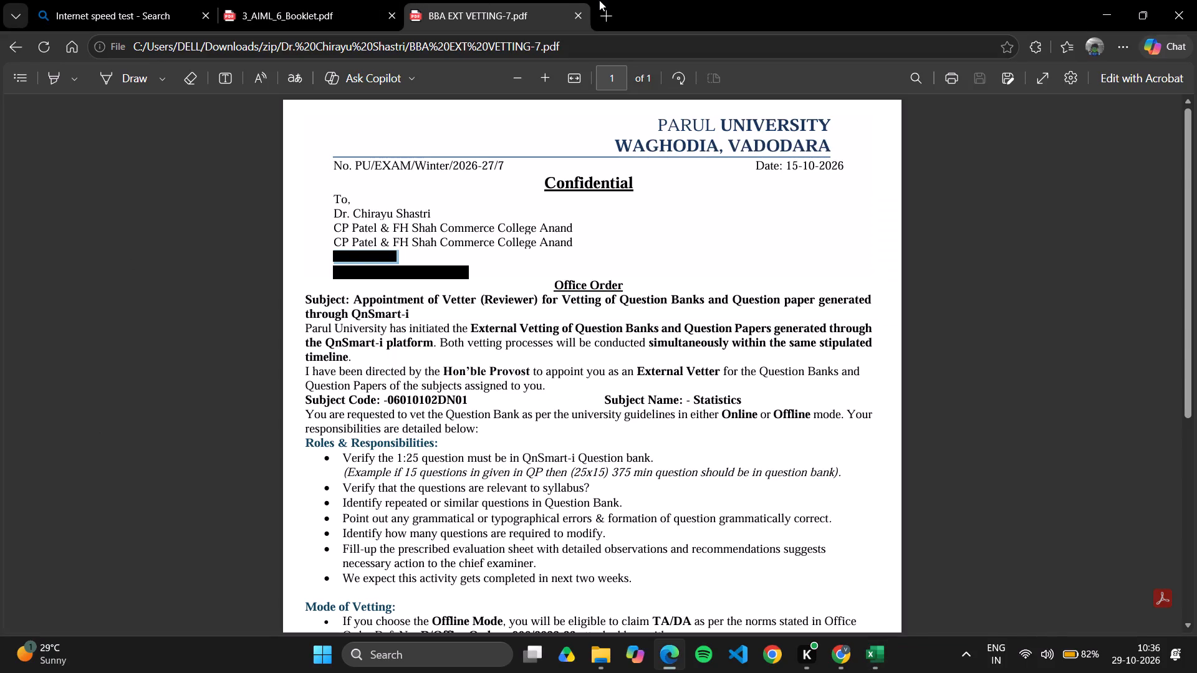
left_click(575, 19)
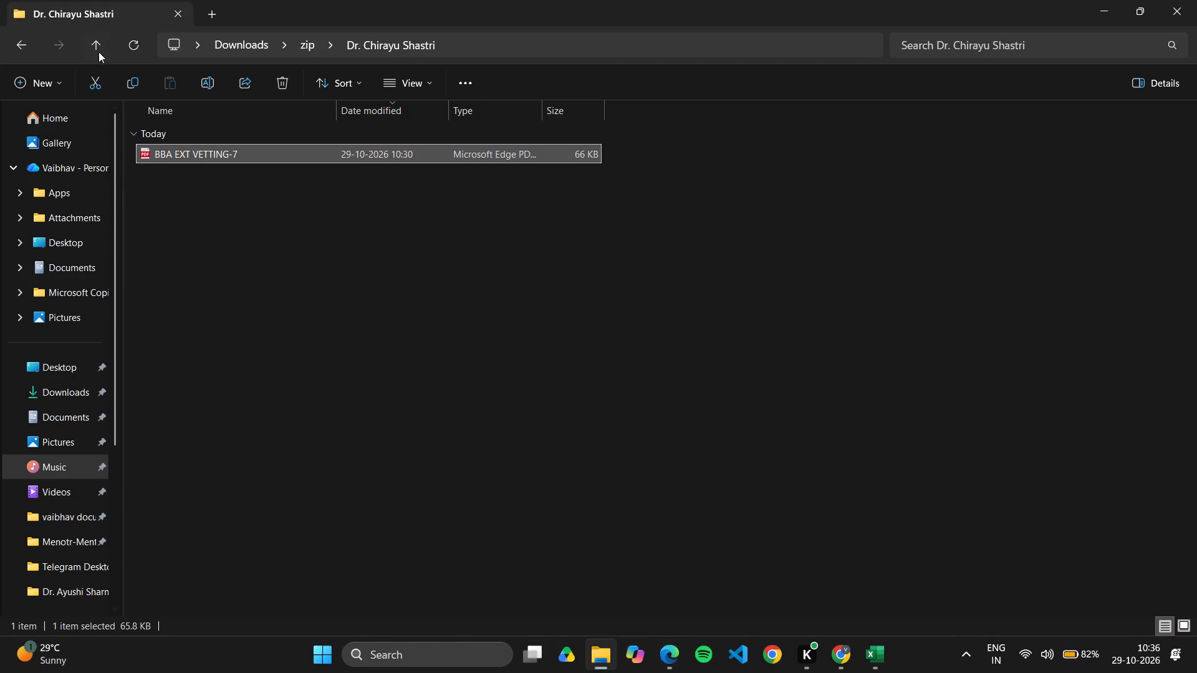
left_click(20, 41)
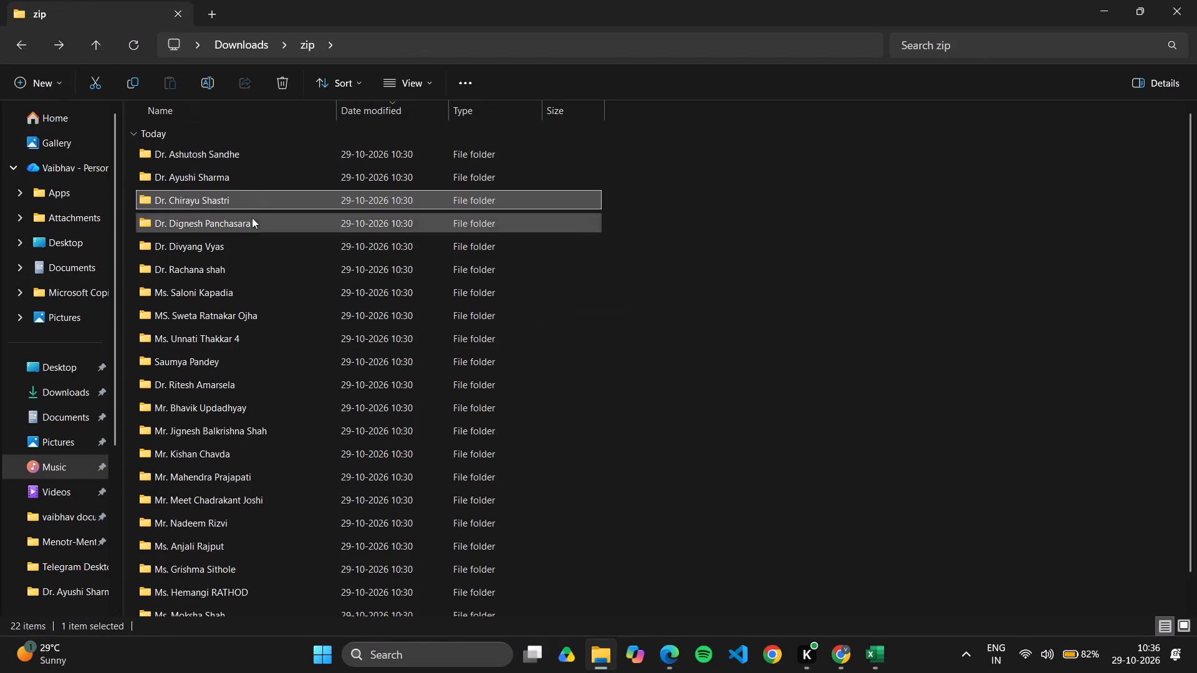
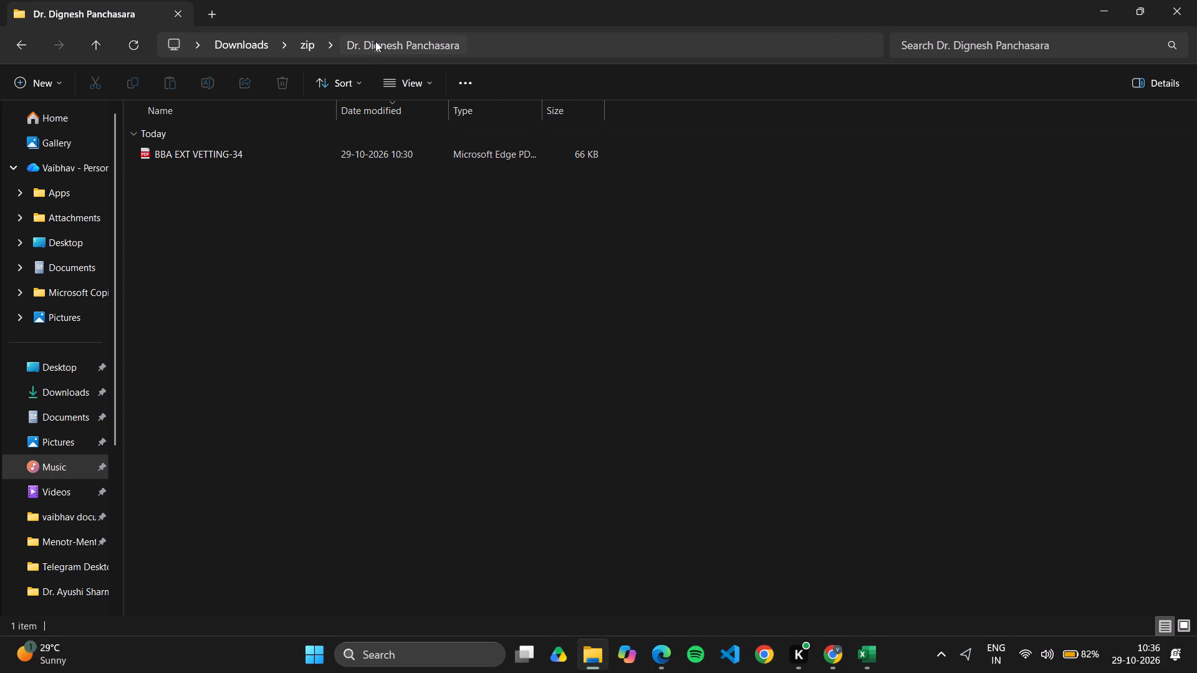
Open the BBA EXT VETTING-34 letter and copy the vetter's name into cell B16 of the Excel sheet.
double_click(244, 151)
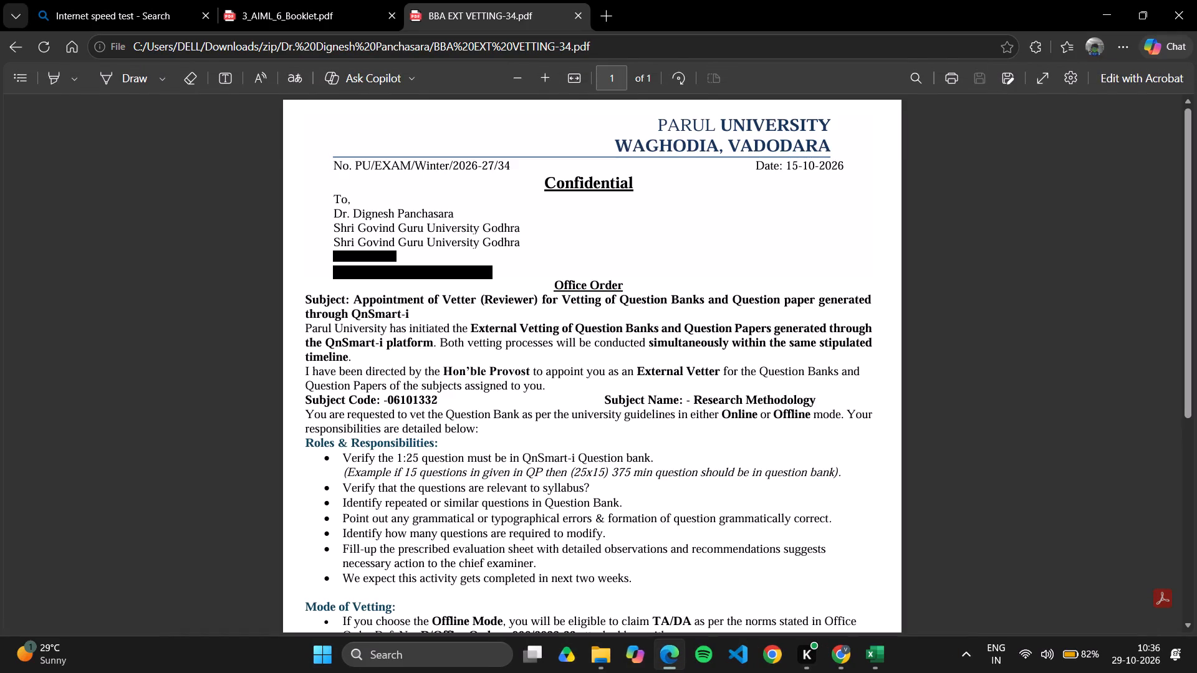
triple_click(339, 214)
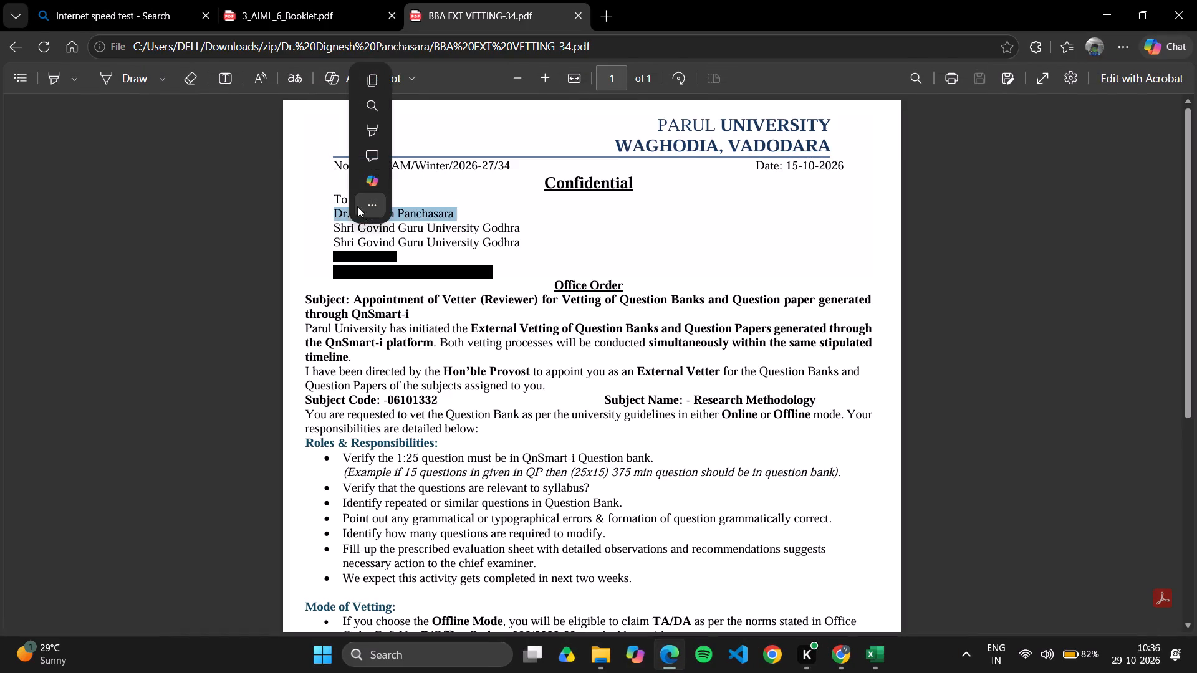
left_click(374, 77)
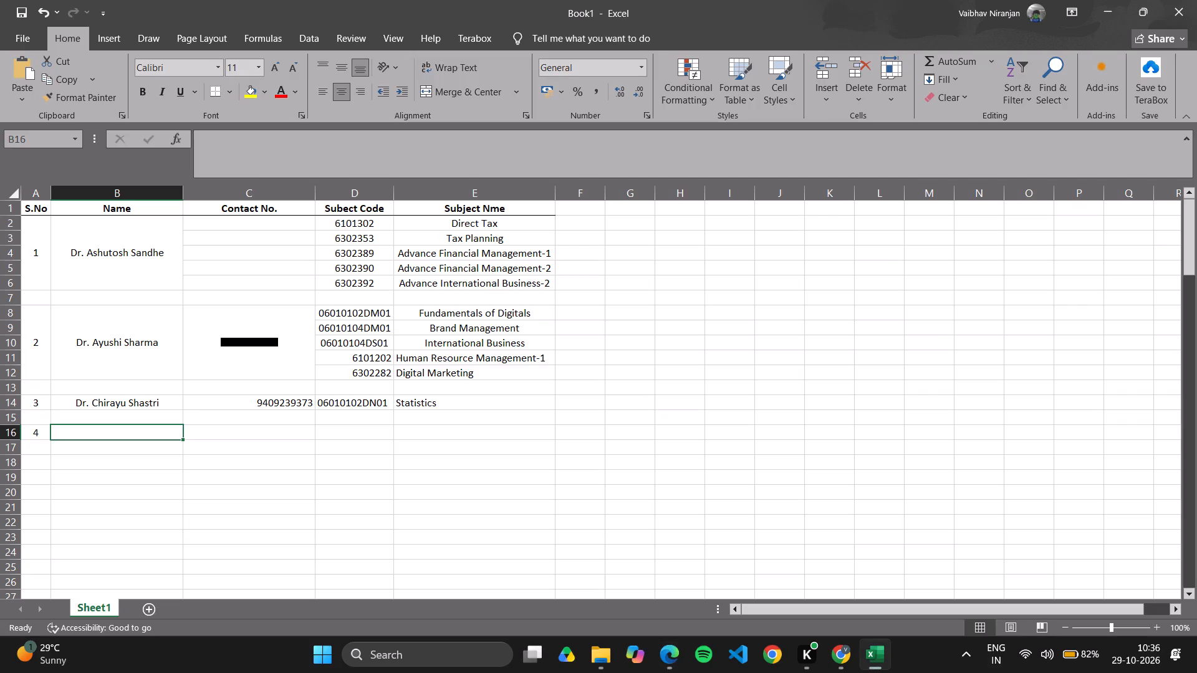
right_click(146, 433)
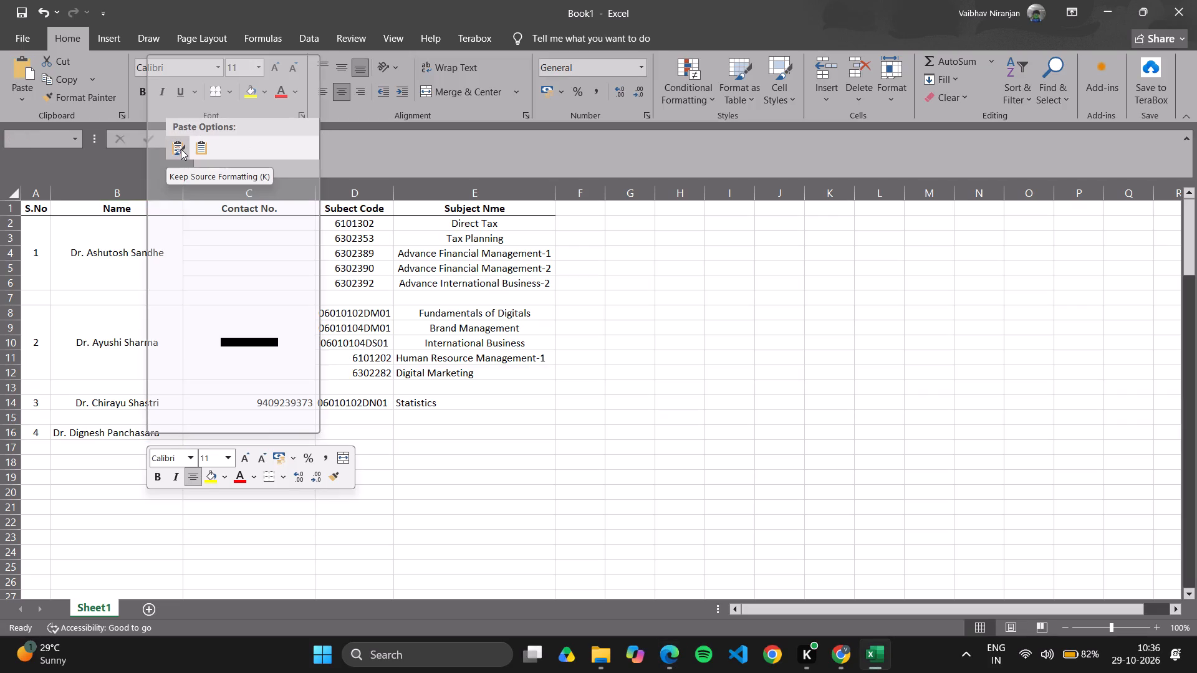
left_click(181, 149)
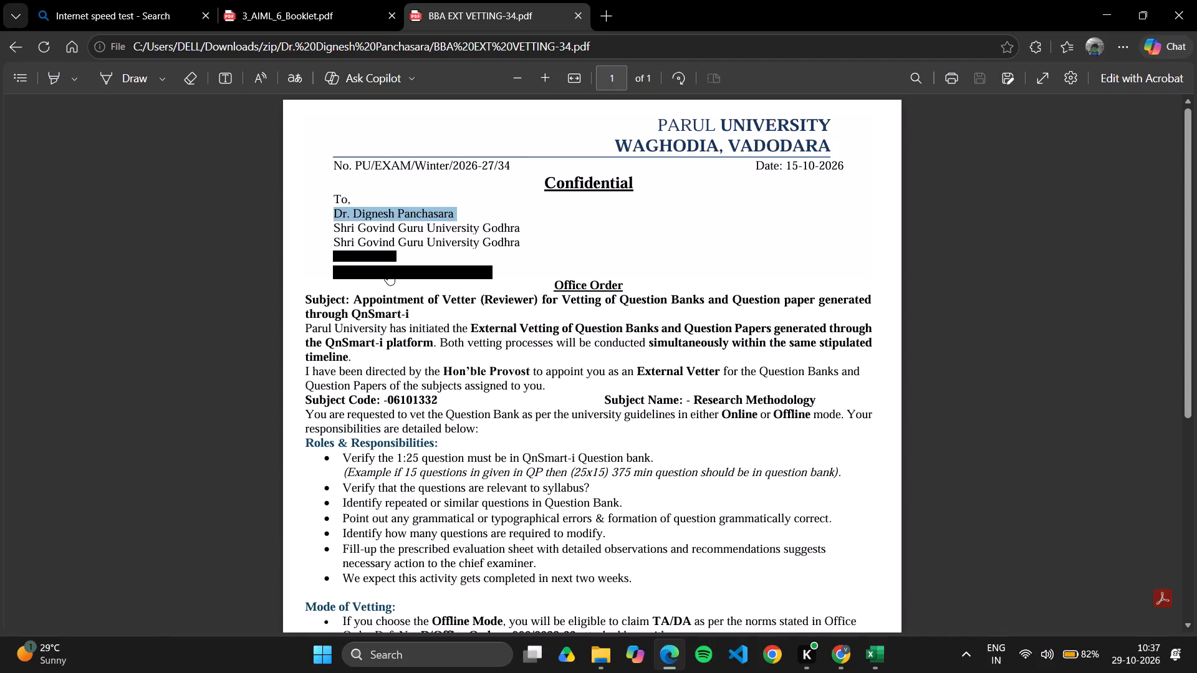
Copy the vetter's contact number from the BBA EXT VETTING-34 letter into cell C16 of the Excel sheet.
triple_click(371, 259)
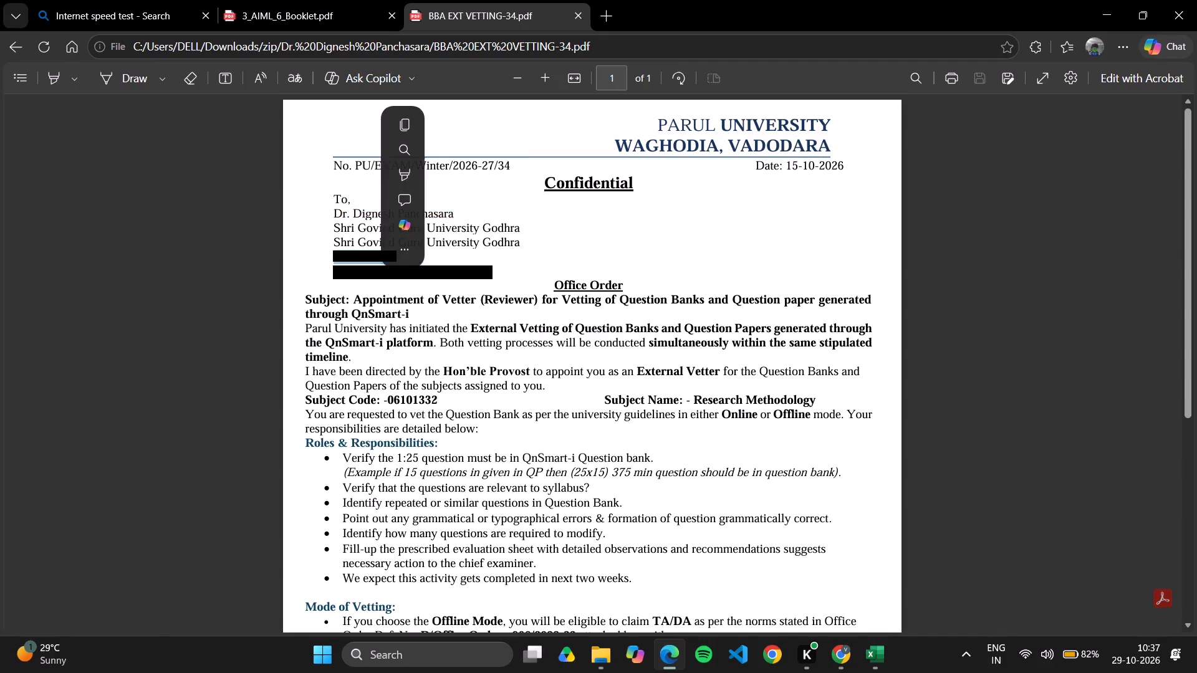
key("ctrl+c")
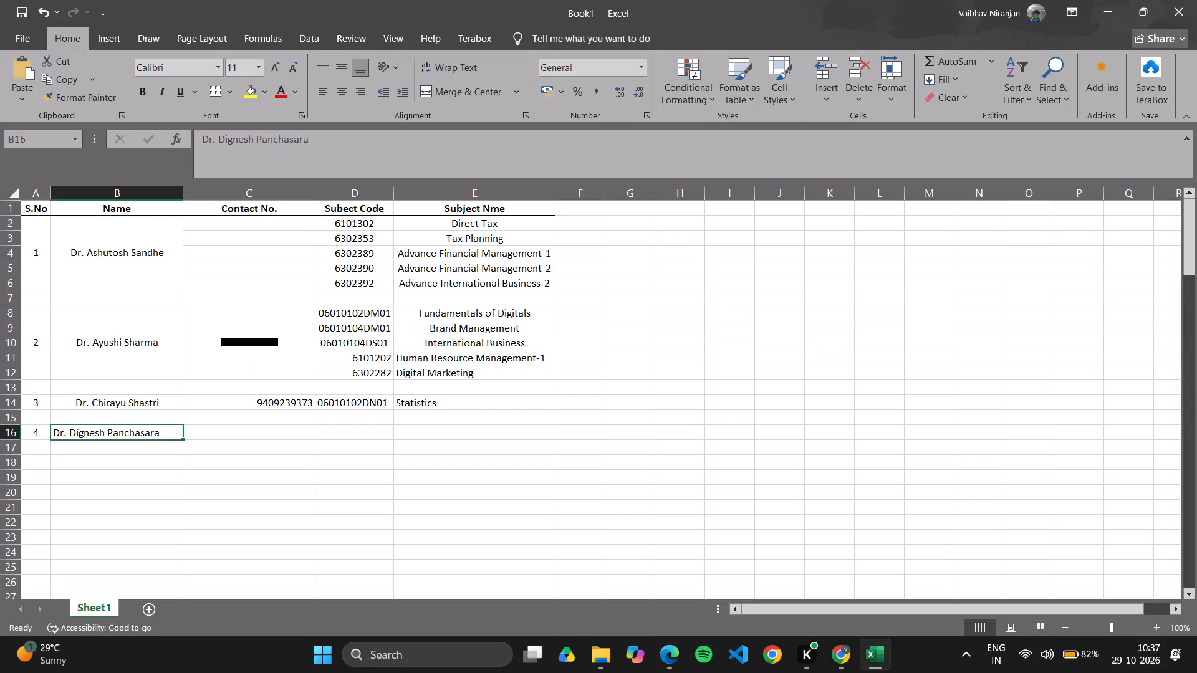
left_click(206, 435)
key("ctrl+v")
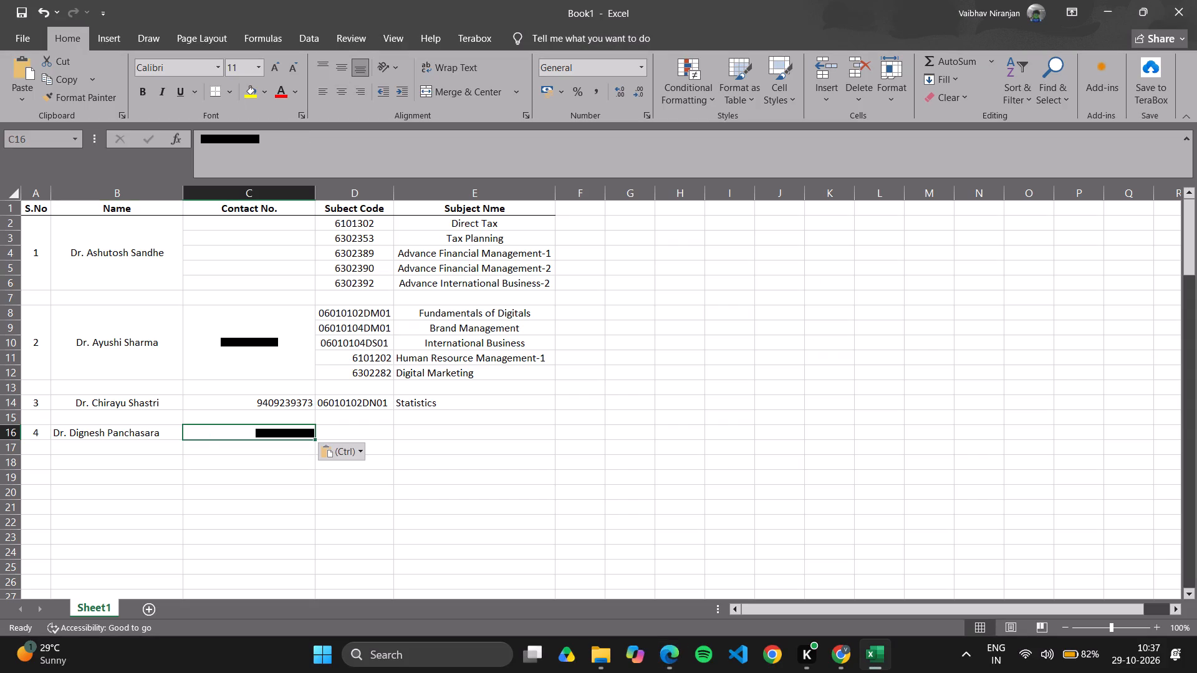
Copy the subject code 06101332 from the BBA EXT VETTING-34 letter into cell D16 of the Excel sheet.
left_click(361, 434)
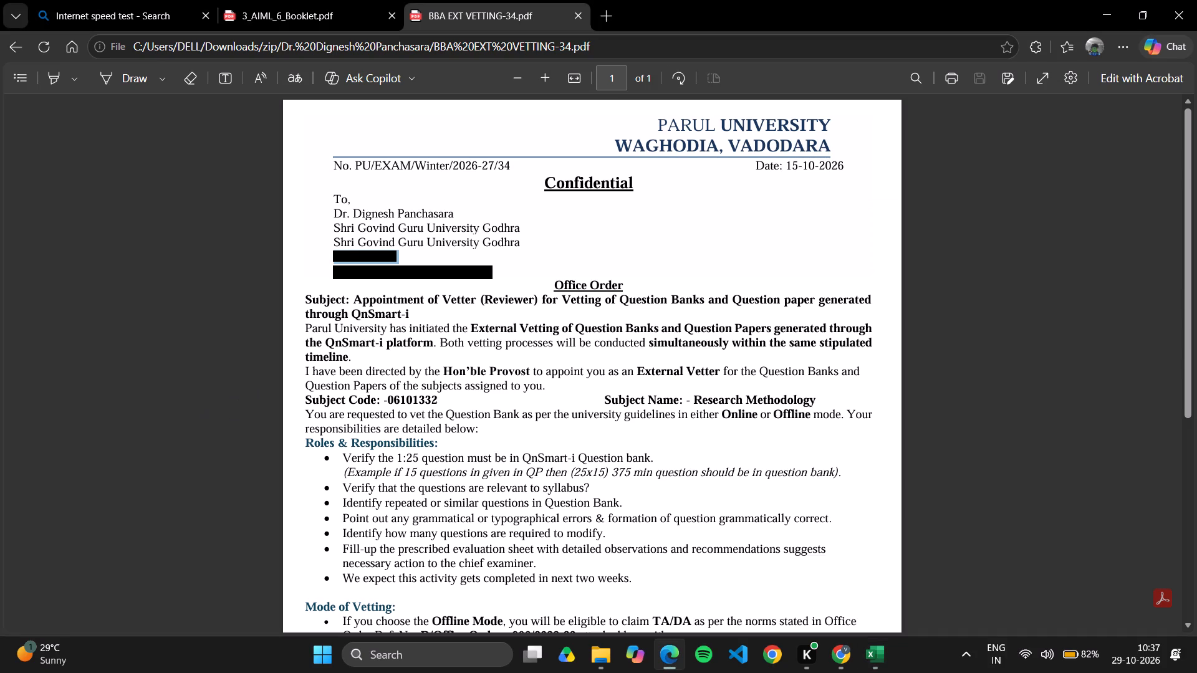
left_click_drag(389, 395, 439, 396)
key("ctrl+c")
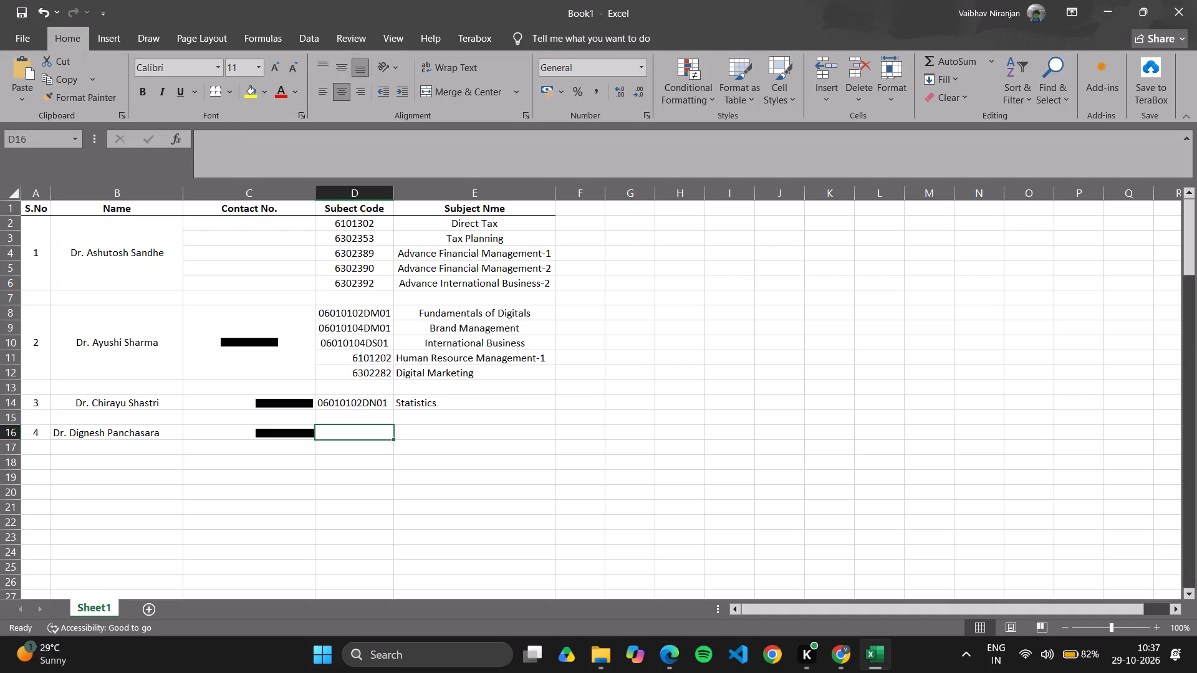
key("ctrl+v")
Copy the subject name Research Methodology from the BBA EXT VETTING-34 letter into cell E16 of the Excel sheet.
left_click(411, 436)
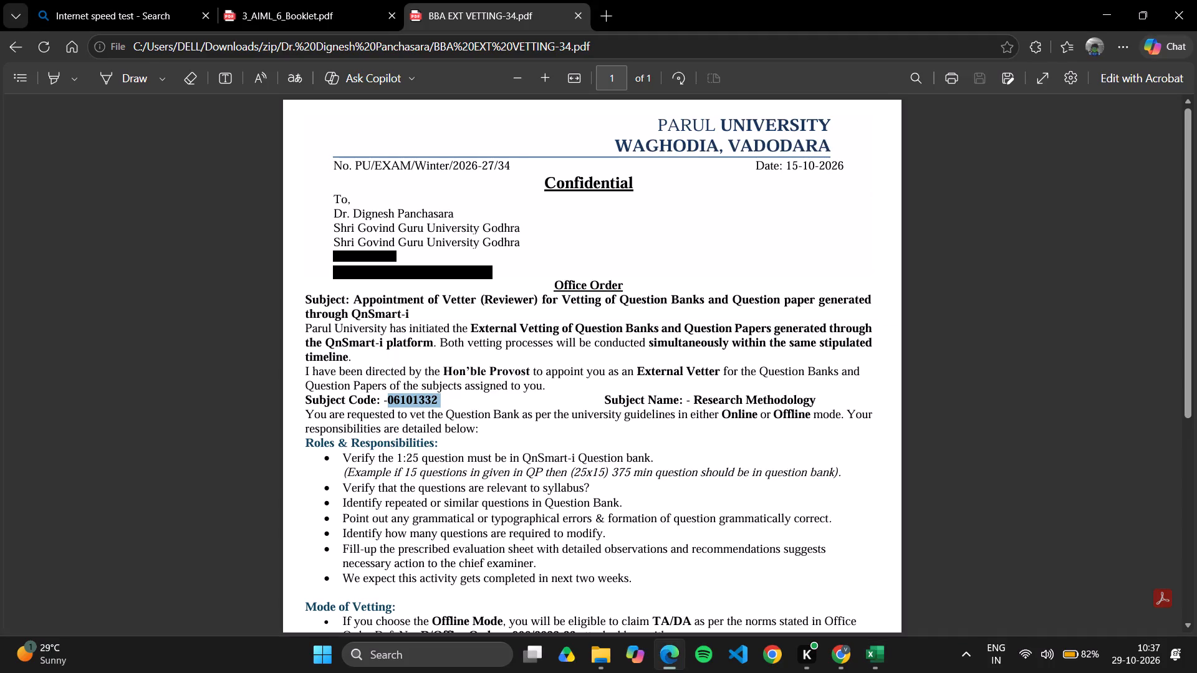
left_click_drag(696, 397, 813, 404)
key("ctrl+c")
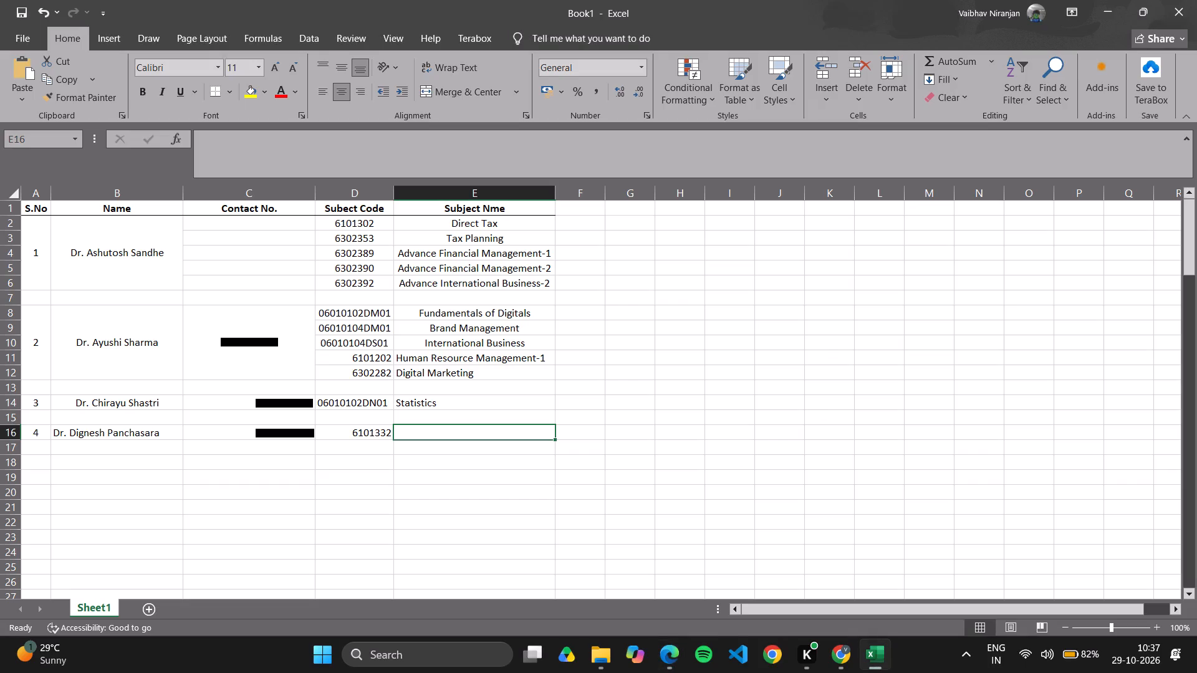
key("ctrl+v")
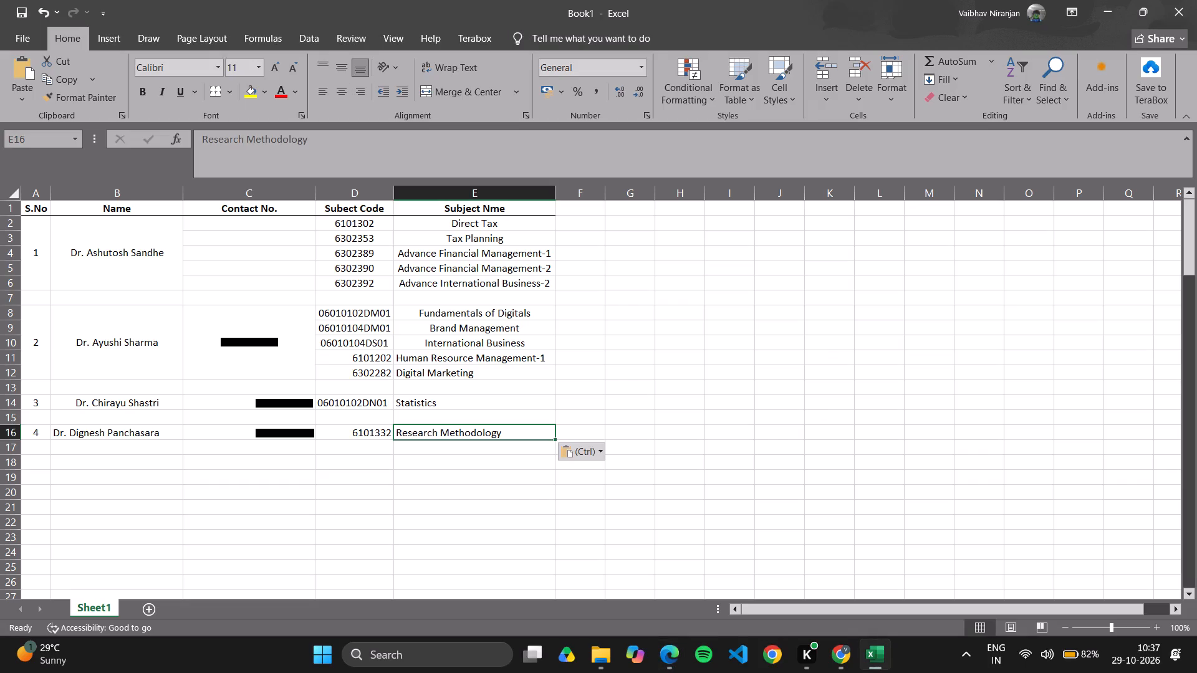
Enter serial number 5 in cell A18 of the Excel sheet.
left_click(39, 464)
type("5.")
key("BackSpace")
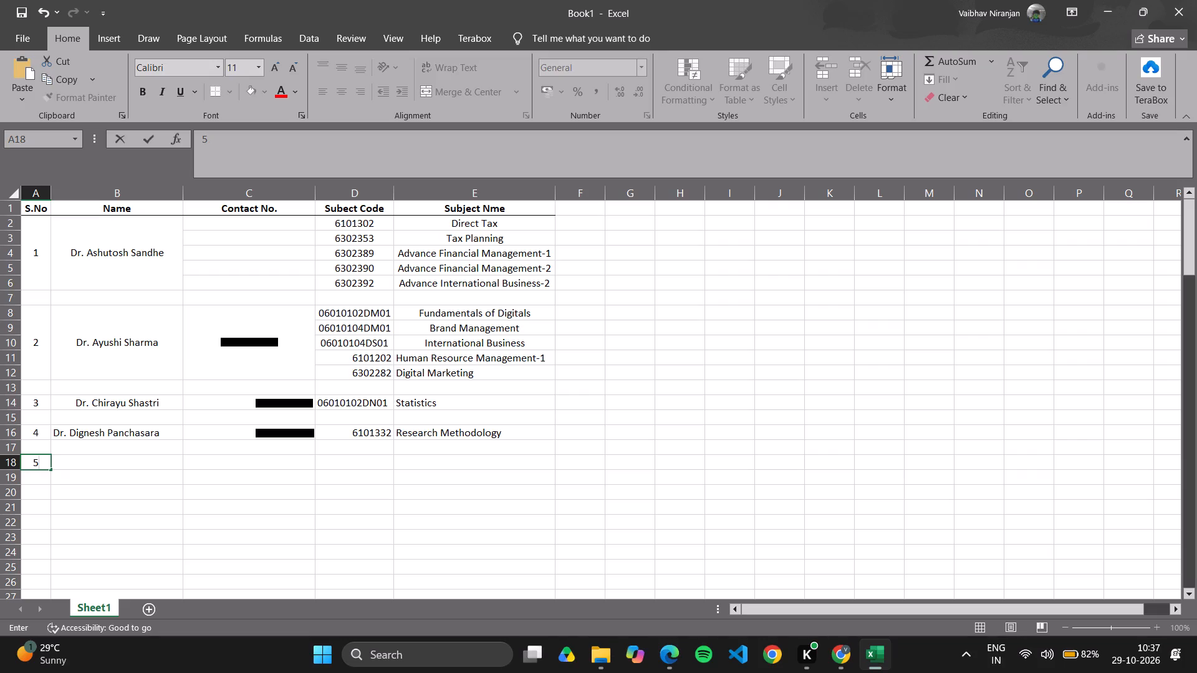
left_click(111, 465)
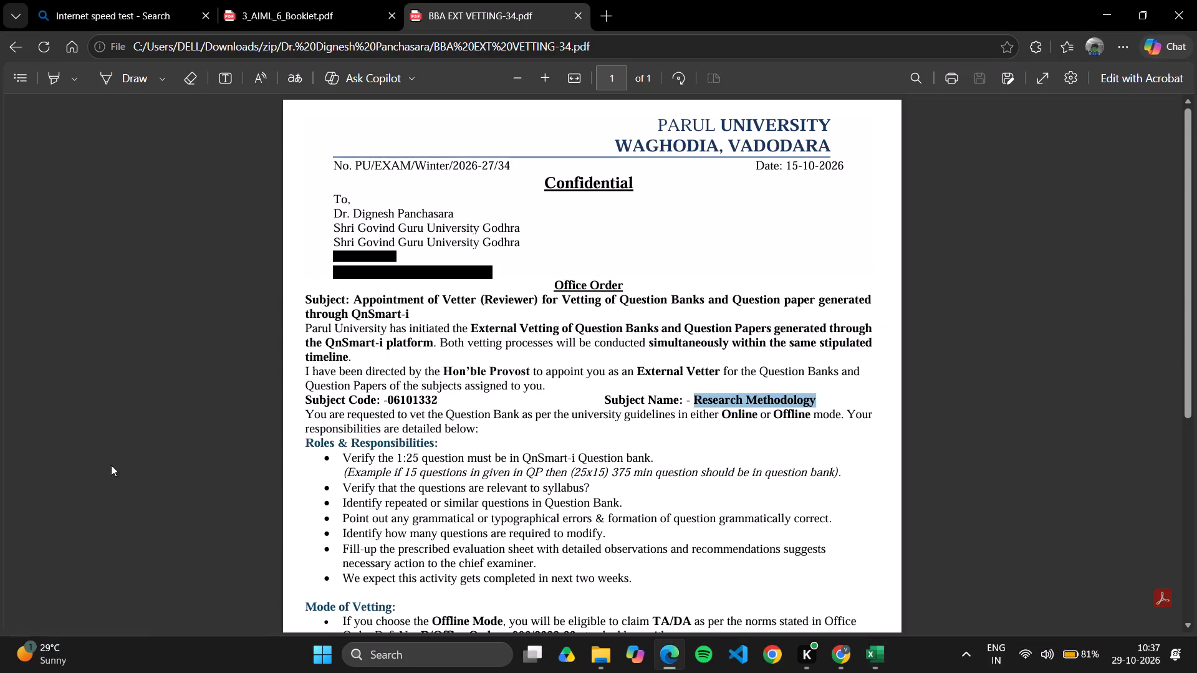
Close the VETTING-34 letter, open BBA EXT VETTING-36 from the next vetter's folder, and copy the vetter's name into cell B18.
left_click(579, 13)
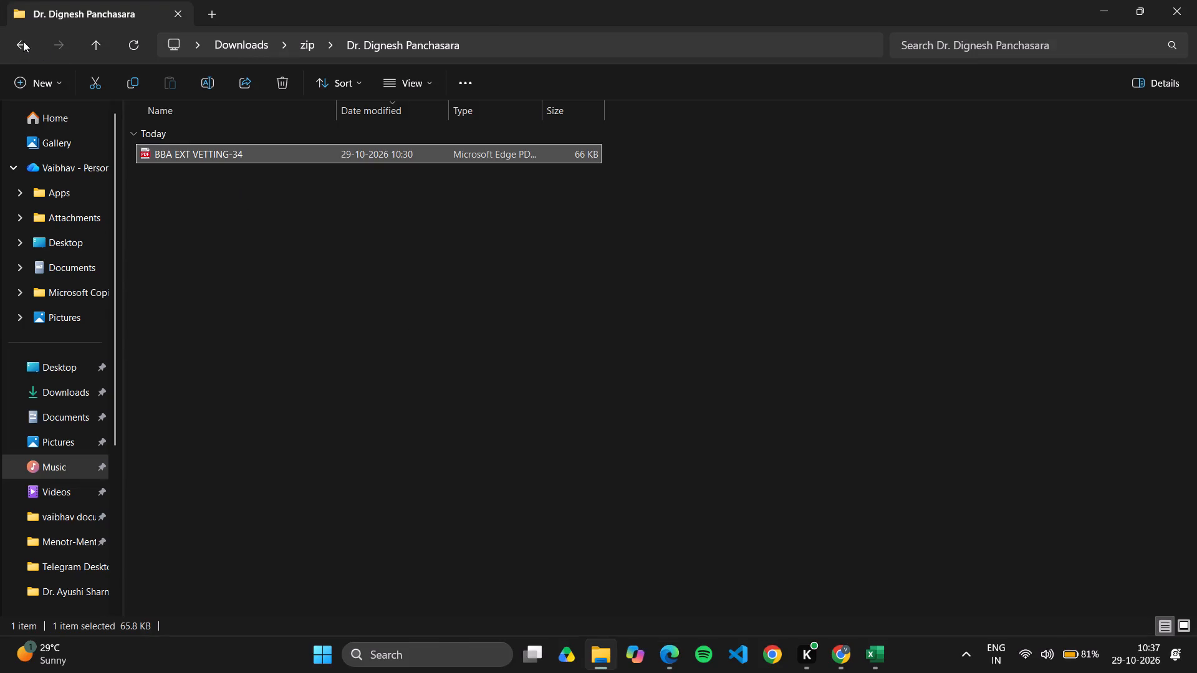
left_click(23, 41)
double_click(214, 245)
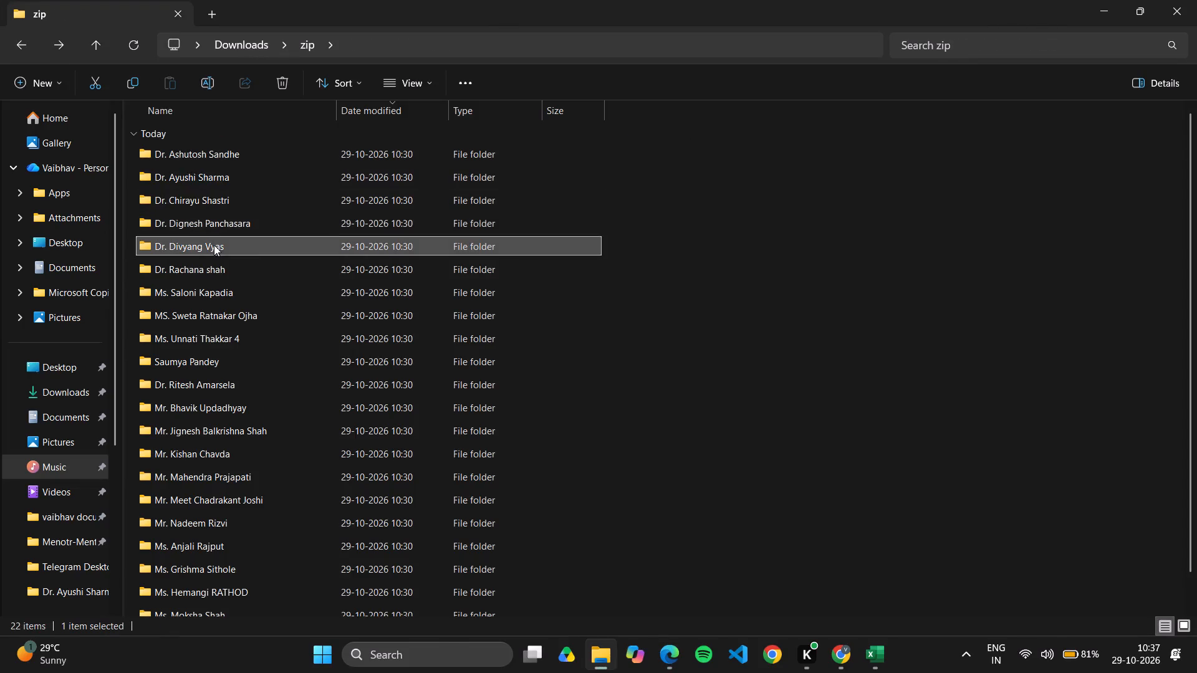
double_click(275, 156)
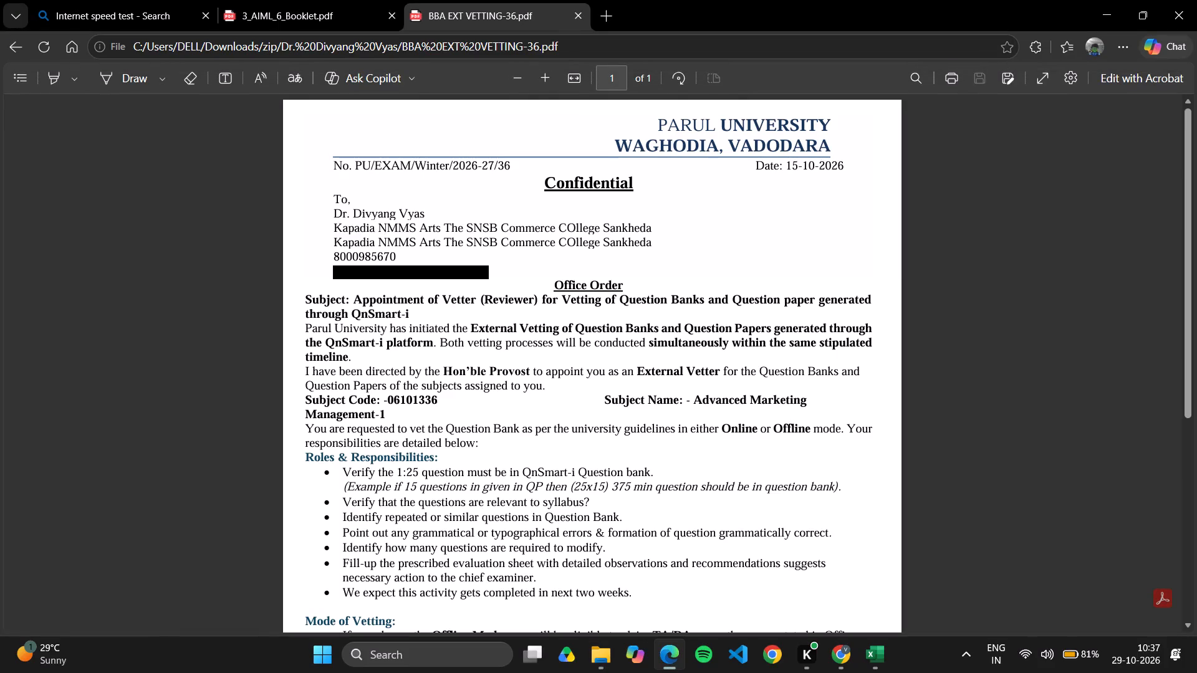
triple_click(337, 214)
key("ctrl+c")
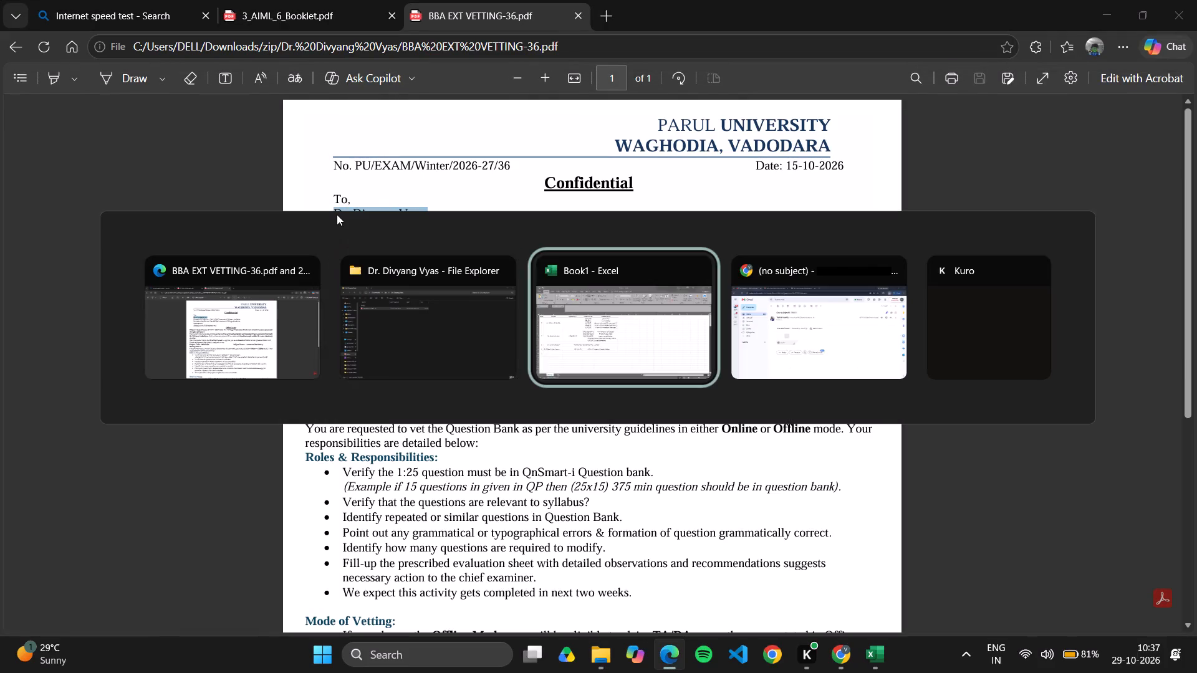
key("ctrl+v")
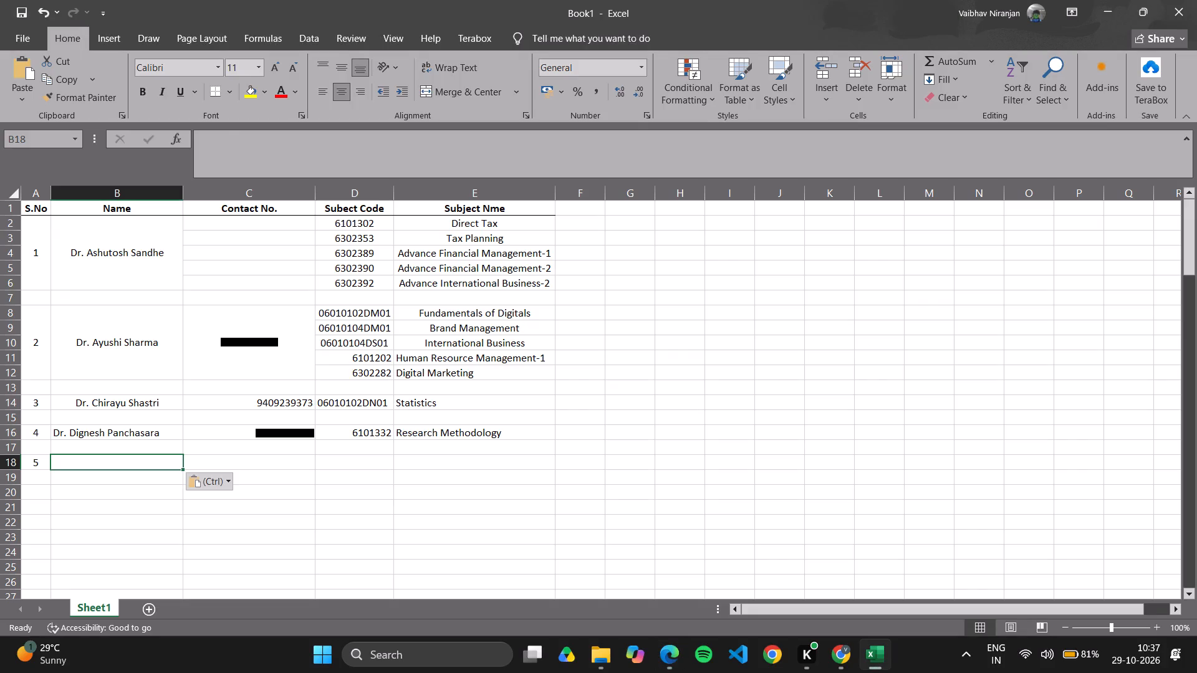
Copy the vetter's contact number from the BBA EXT VETTING-36 letter into cell C18 of the Excel sheet.
left_click(248, 460)
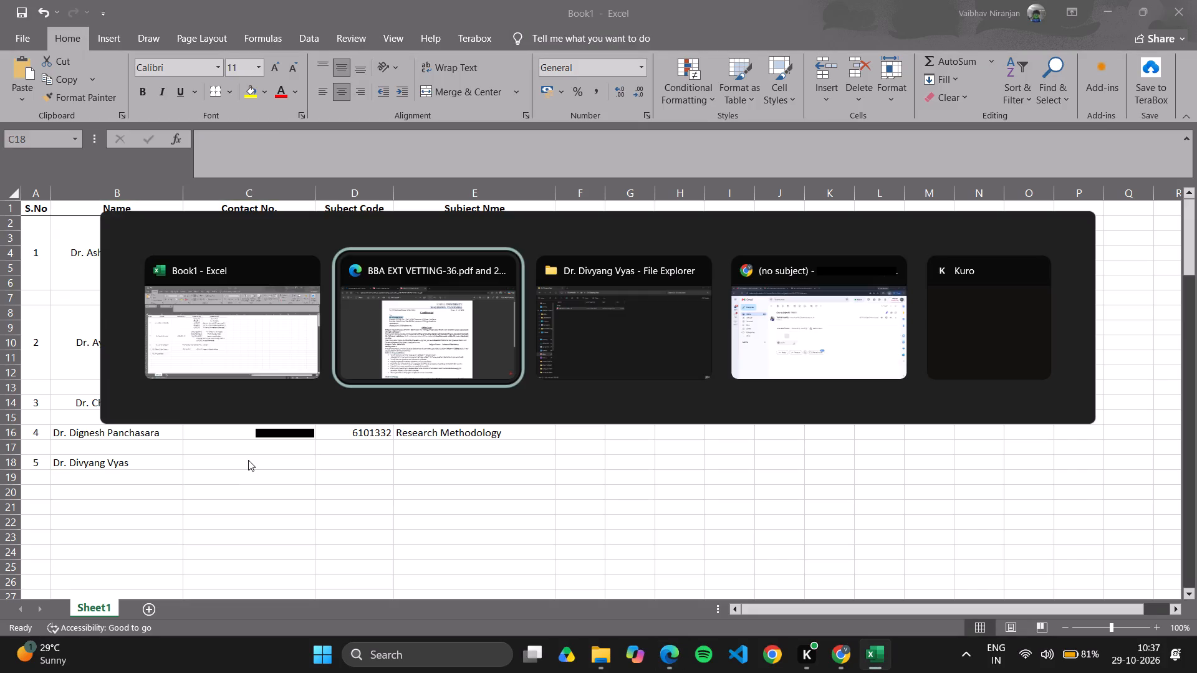
double_click(363, 258)
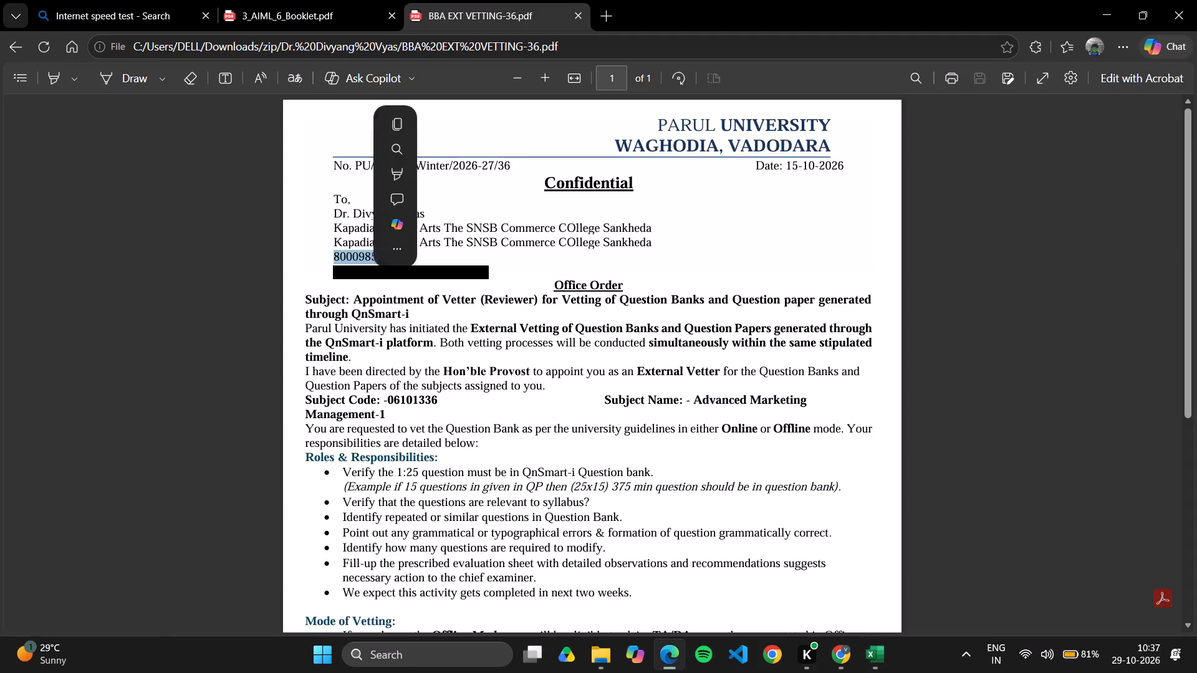
key("ctrl+c")
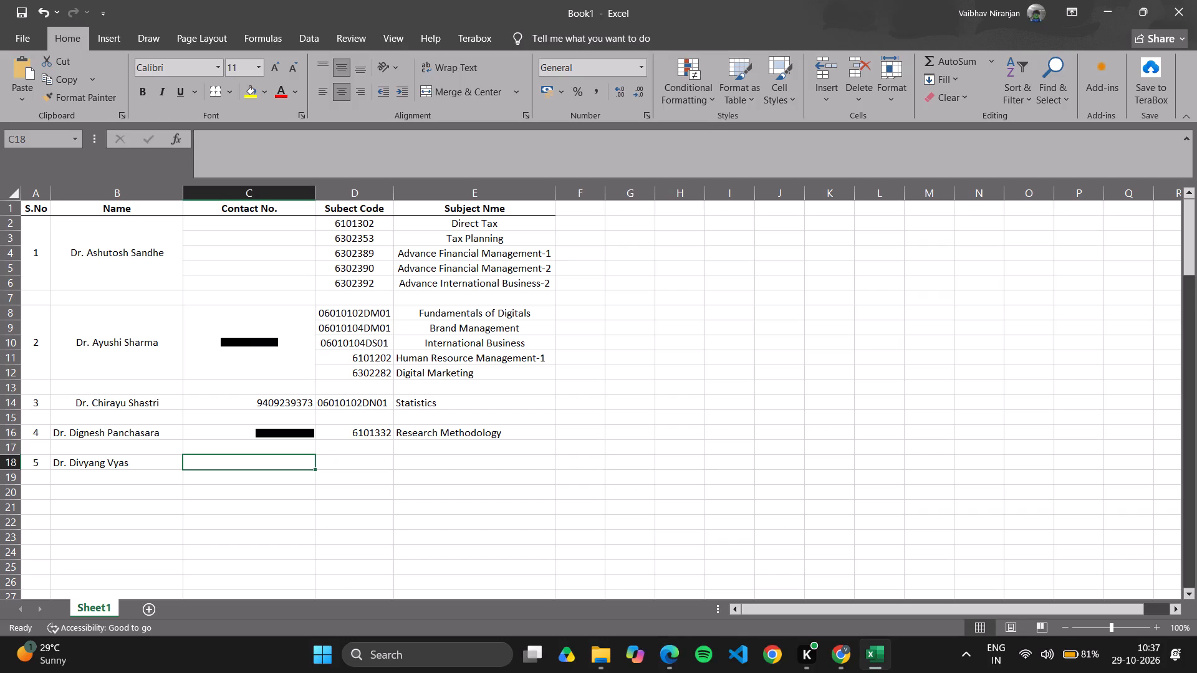
key("ctrl+v")
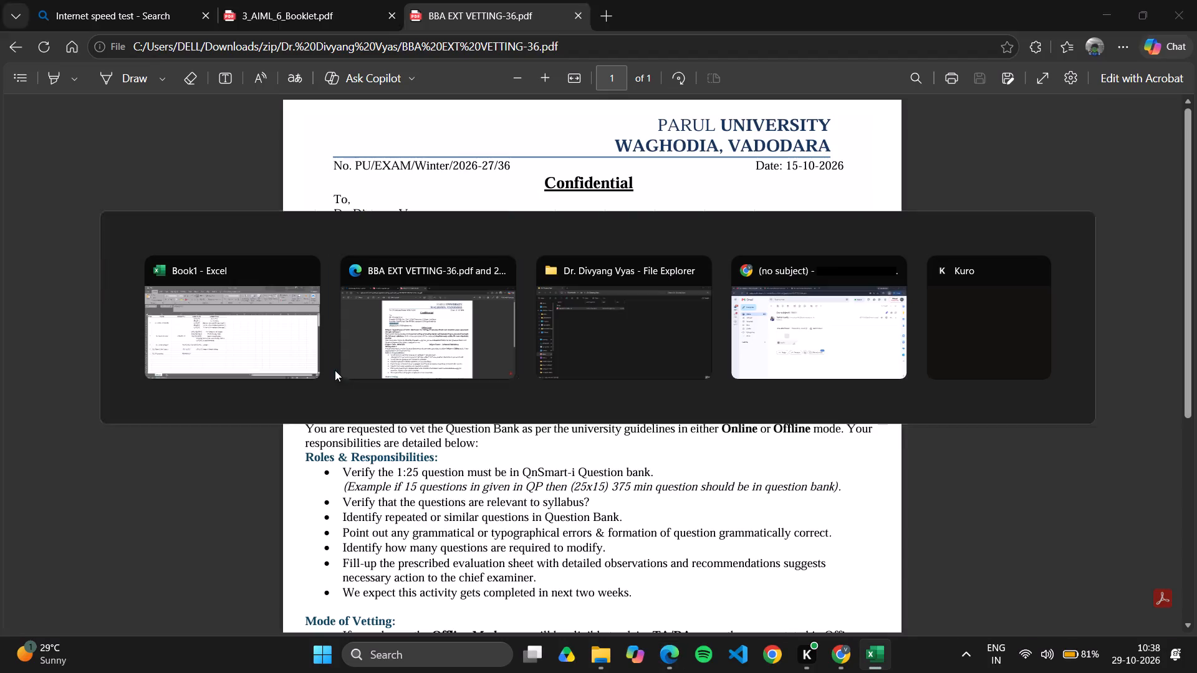
Copy the subject code 06101336 from the BBA EXT VETTING-36 letter into cell D18 of the Excel sheet.
double_click(414, 399)
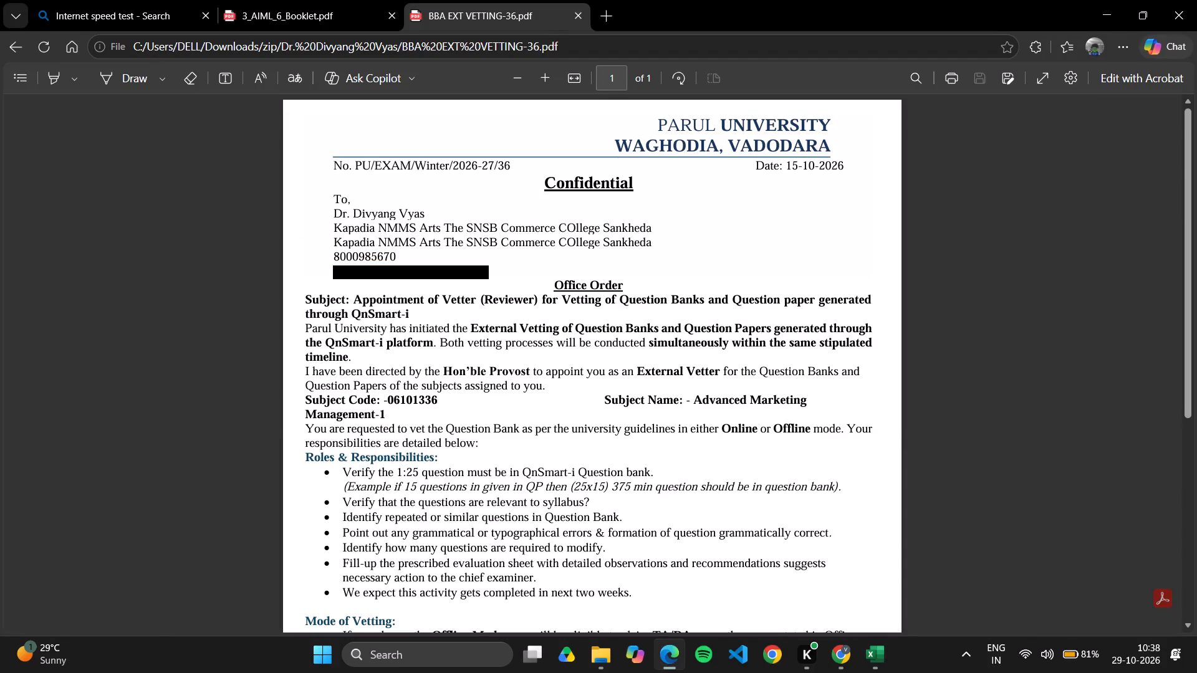
key("ctrl+c")
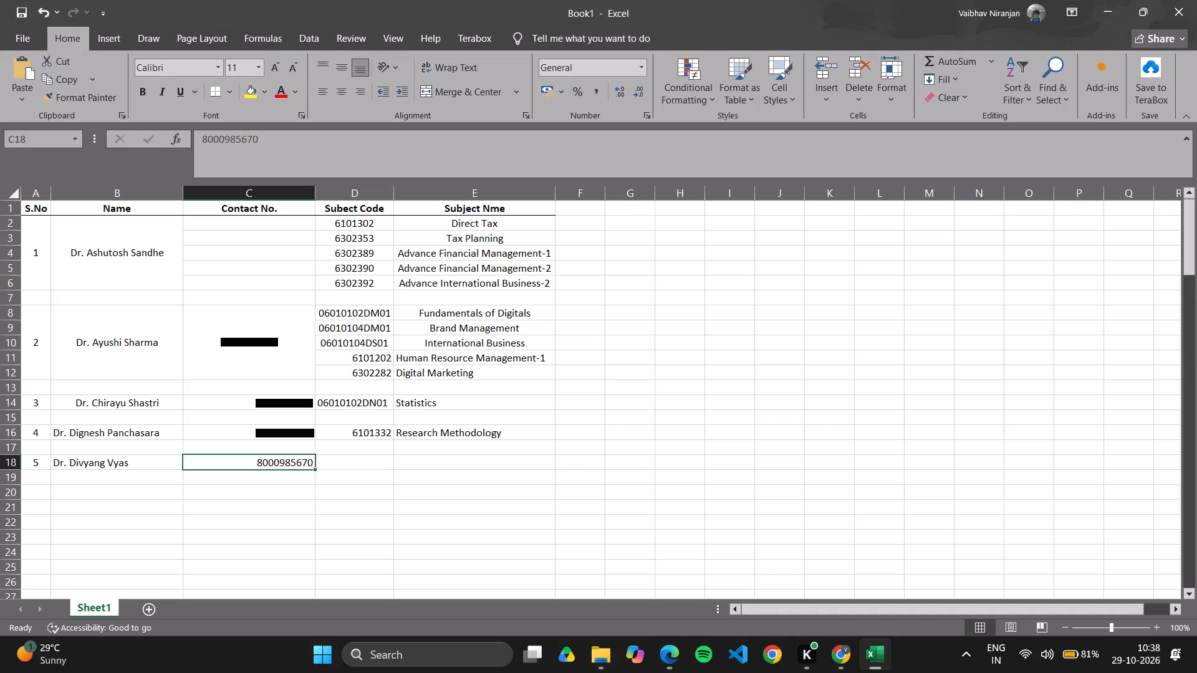
left_click(353, 467)
key("ctrl+c")
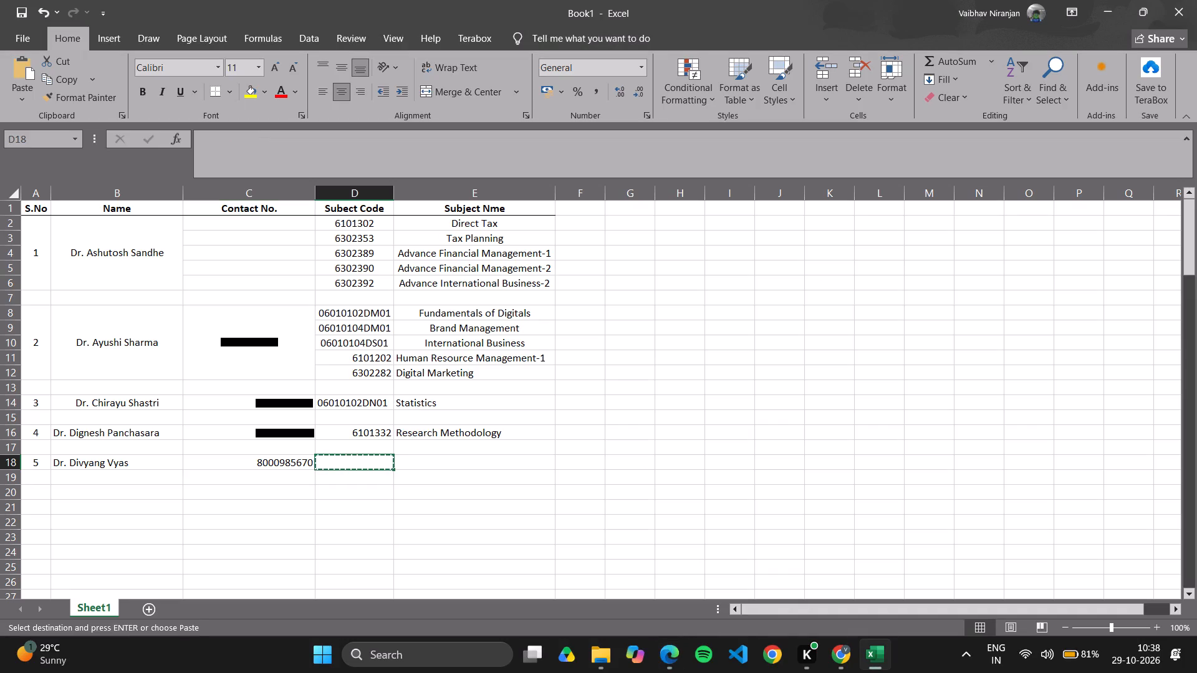
key("ctrl+v")
key("ctrl+v")
key("ctrl+v")
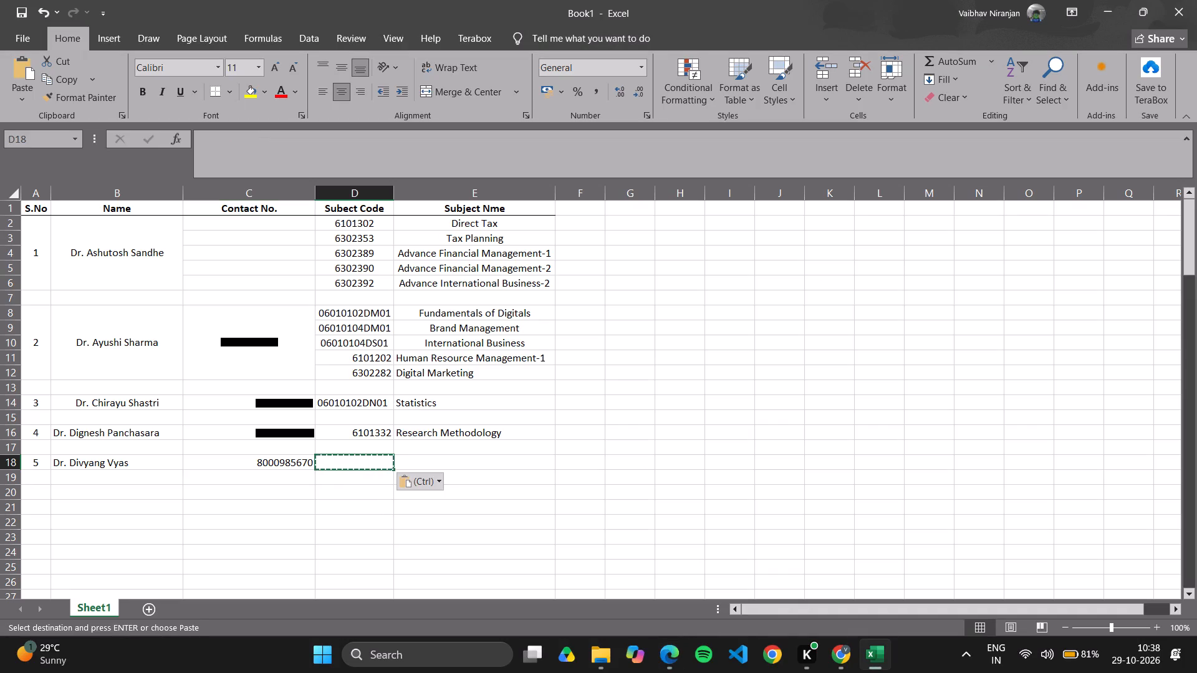
key("ctrl+v")
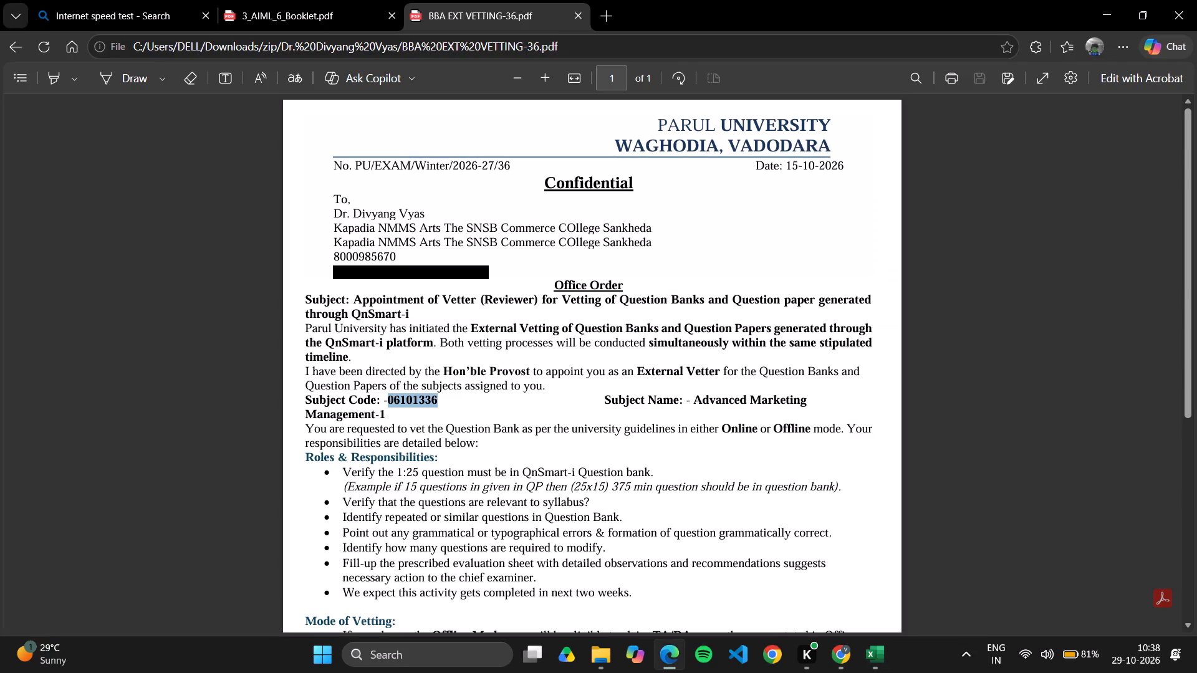
key("ctrl+c")
key("ctrl+v")
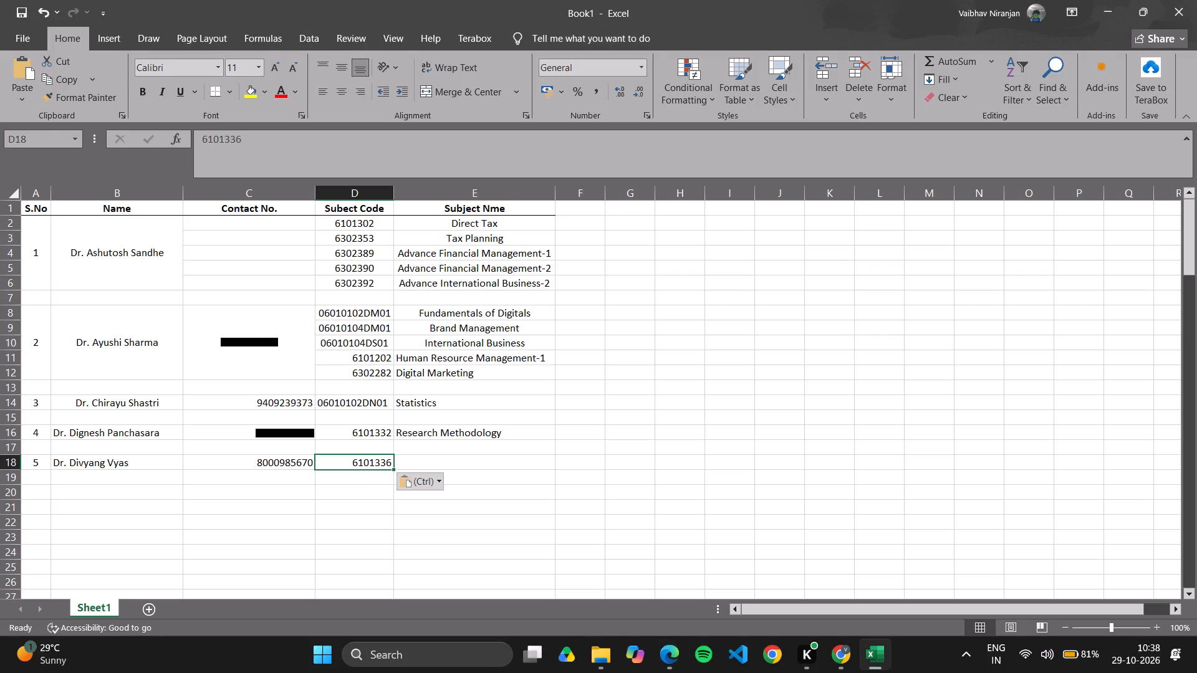
Copy Advanced Marketing from the subject name in the BBA EXT VETTING-36 letter into cell E18 of the Excel sheet.
left_click(445, 463)
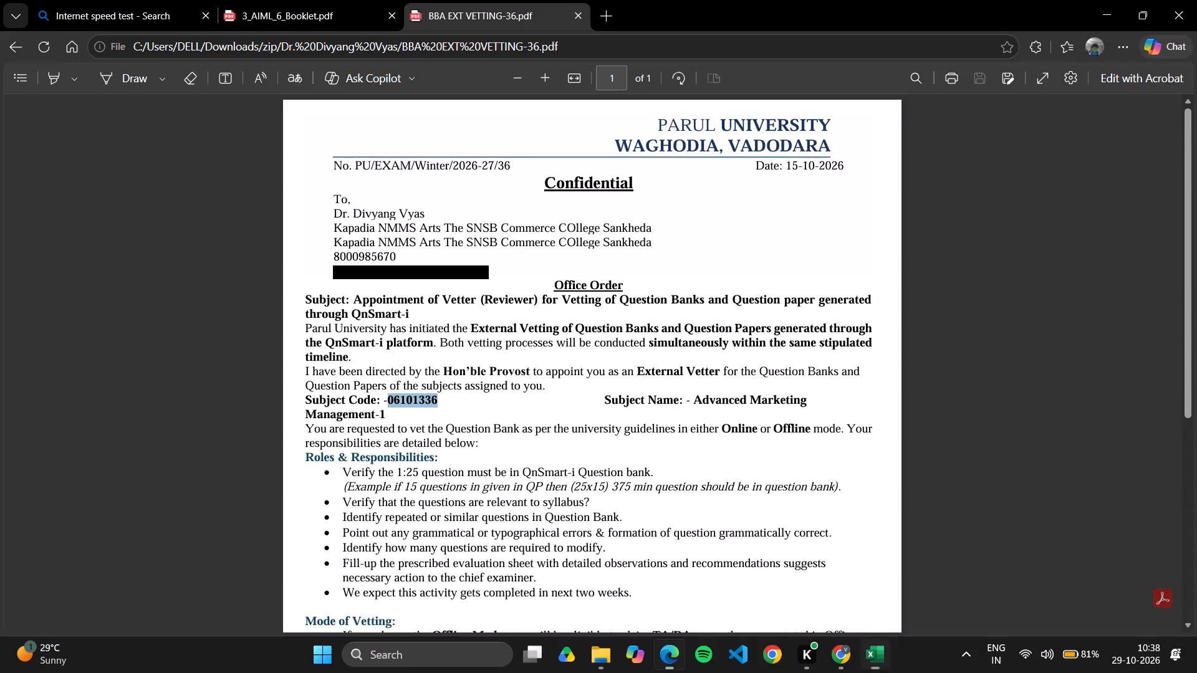
triple_click(703, 401)
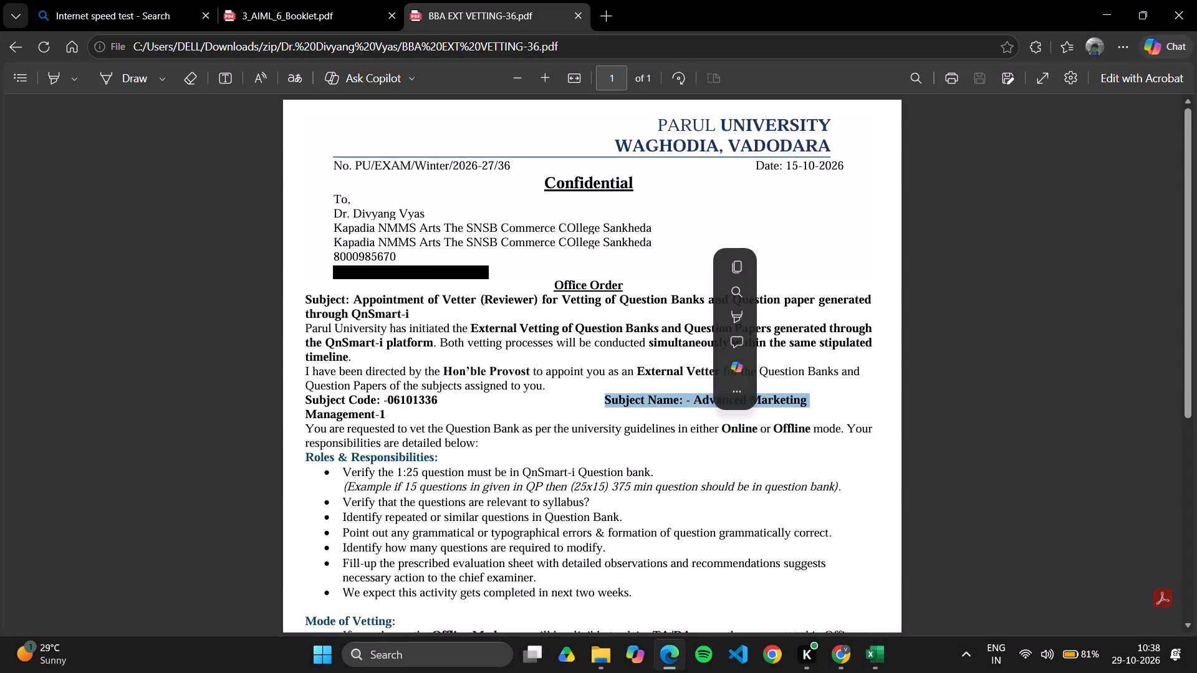
left_click(703, 401)
left_click_drag(696, 401, 825, 389)
key("ctrl+c")
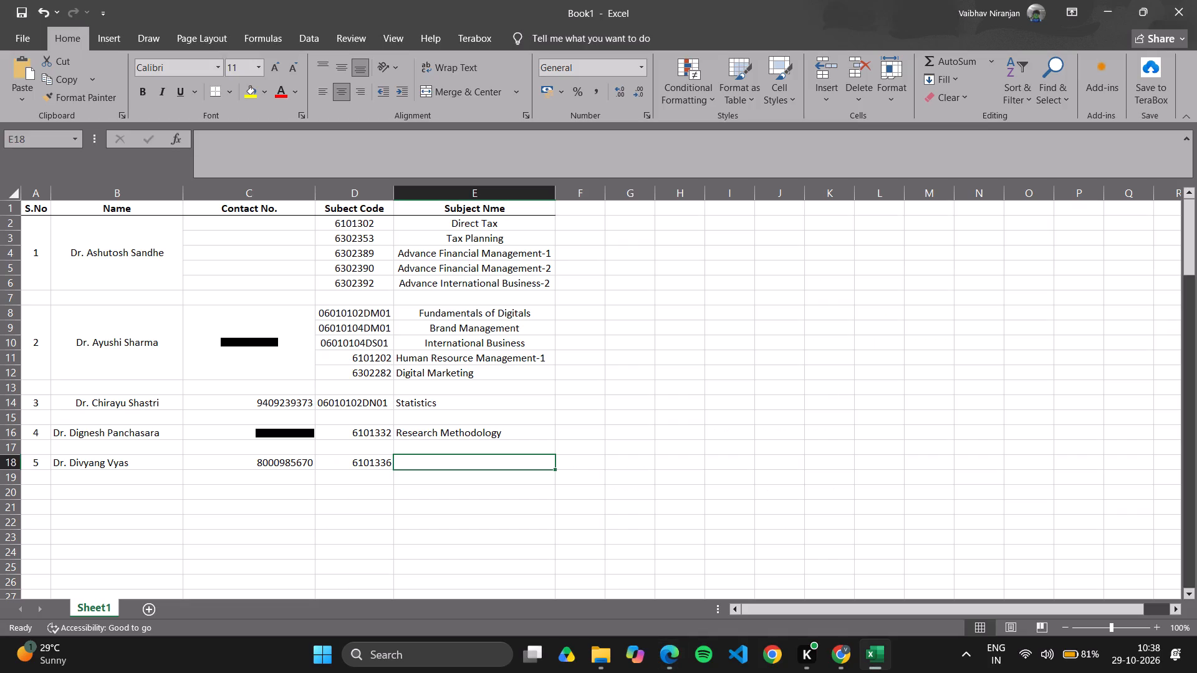
key("ctrl+v")
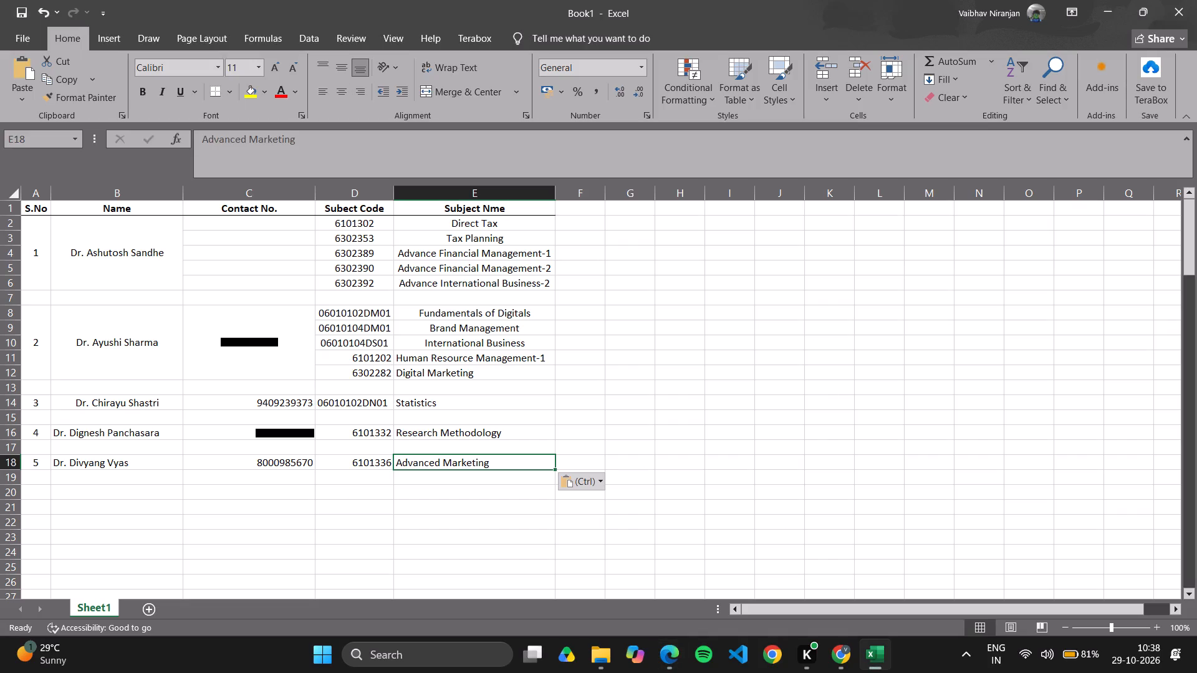
left_click(375, 507)
left_click(334, 513)
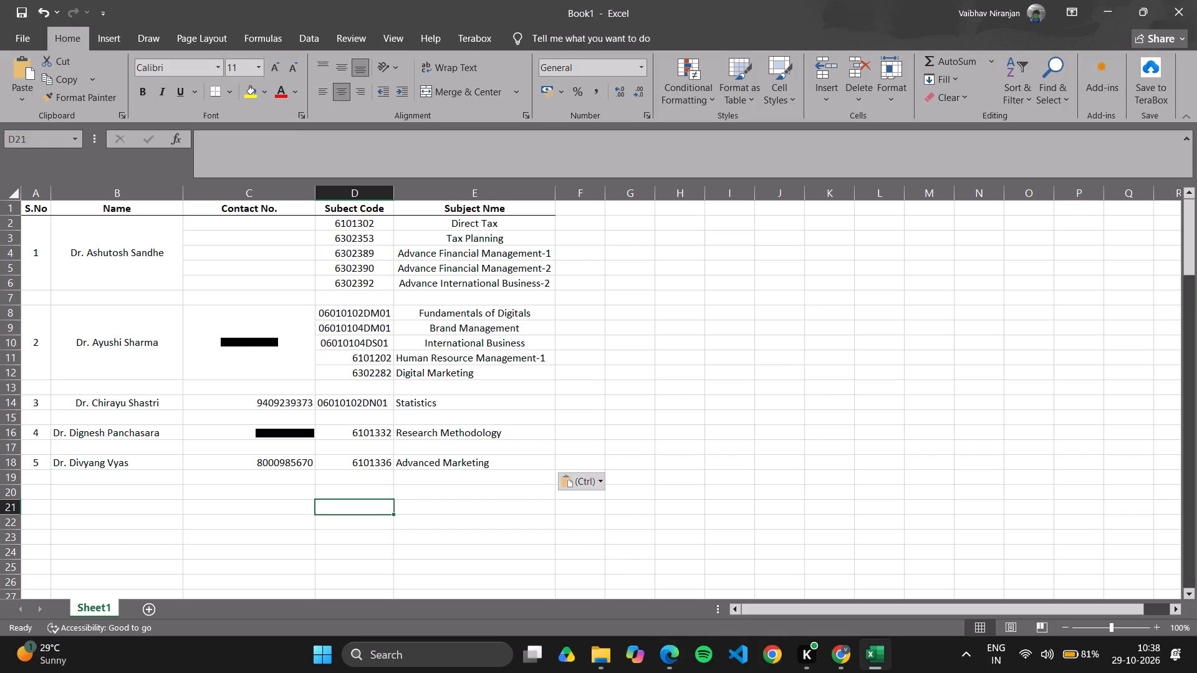
Enter serial number 6 in cell A20 of the Excel sheet for the next vetter.
left_click(36, 490)
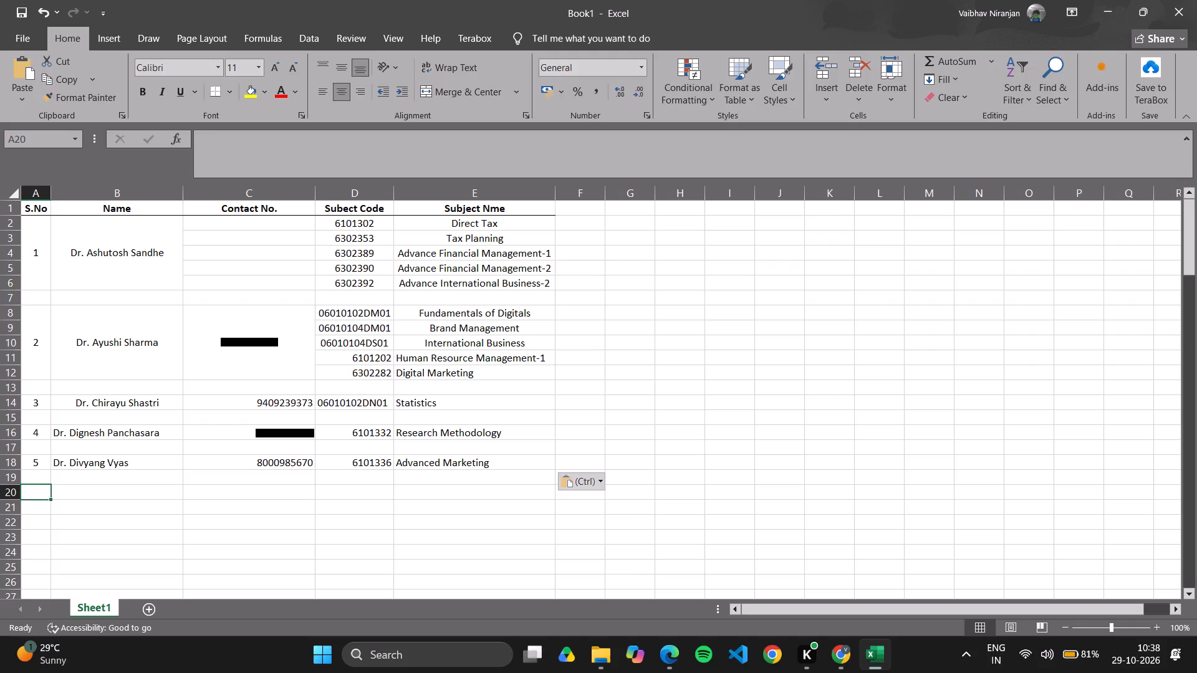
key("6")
left_click(89, 494)
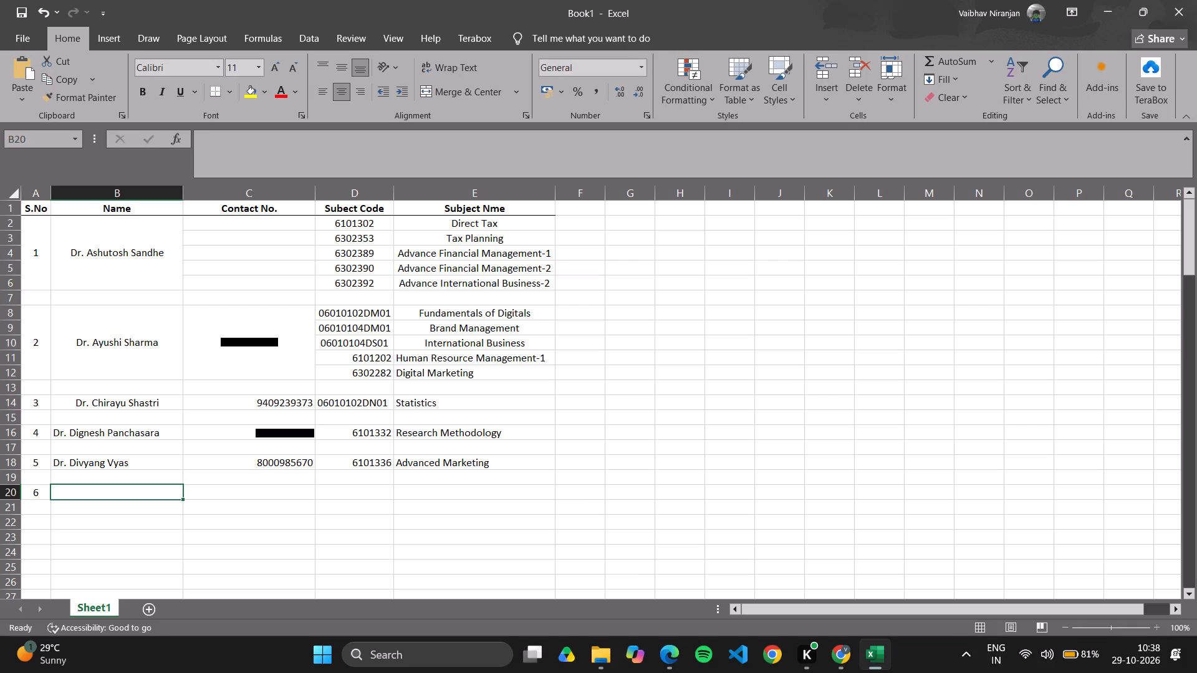
Close the BBA EXT VETTING-36 letter and open BBA EXT VETTING-5 from the next vetter's folder.
key("alt+Tab")
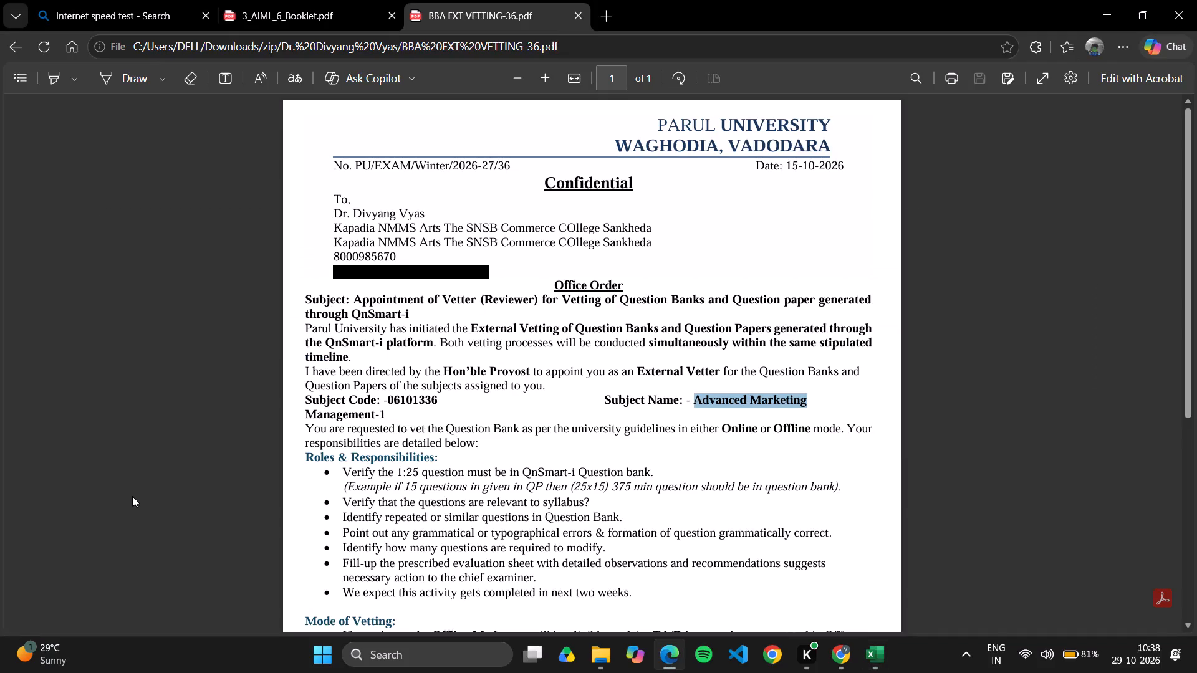
left_click(578, 18)
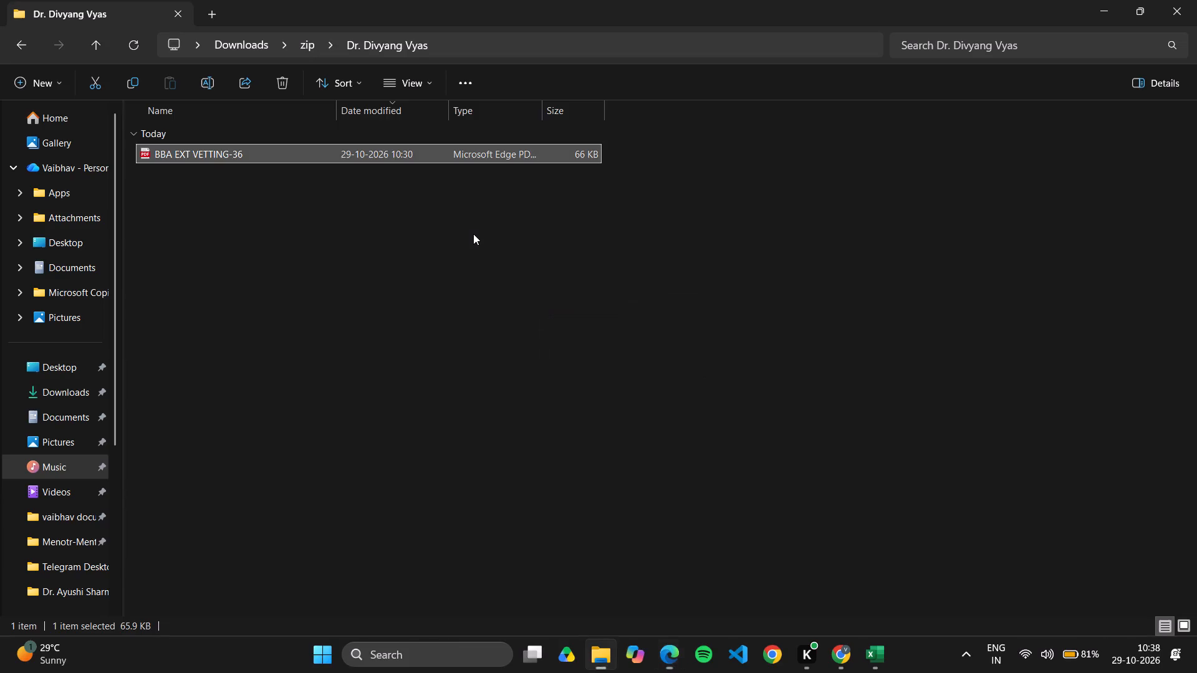
left_click(19, 45)
double_click(212, 268)
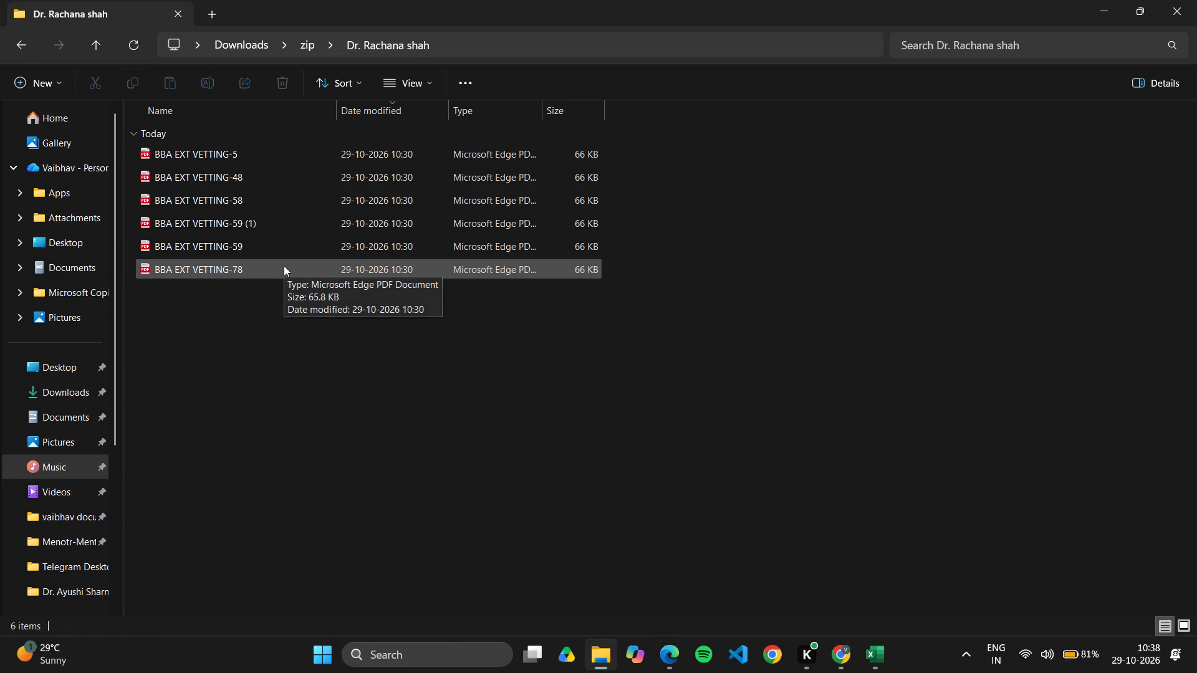
double_click(350, 153)
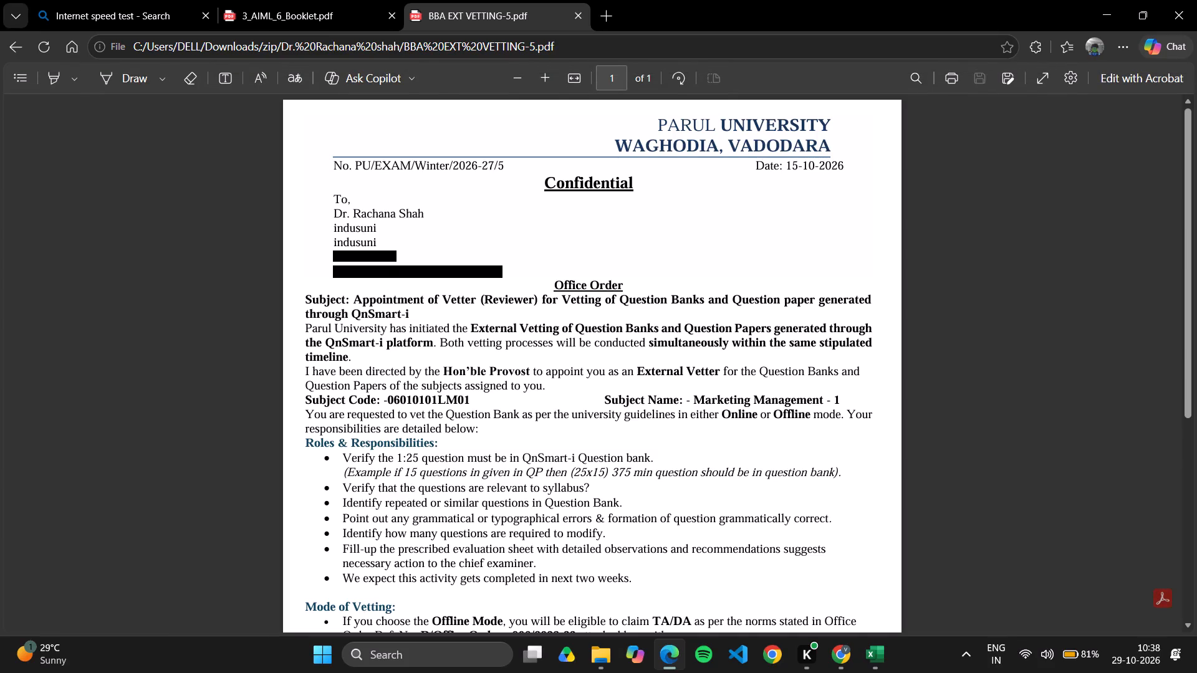
Copy the vetter's name from the BBA EXT VETTING-5 letter into cell B20 of the Excel sheet.
left_click_drag(334, 214, 423, 213)
key("ctrl+c")
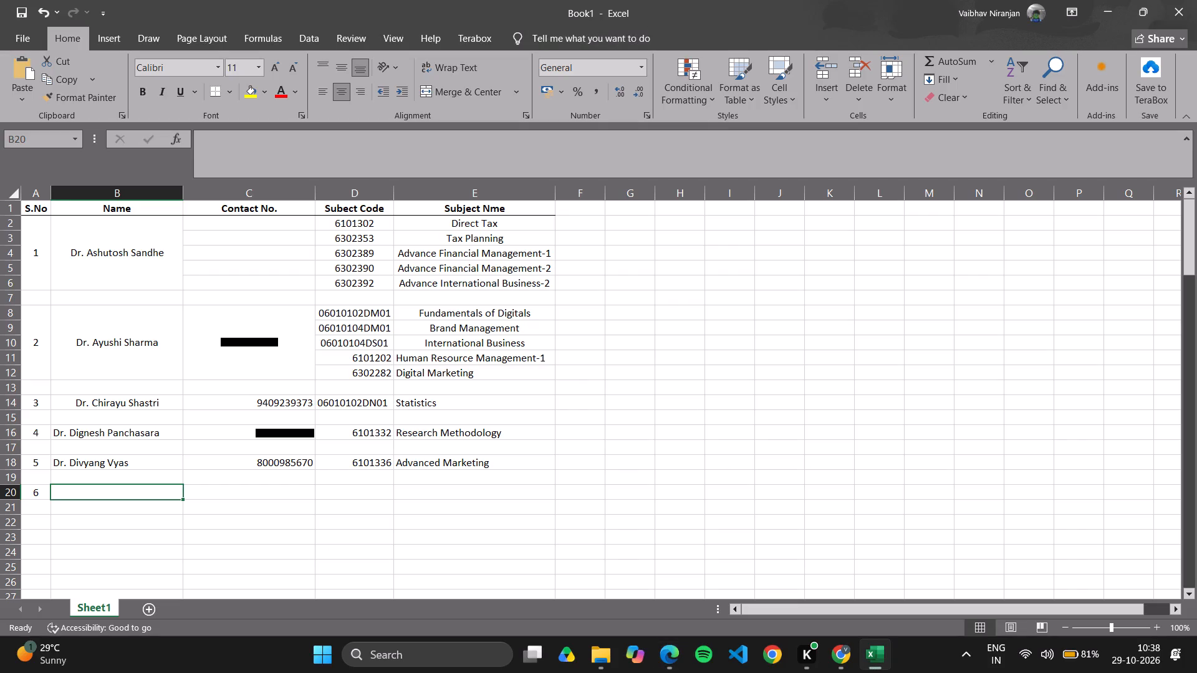
key("ctrl+v")
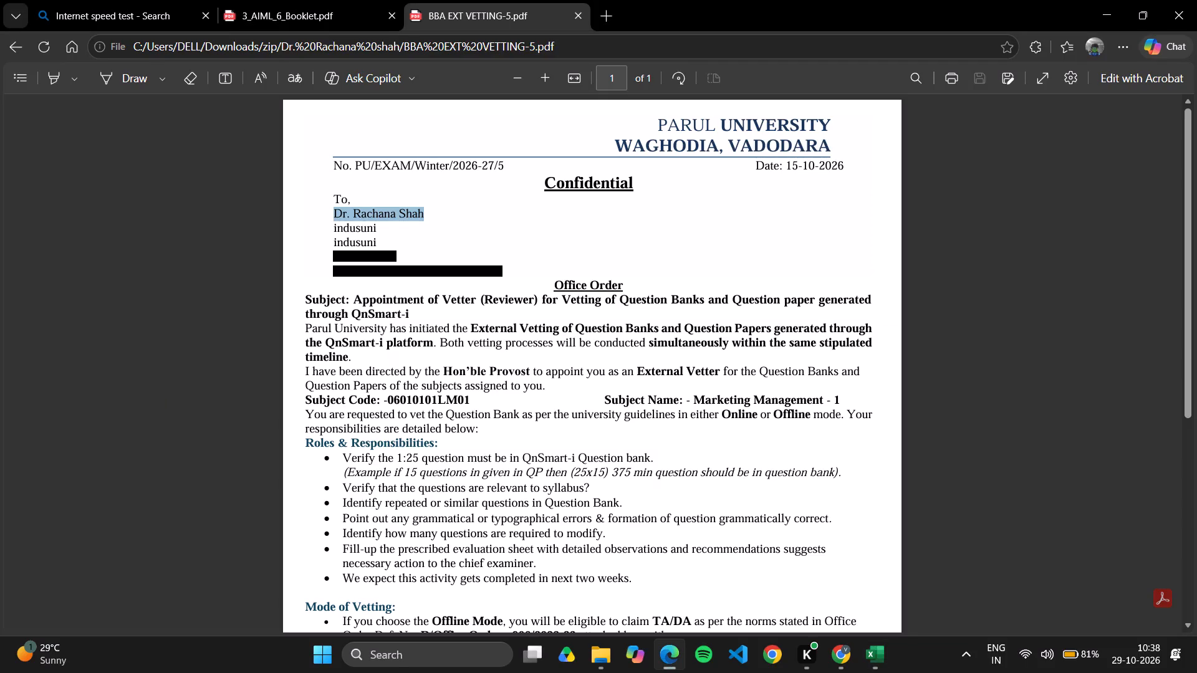
Copy the vetter's contact number from the BBA EXT VETTING-5 letter into cell C20 of the Excel sheet.
double_click(383, 255)
key("ctrl+c")
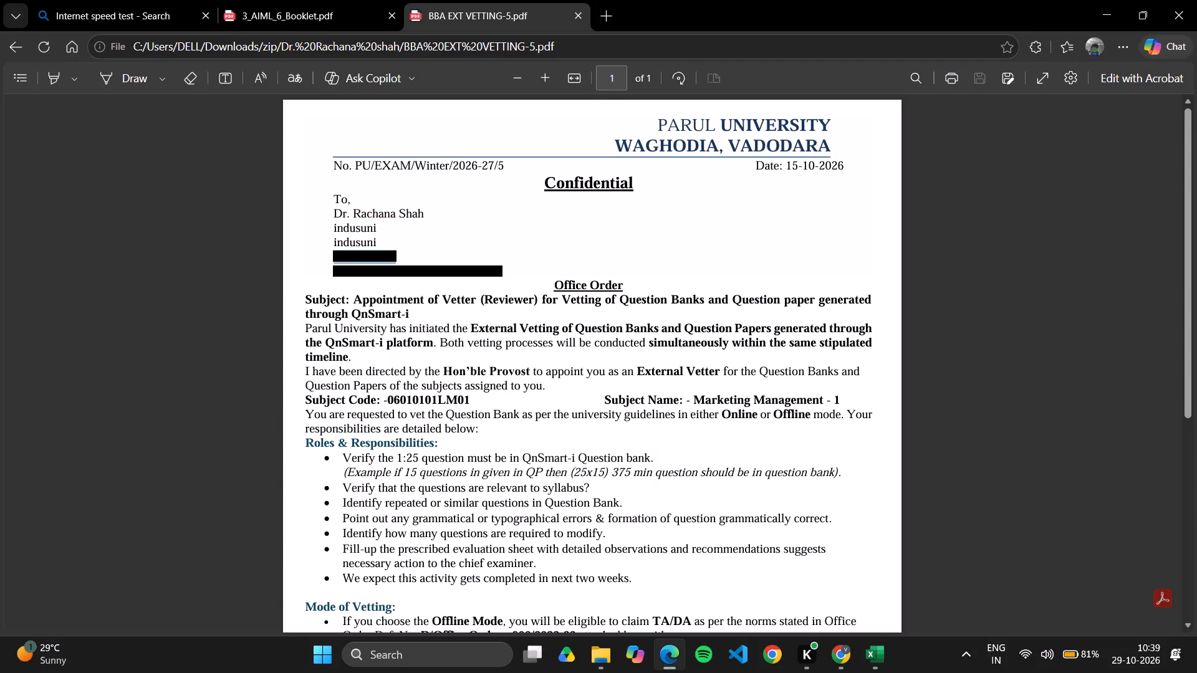
left_click(272, 493)
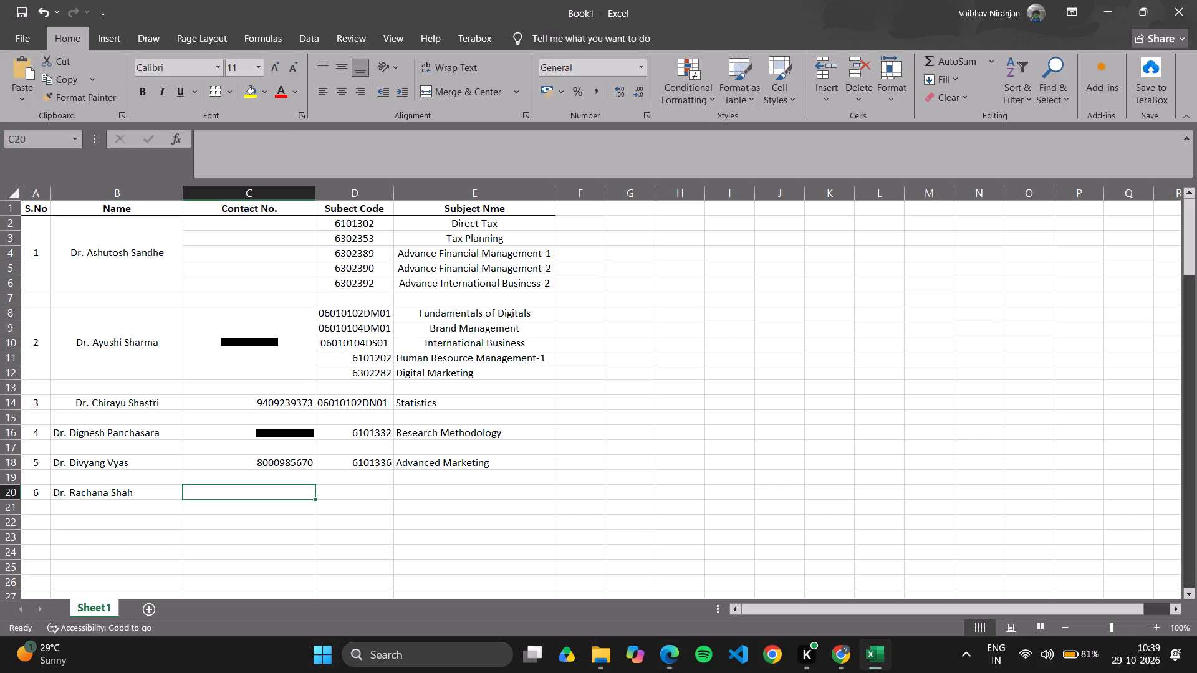
key("ctrl+v")
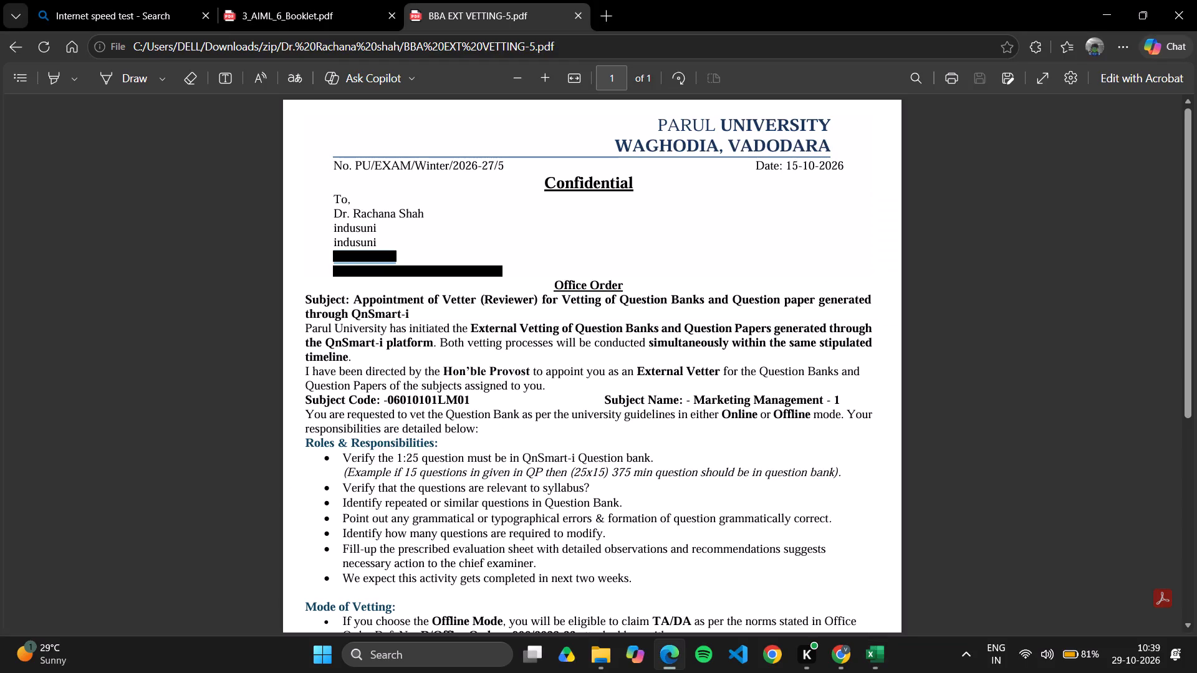
Copy the subject code 06010101LM01 from the BBA EXT VETTING-5 letter into cell D20 of the Excel sheet.
double_click(437, 401)
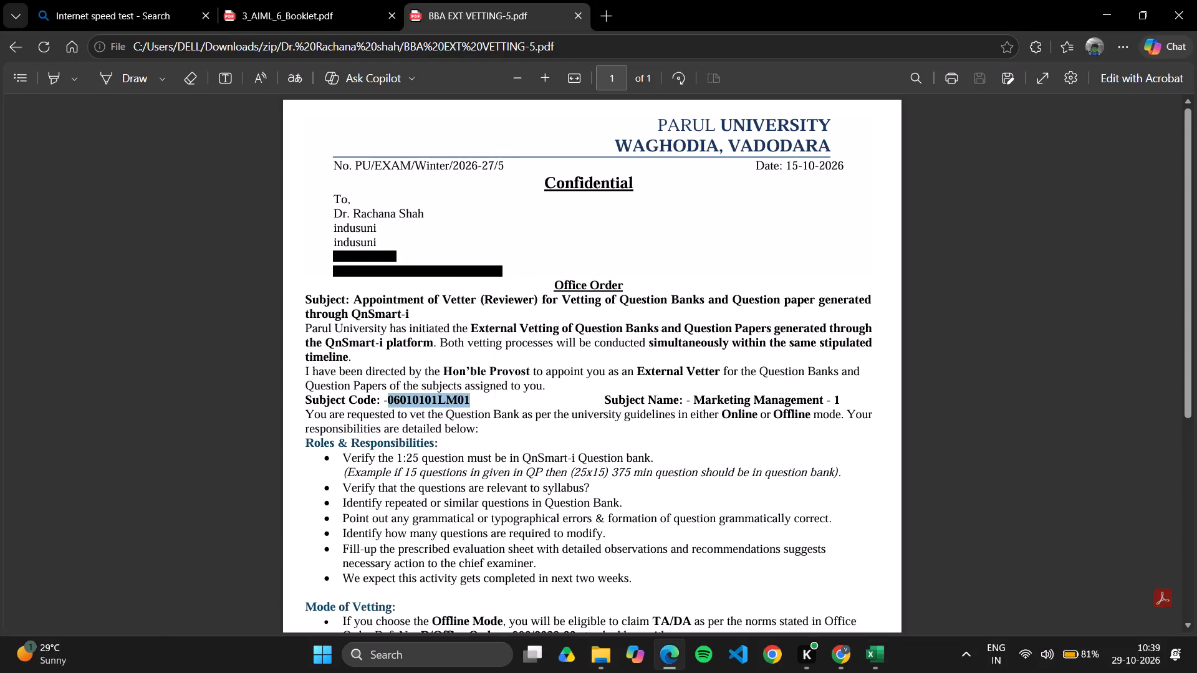
key("ctrl+c")
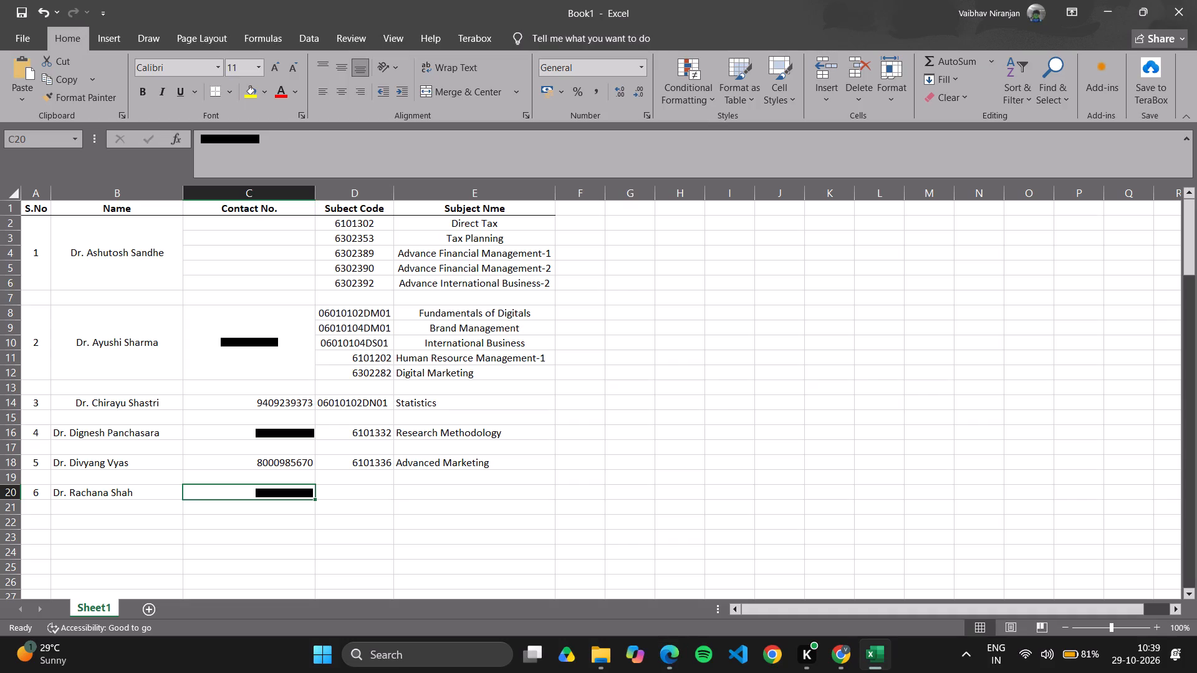
left_click(354, 494)
key("ctrl+v")
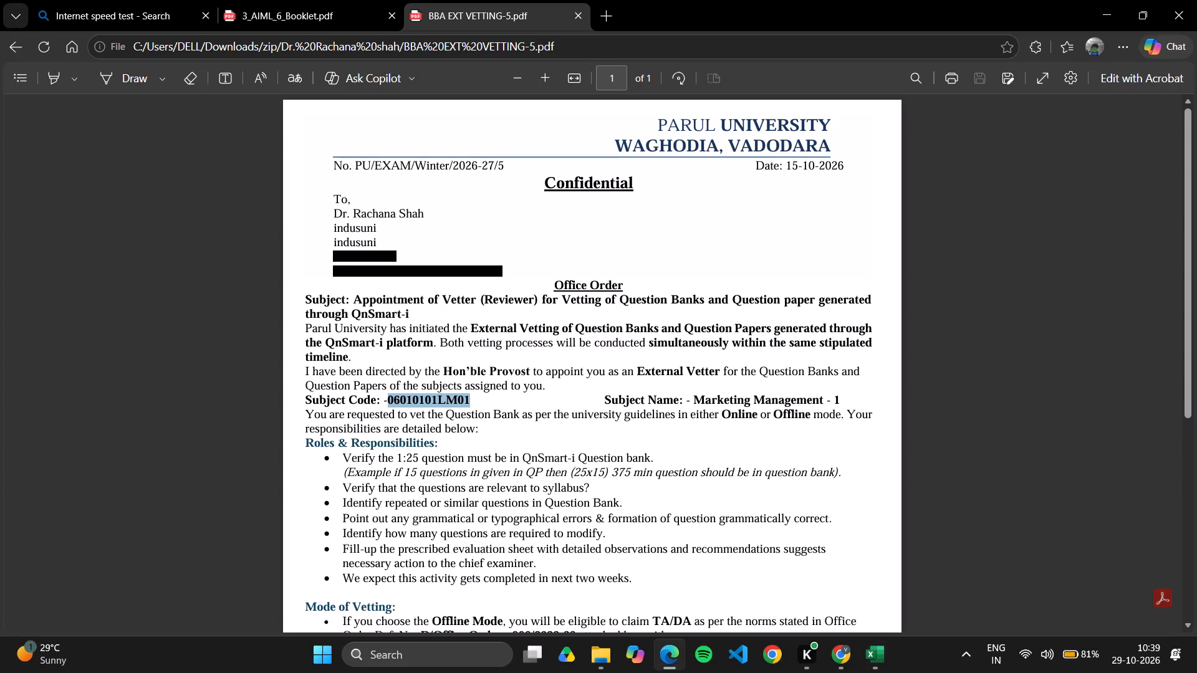
Copy the subject name Marketing Management - 1 from the BBA EXT VETTING-5 letter into cell E20 of the Excel sheet.
left_click_drag(696, 399, 845, 389)
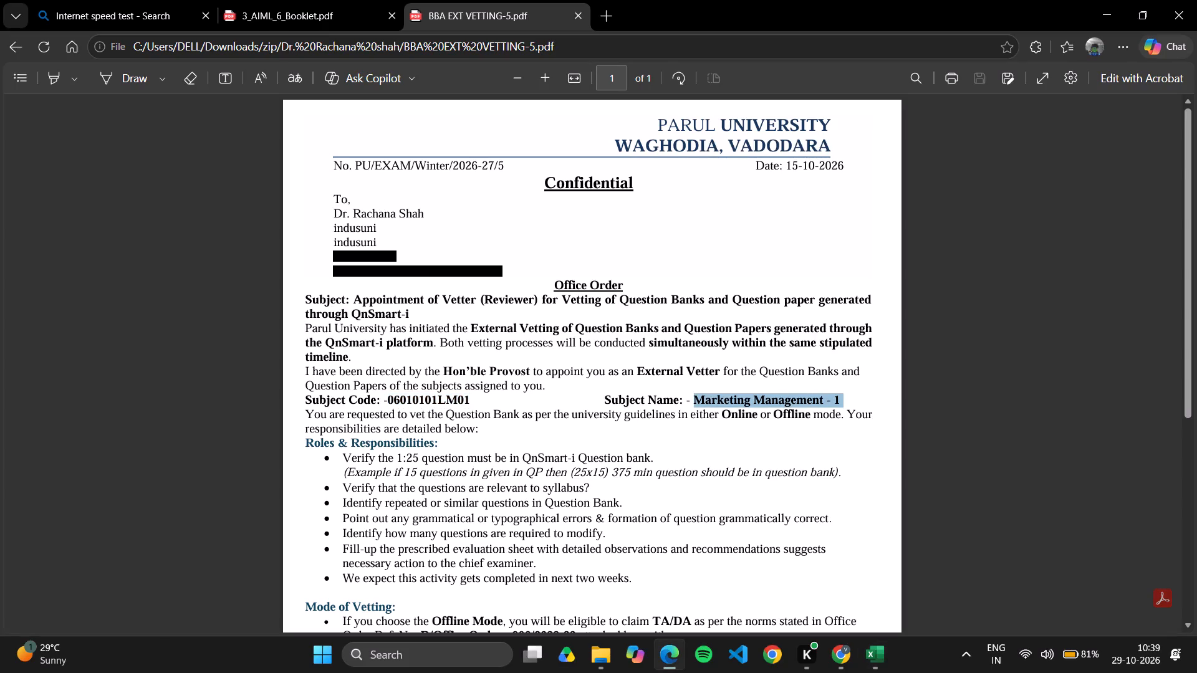
left_click_drag(845, 389, 837, 389)
key("ctrl+c")
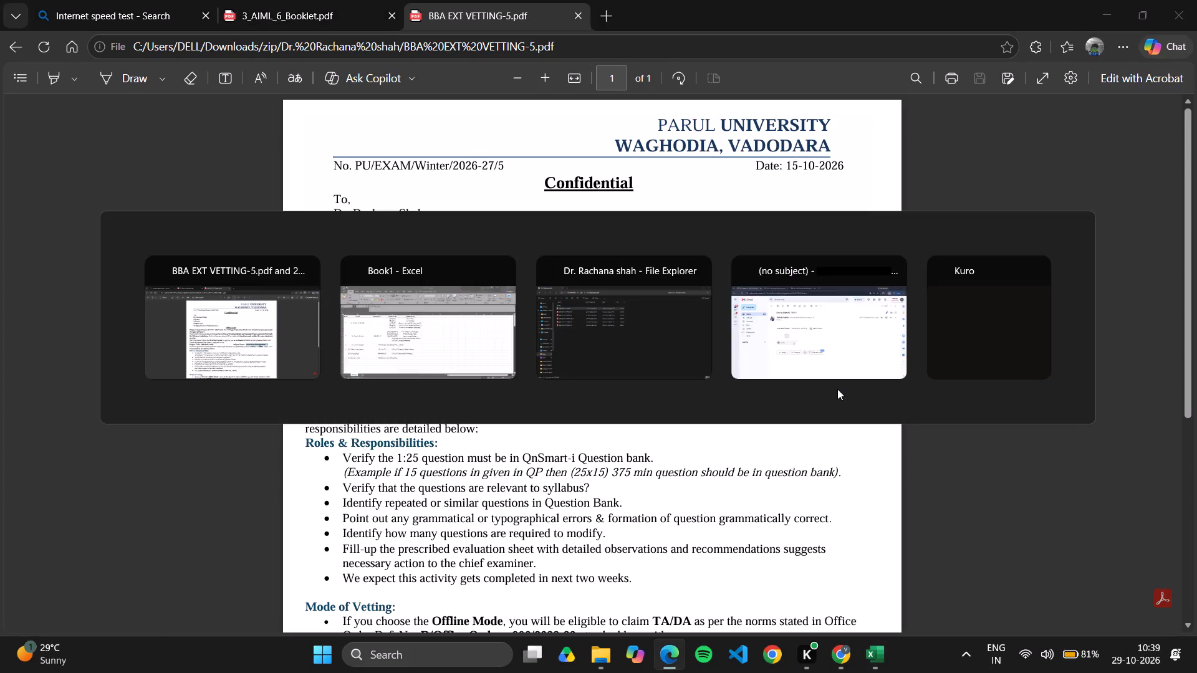
left_click(467, 494)
key("ctrl+v")
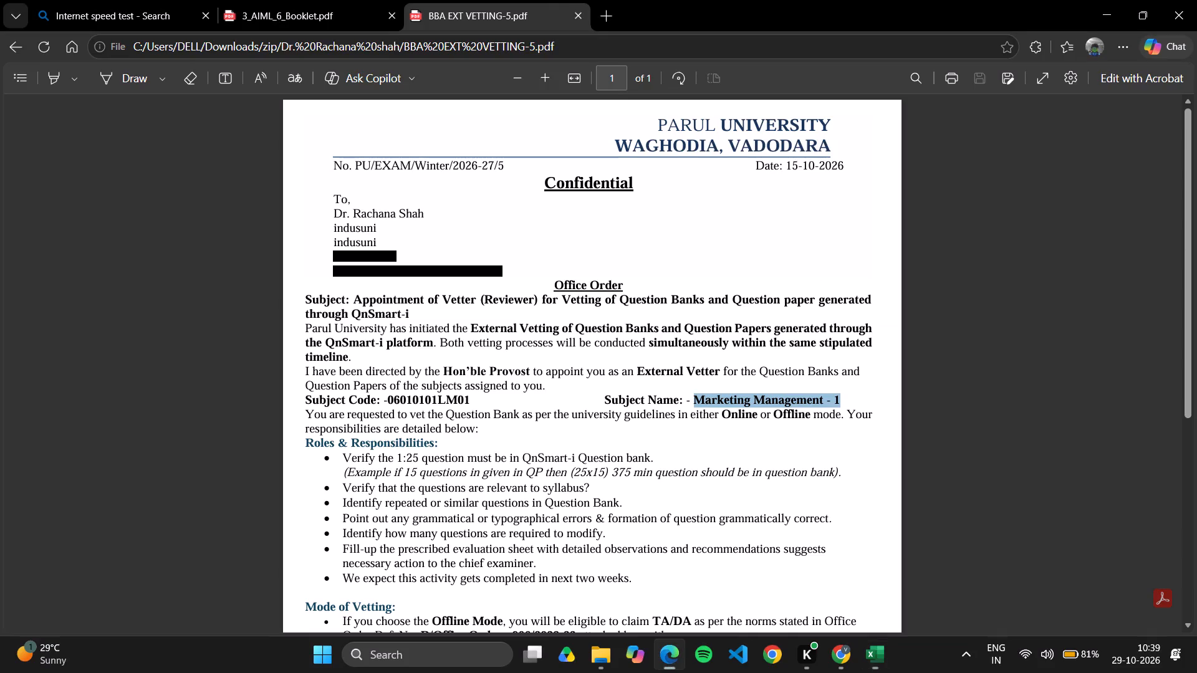
Close the BBA EXT VETTING-5 letter and open BBA EXT VETTING-48 from the same vetter's folder.
left_click(584, 20)
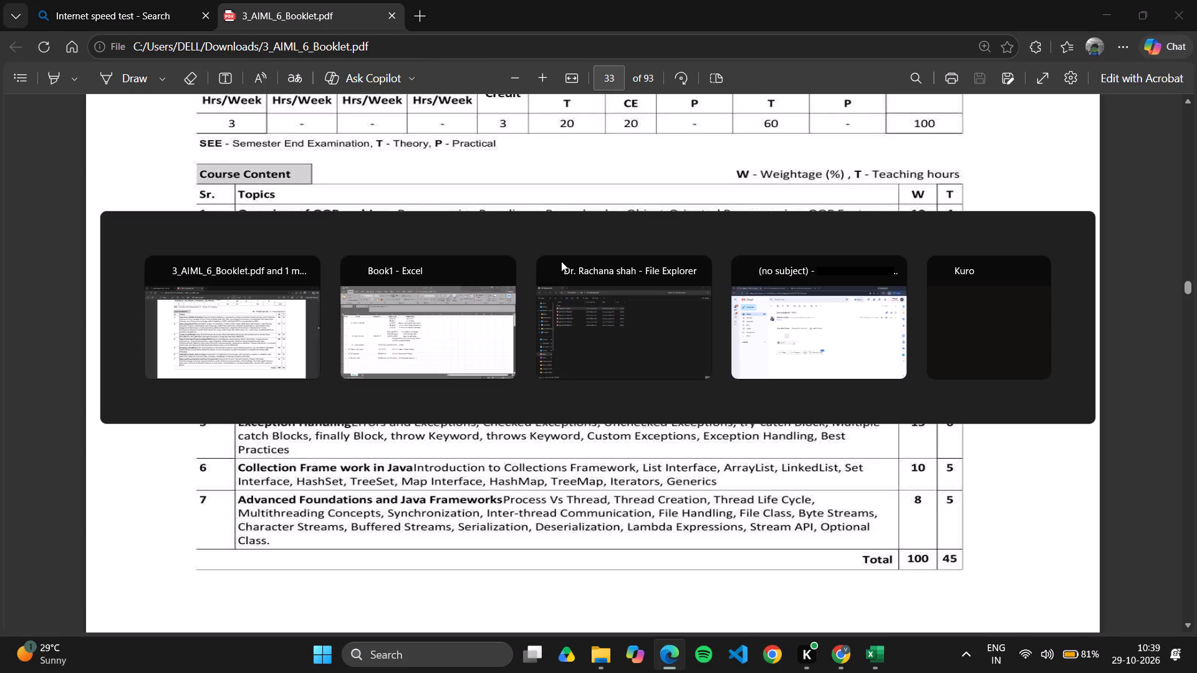
double_click(279, 171)
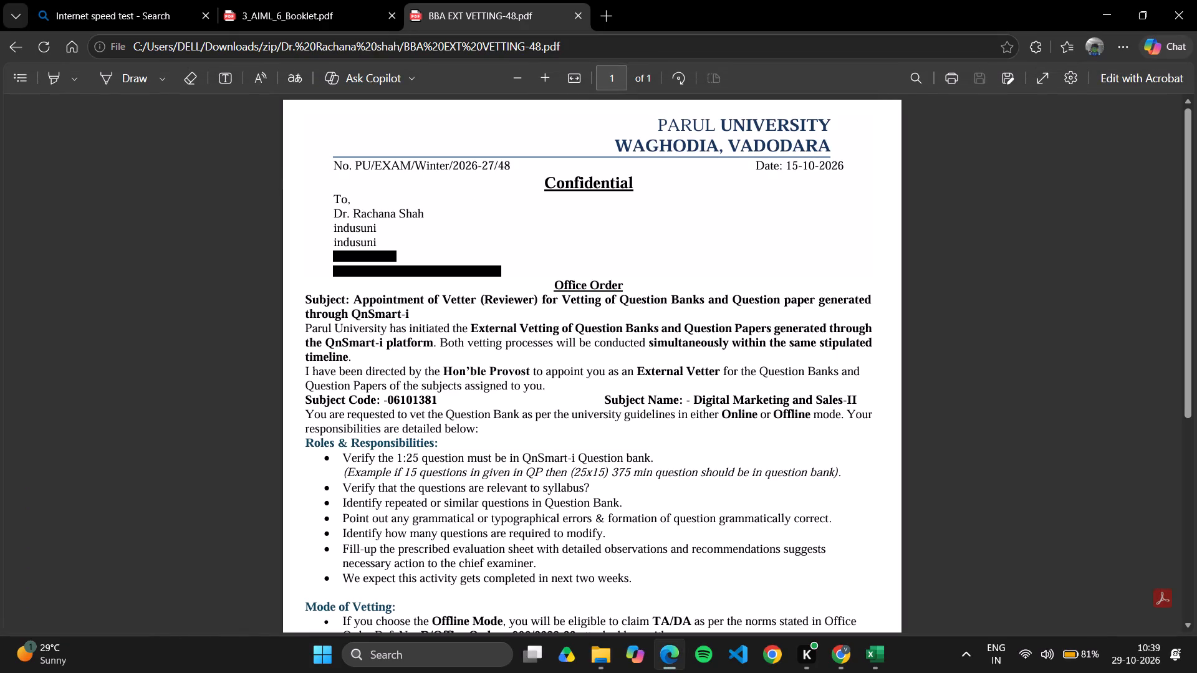
Copy the subject code 06101381 from the BBA EXT VETTING-48 letter into cell D21 of the Excel sheet.
double_click(428, 398)
key("ctrl+c")
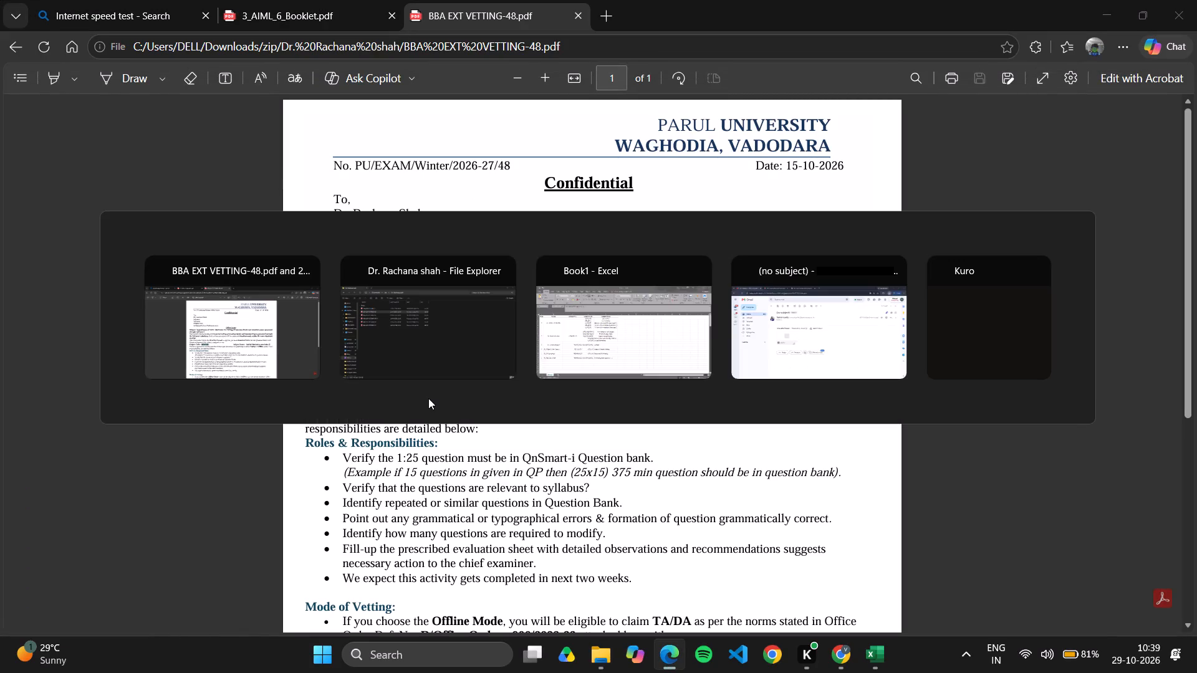
left_click(362, 508)
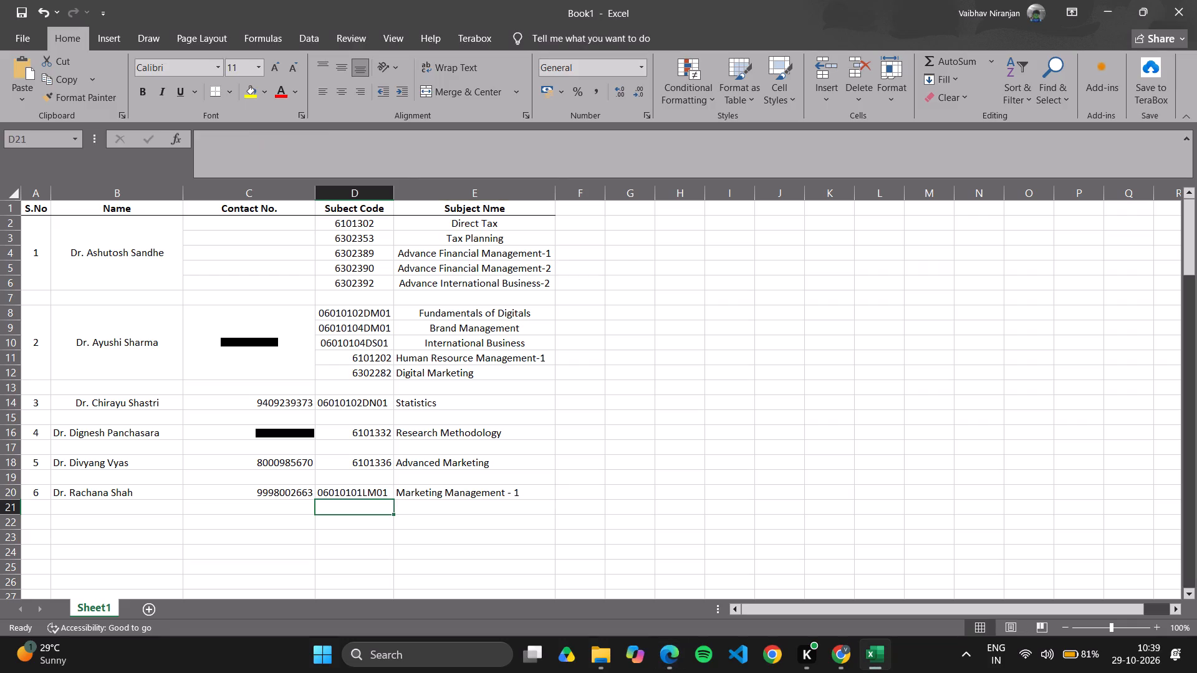
Fill row 21 of the Excel sheet with subject code 06101381 and subject name Digital Marketing and Sales-II from the BBA EXT VETTING-48 letter.
key("ctrl+v")
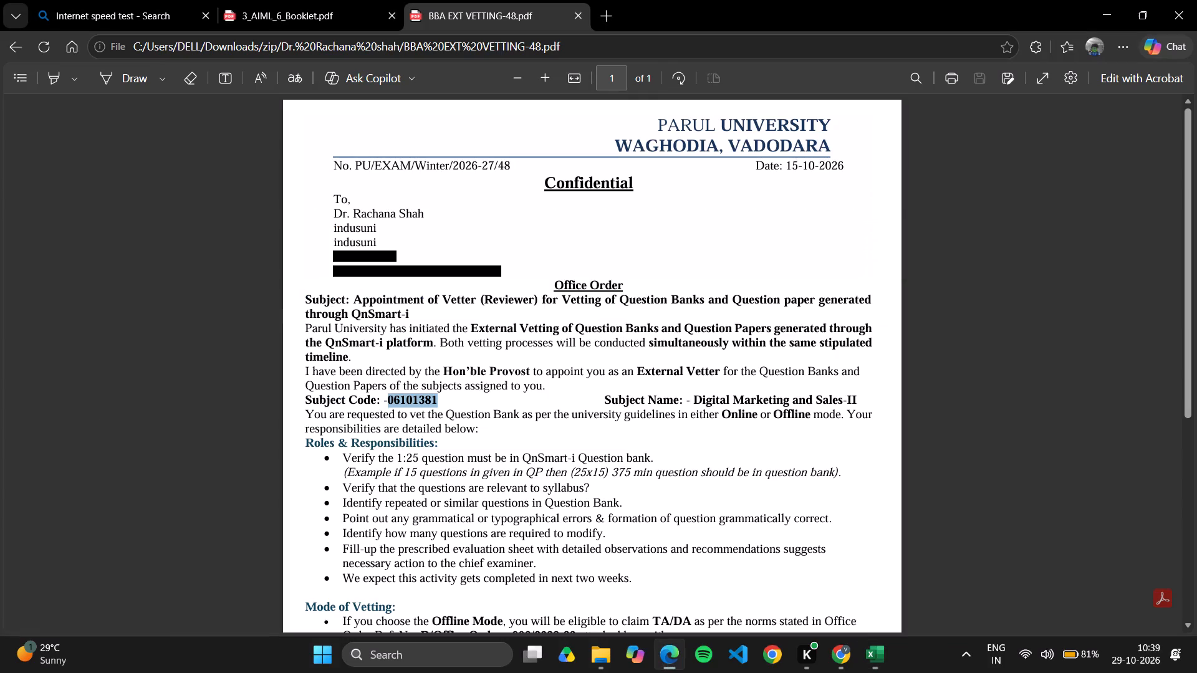
left_click_drag(696, 398, 734, 389)
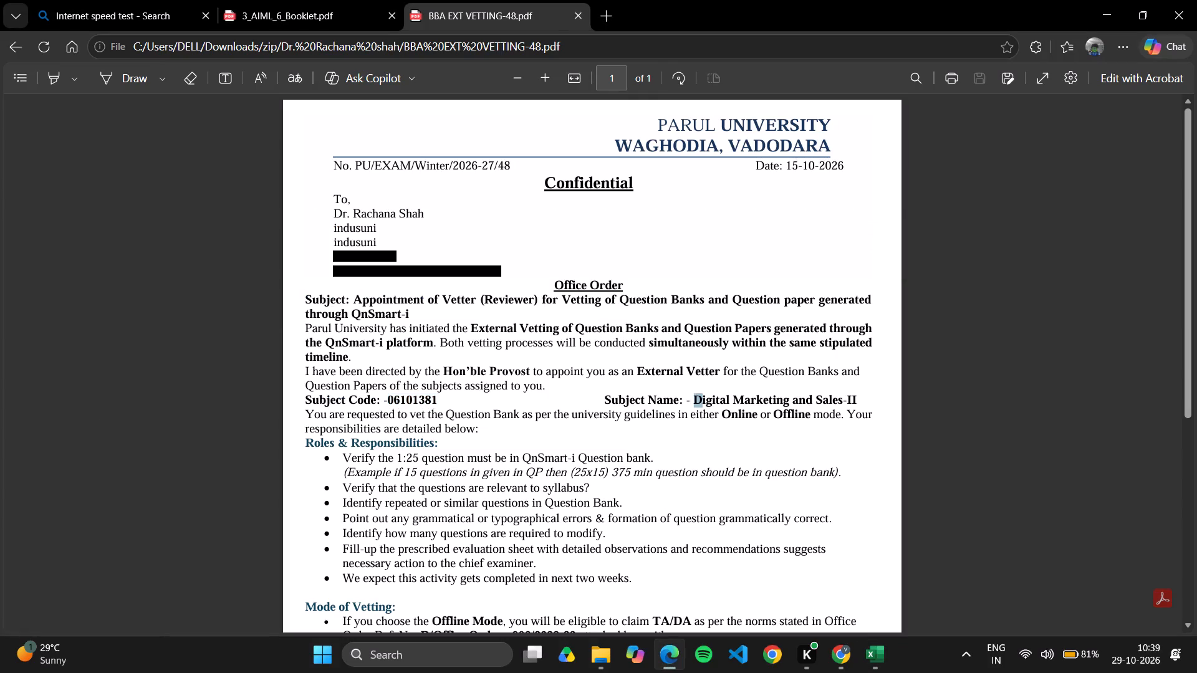
left_click_drag(734, 389, 856, 403)
key("ctrl+c")
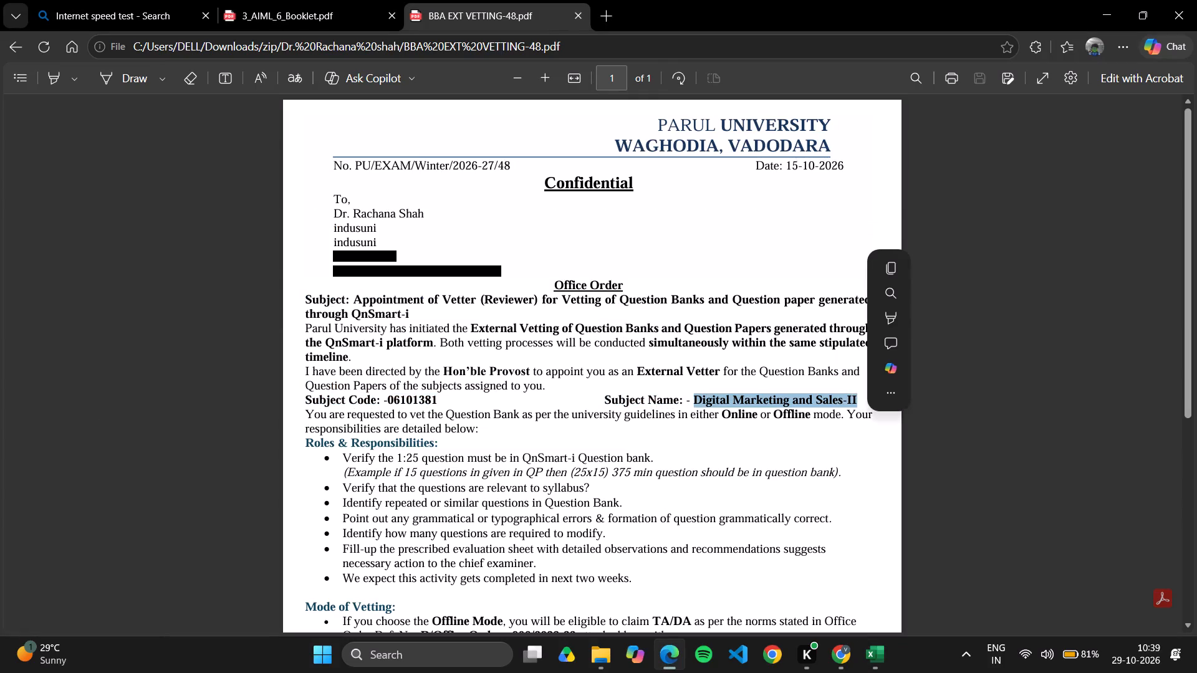
left_click(466, 507)
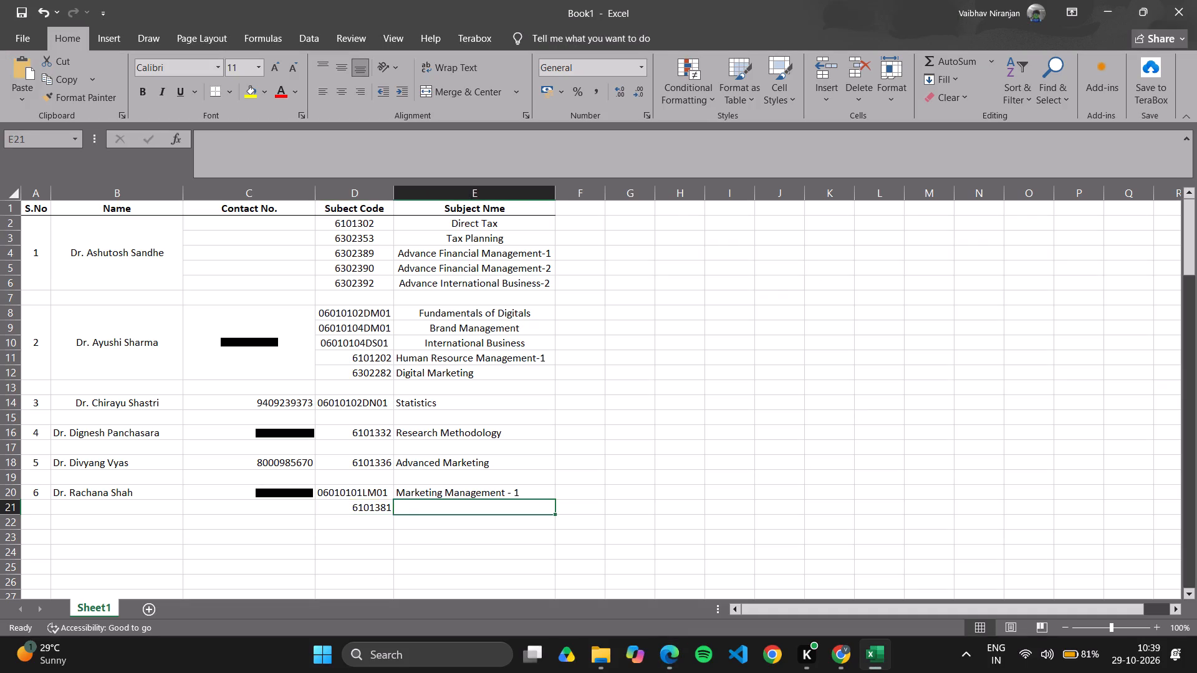
key("ctrl+v")
Close the BBA EXT VETTING-48 letter, open BBA EXT VETTING-58 and copy its subject code 06302151/06302157 into cell D22, ending on cell E22.
left_click(373, 526)
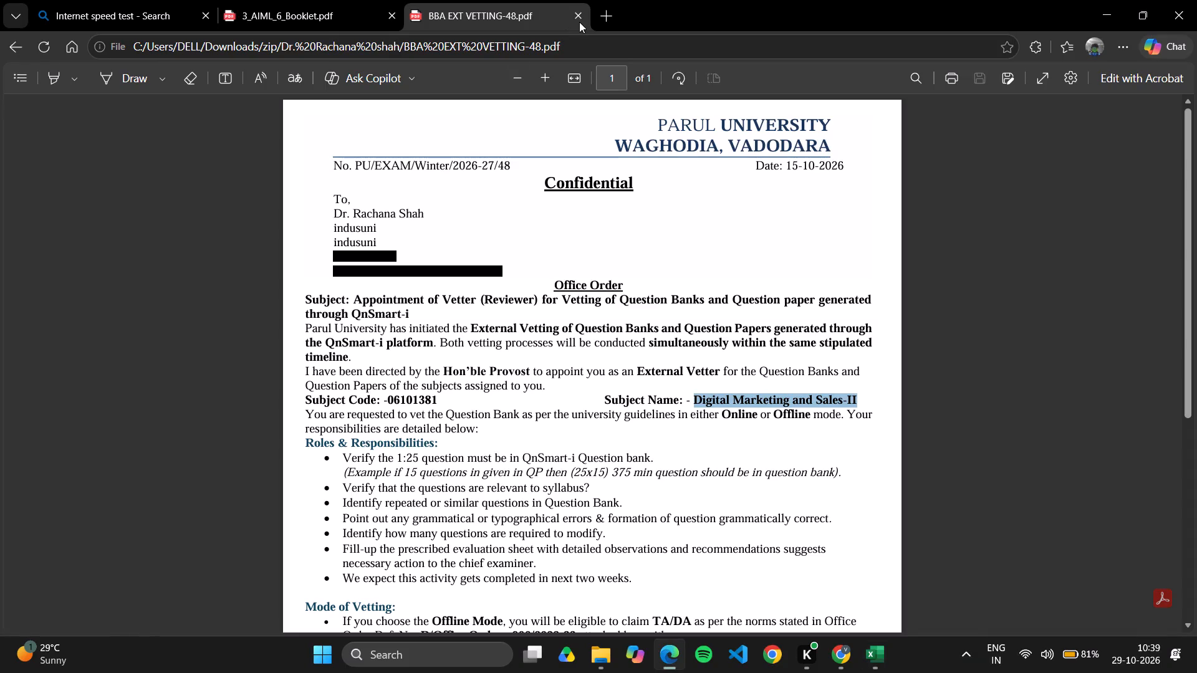
left_click(579, 22)
left_click(578, 16)
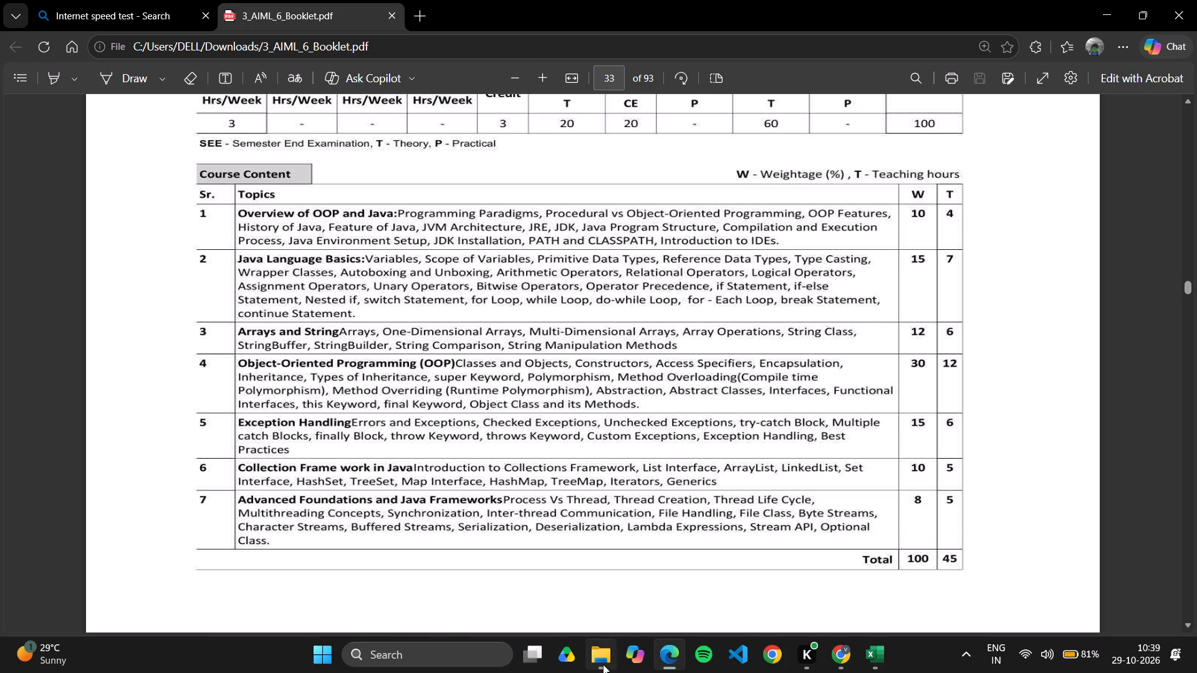
left_click(603, 664)
double_click(374, 194)
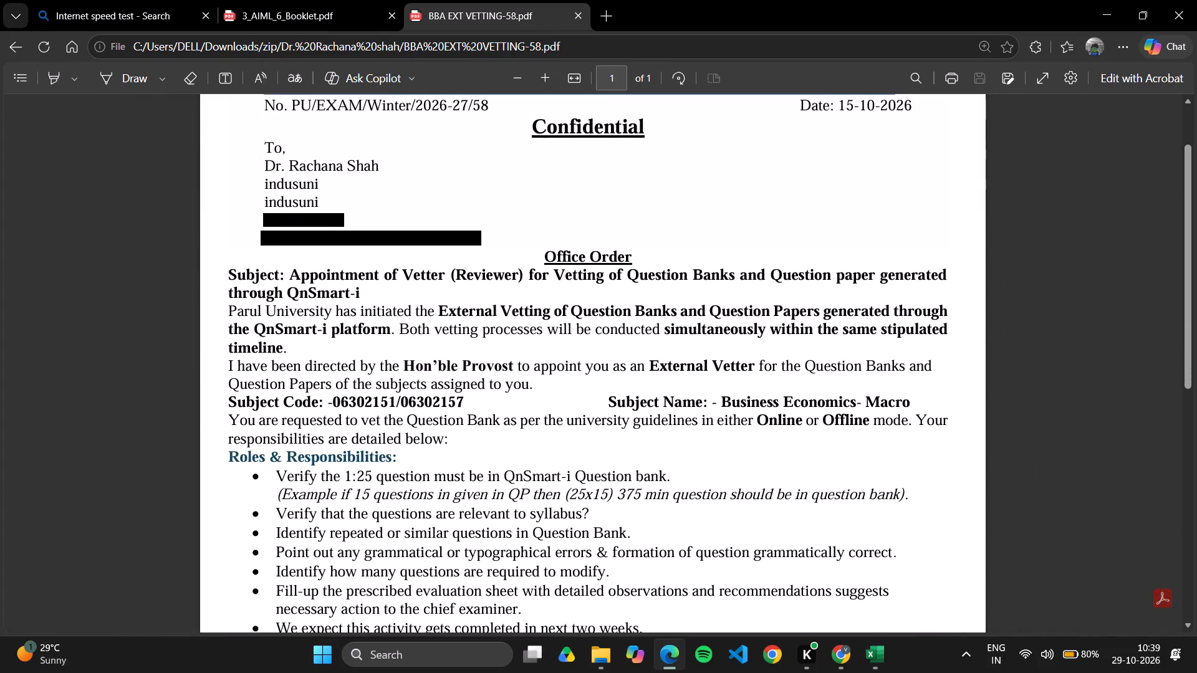
left_click_drag(334, 400, 463, 406)
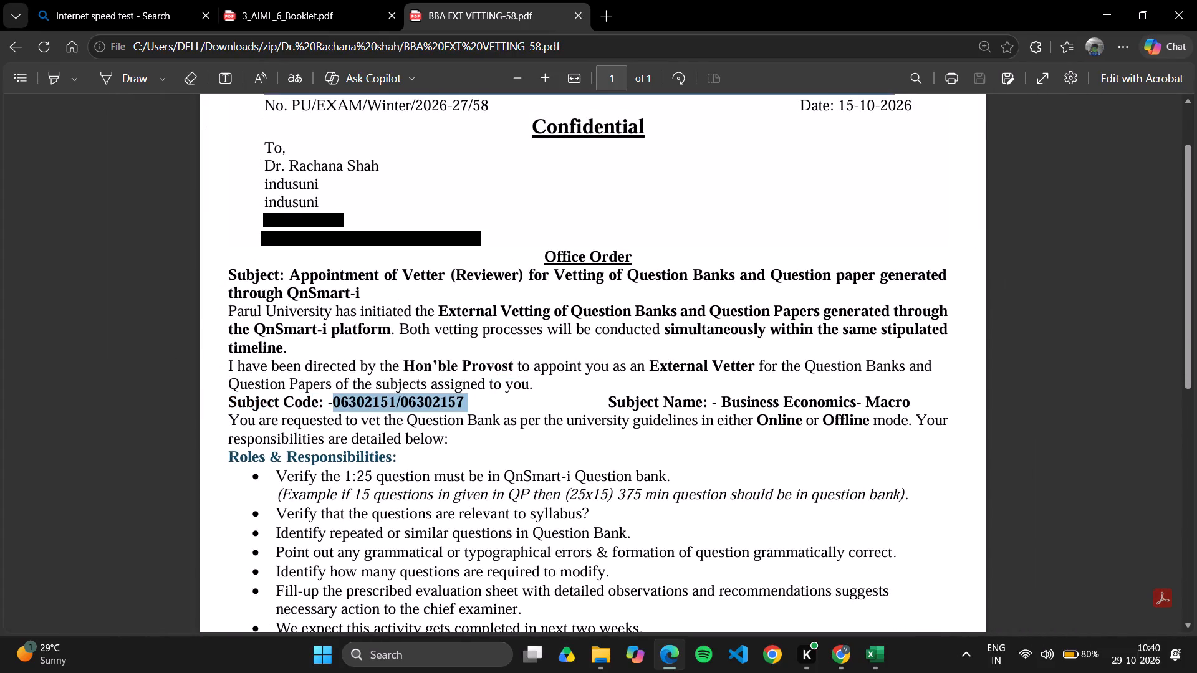
left_click_drag(463, 406, 462, 406)
key("ctrl+c")
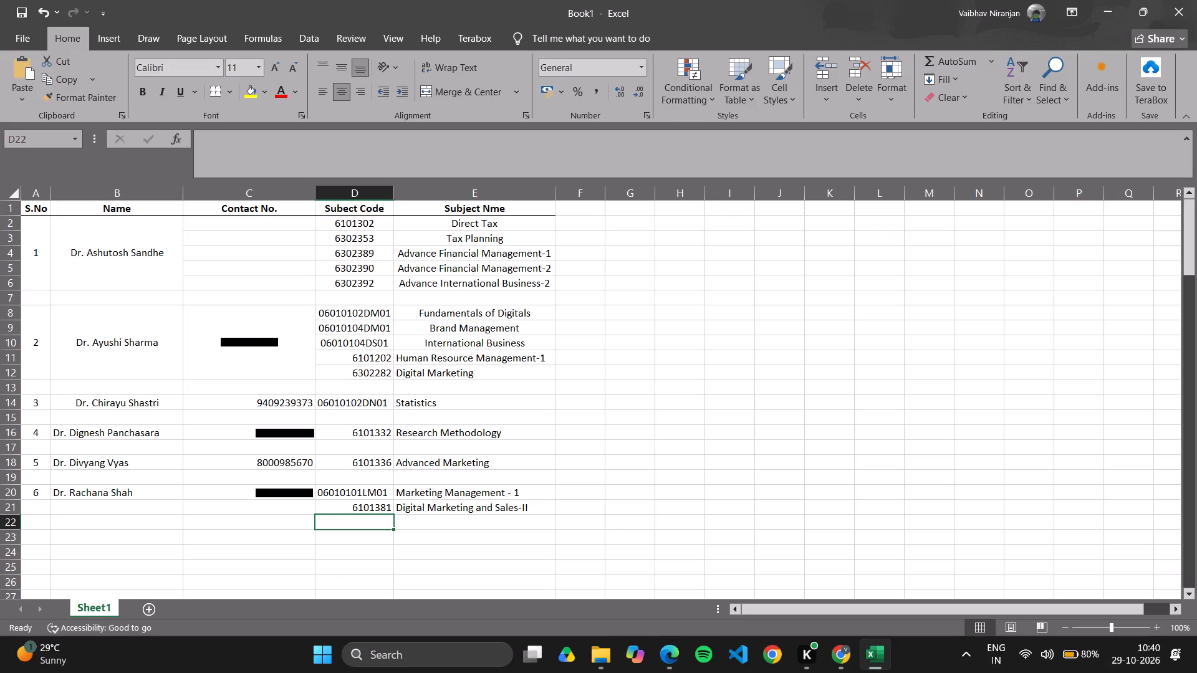
key("ctrl+v")
left_click(441, 523)
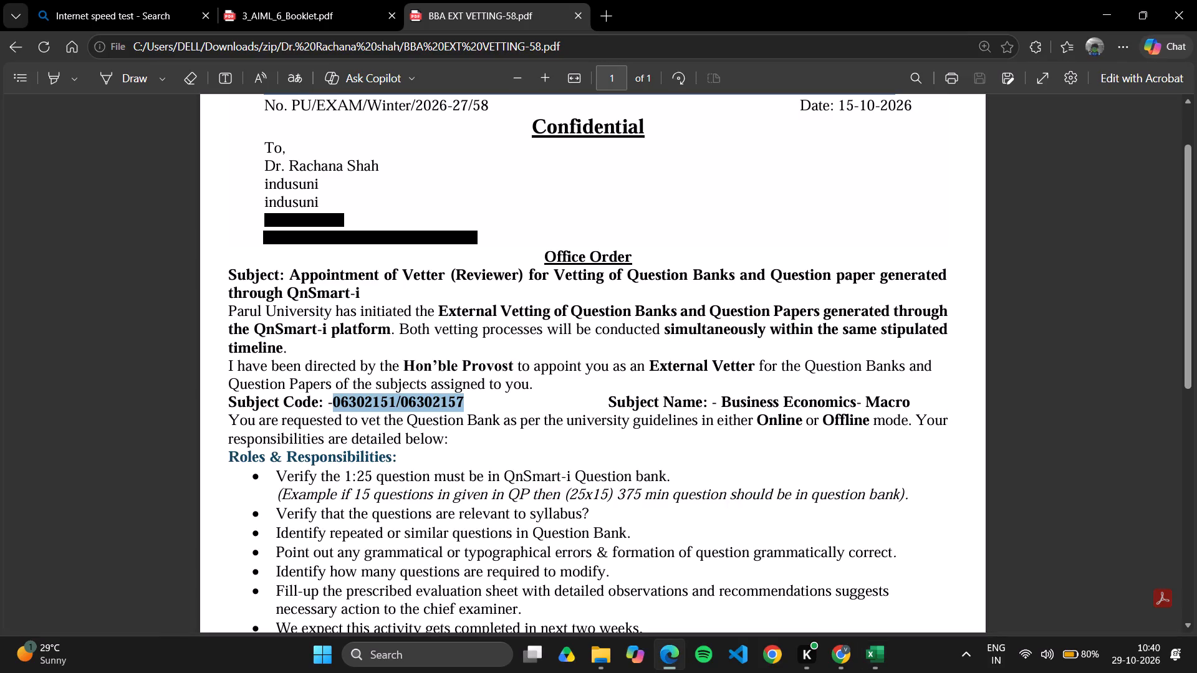
Copy the subject name Business Economics- Macro from the BBA EXT VETTING-58 letter into cell E22 of the Excel sheet.
left_click_drag(725, 401, 909, 396)
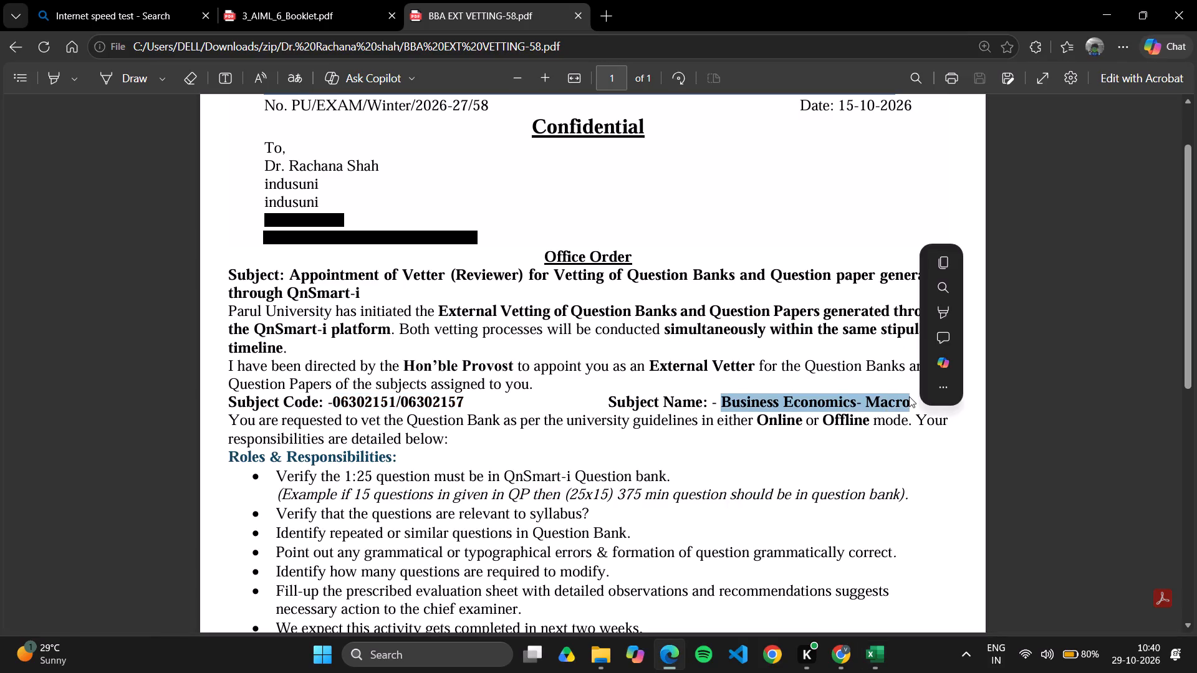
key("ctrl+c")
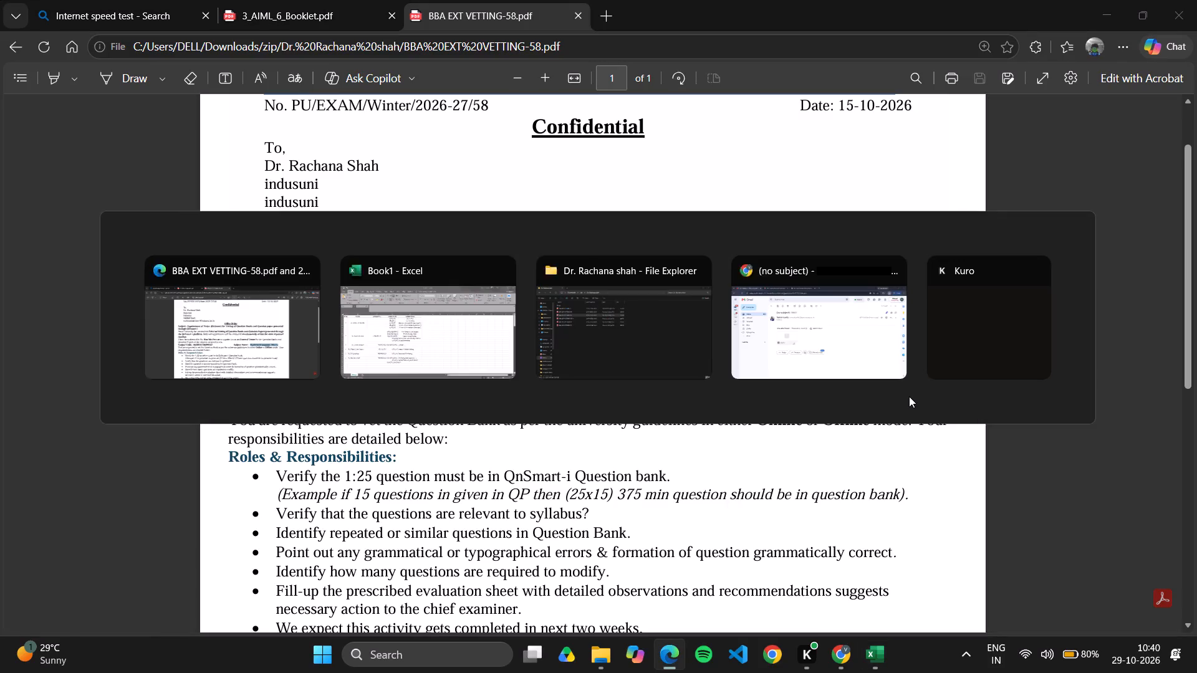
left_click(516, 523)
key("ctrl+v")
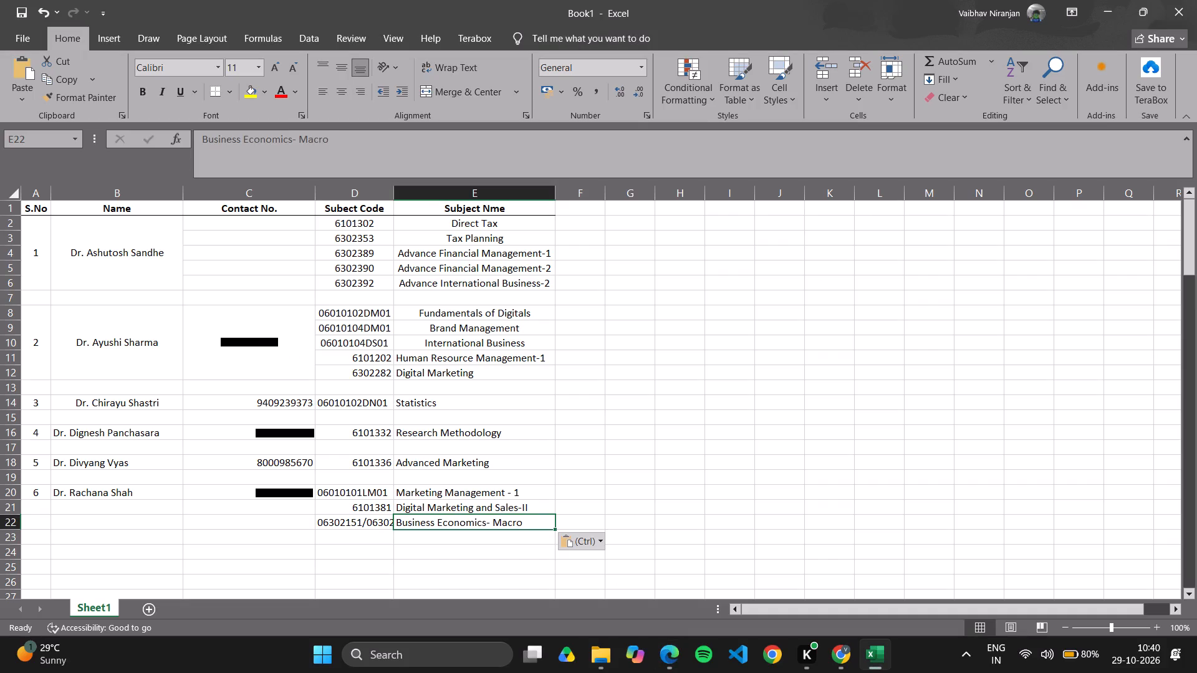
Auto-fit the width of column D to its longest subject code.
double_click(397, 196)
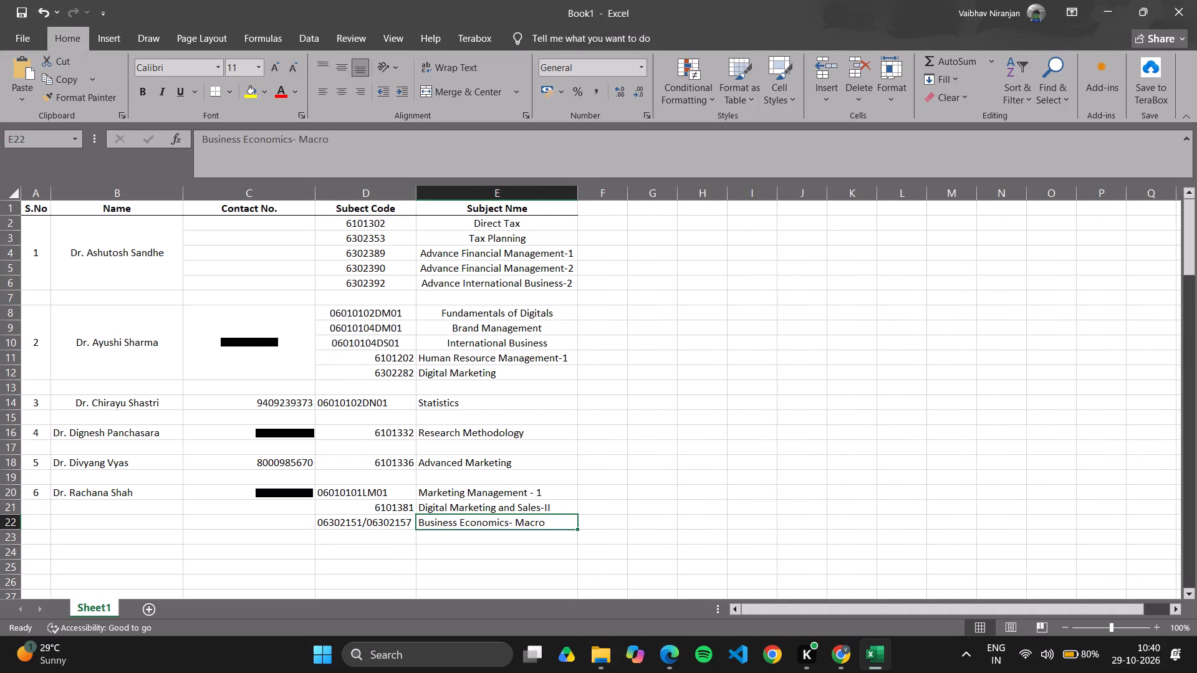
Close the BBA EXT VETTING-58 letter, open BBA EXT VETTING-59 (1) and copy its subject code 06302152/06302158 into cell D23.
left_click(381, 543)
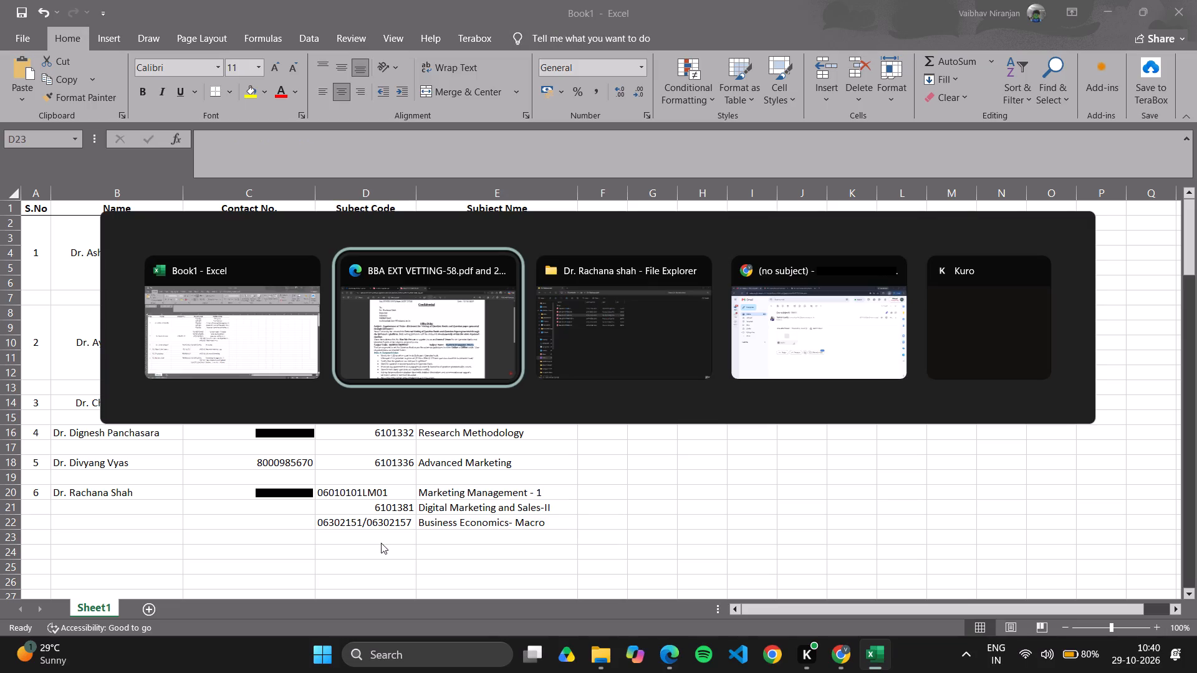
left_click(577, 20)
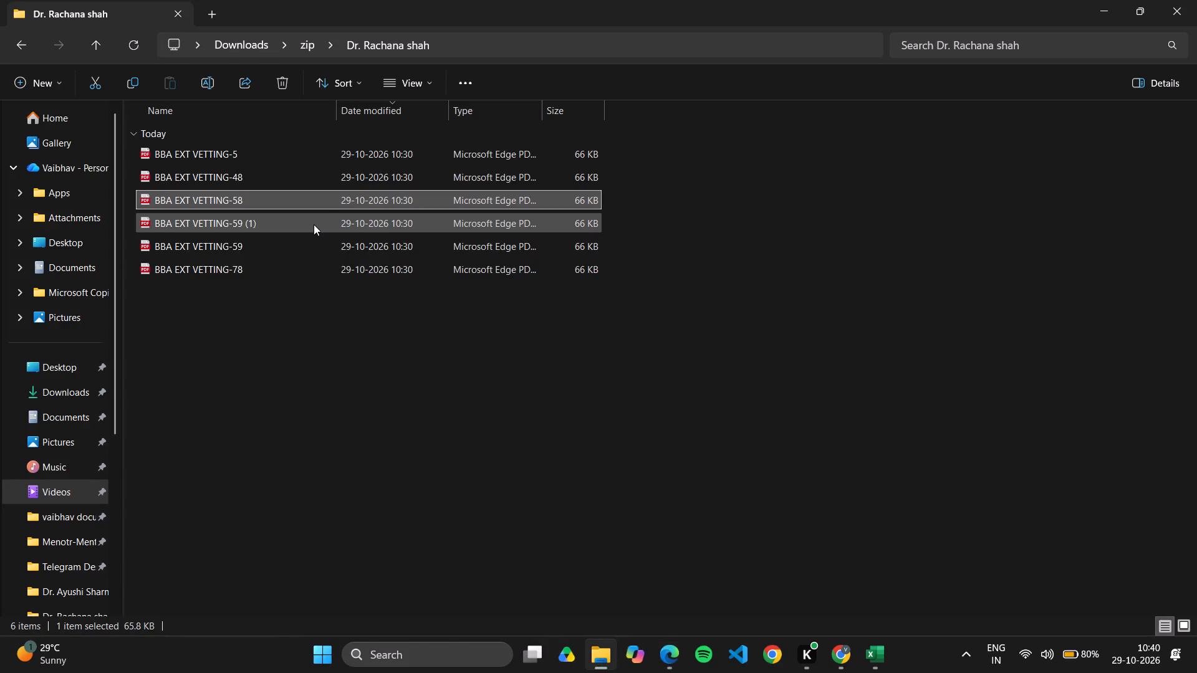
double_click(314, 224)
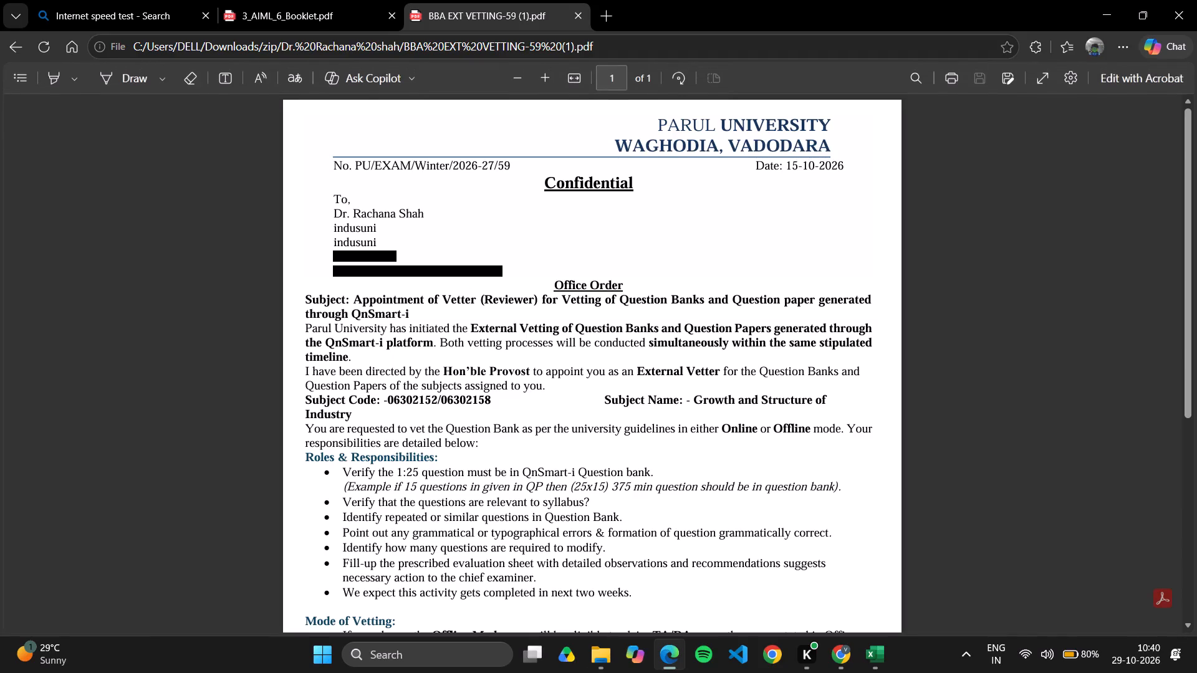
left_click_drag(389, 402, 489, 399)
key("ctrl+c")
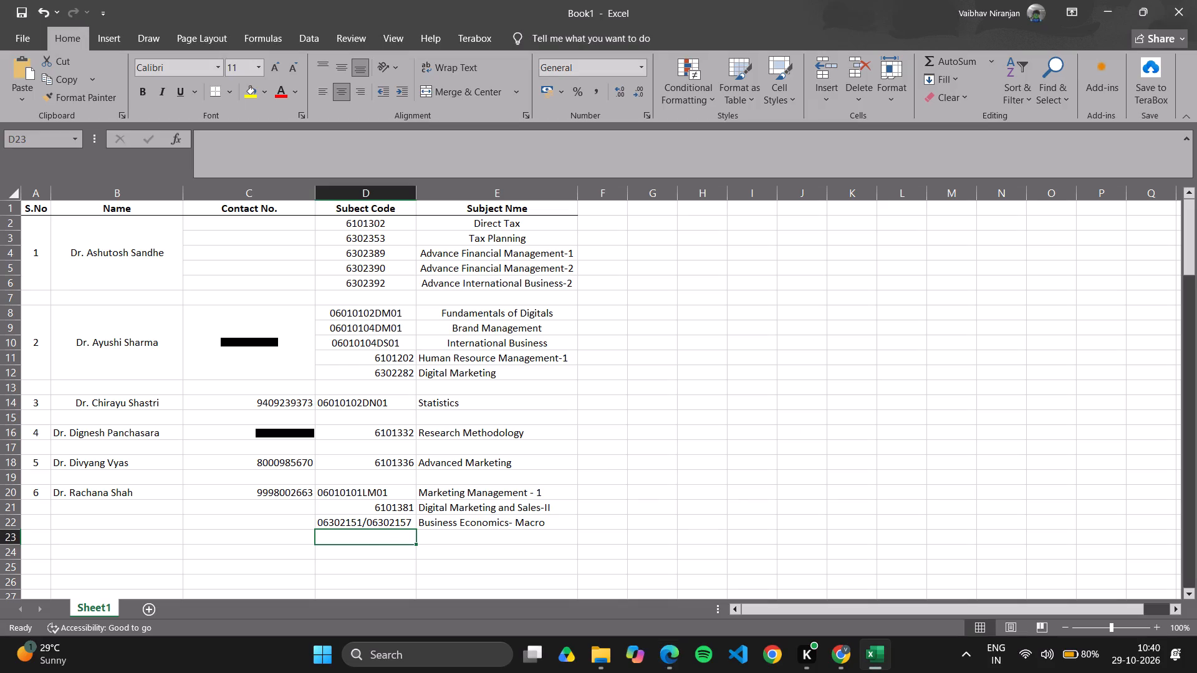
left_click(387, 536)
key("ctrl+v")
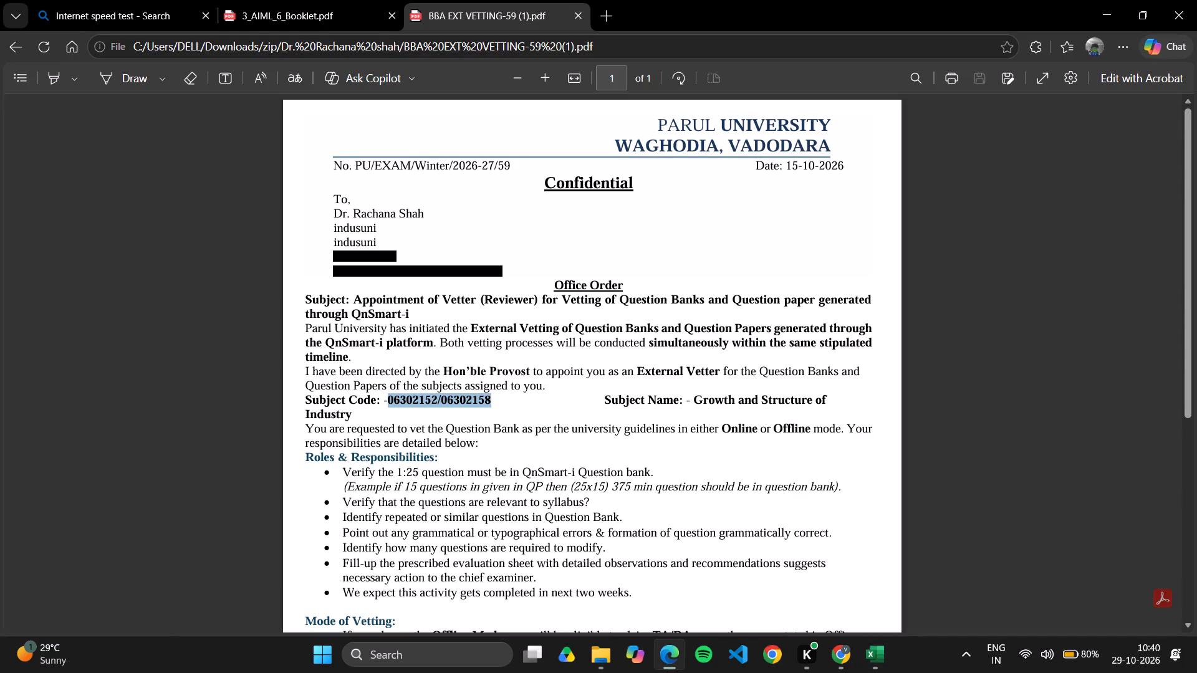
Copy the first line of the subject name, Growth and Structure of, from the BBA EXT VETTING-59 (1) letter into cell E23 in Excel.
left_click_drag(695, 400, 834, 398)
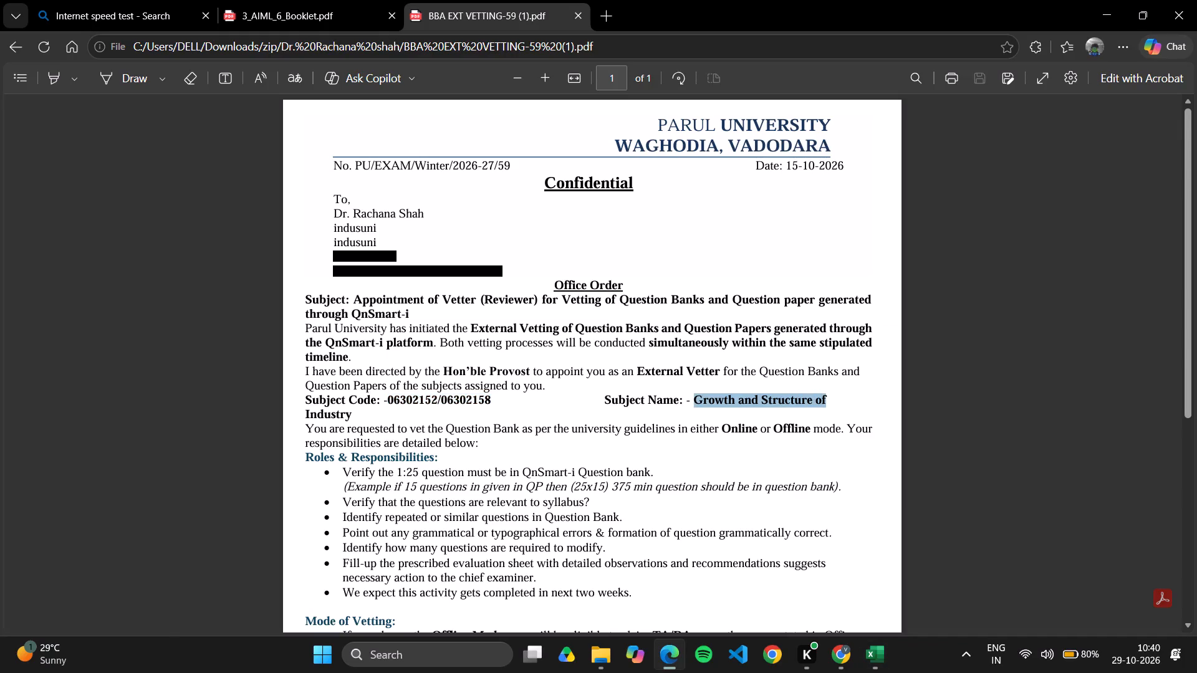
left_click_drag(834, 398, 345, 422)
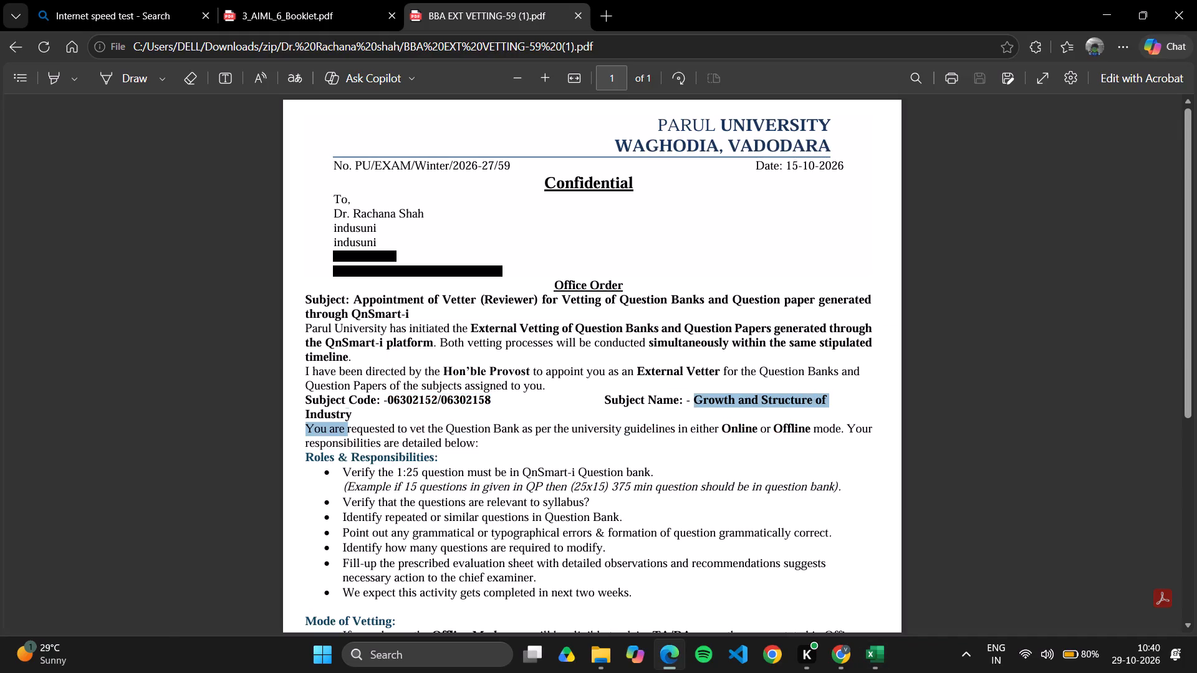
left_click_drag(345, 422, 345, 416)
left_click(345, 416)
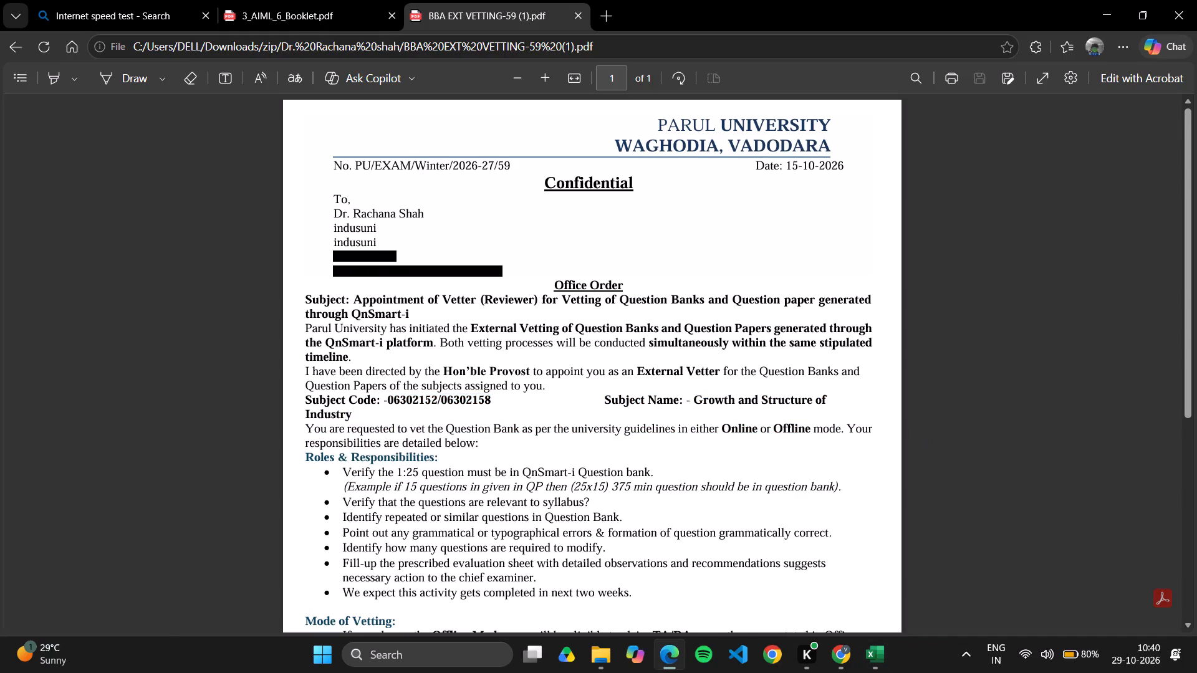
left_click_drag(696, 400, 835, 394)
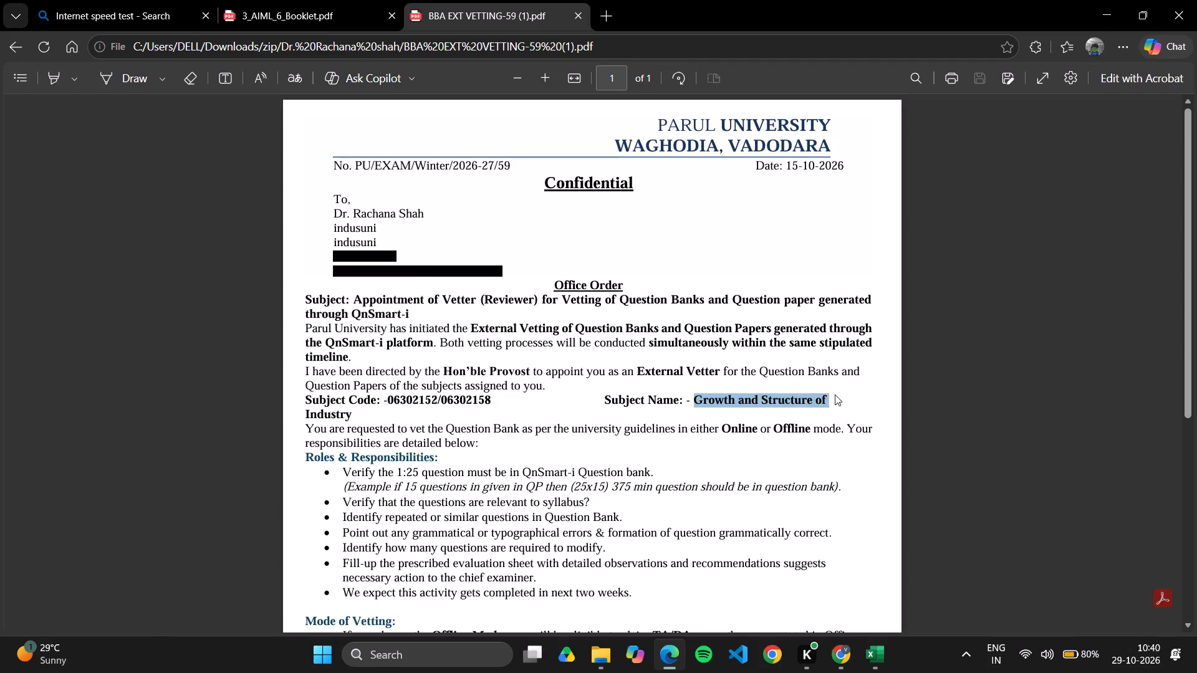
key("ctrl+c")
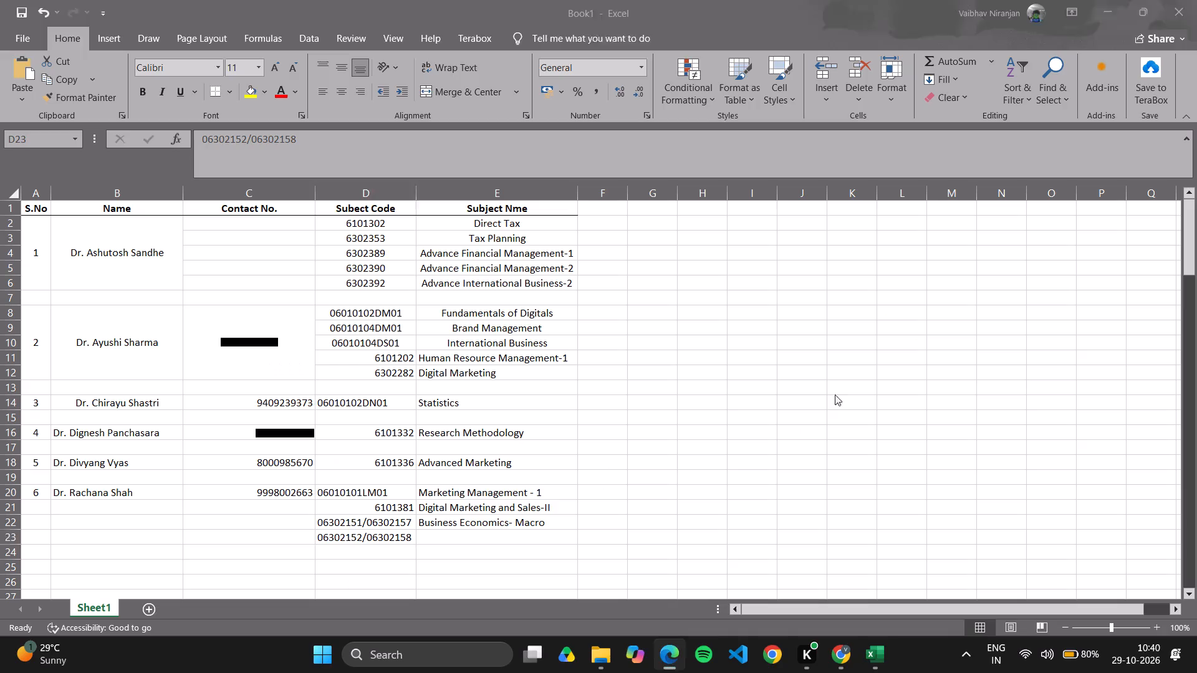
left_click(499, 539)
key("ctrl+v")
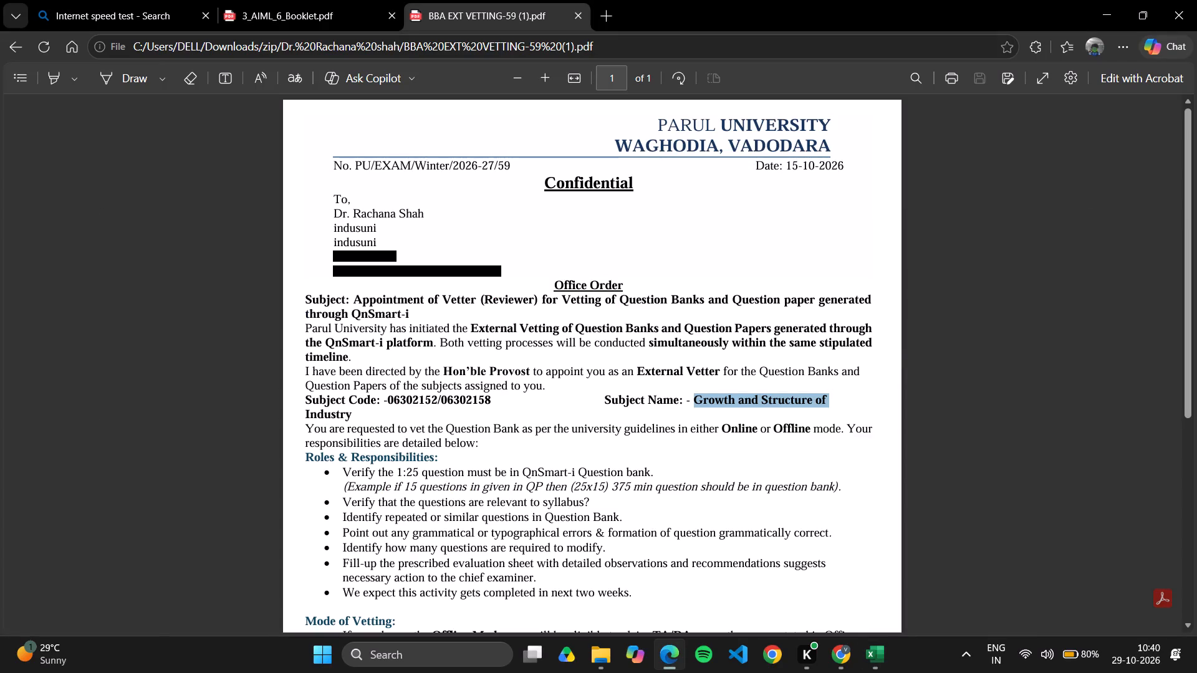
Copy the word Industry from the letter and append it after Growth and Structure of in cell E23.
double_click(339, 418)
key("ctrl+c")
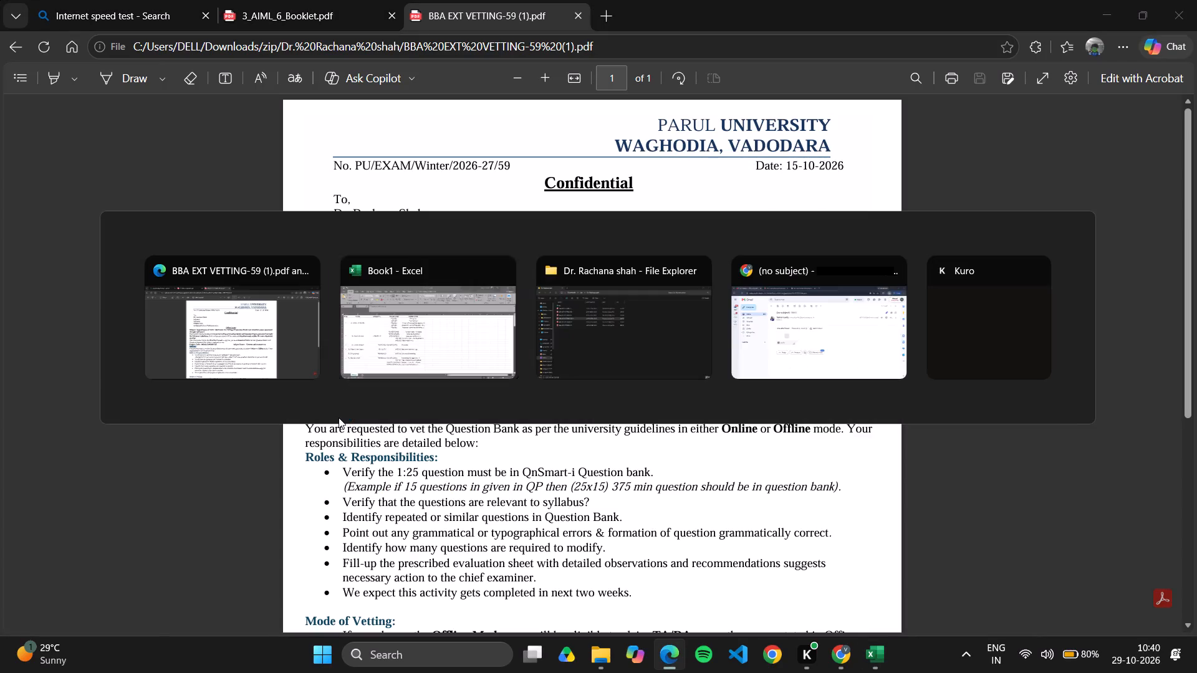
left_click(545, 534)
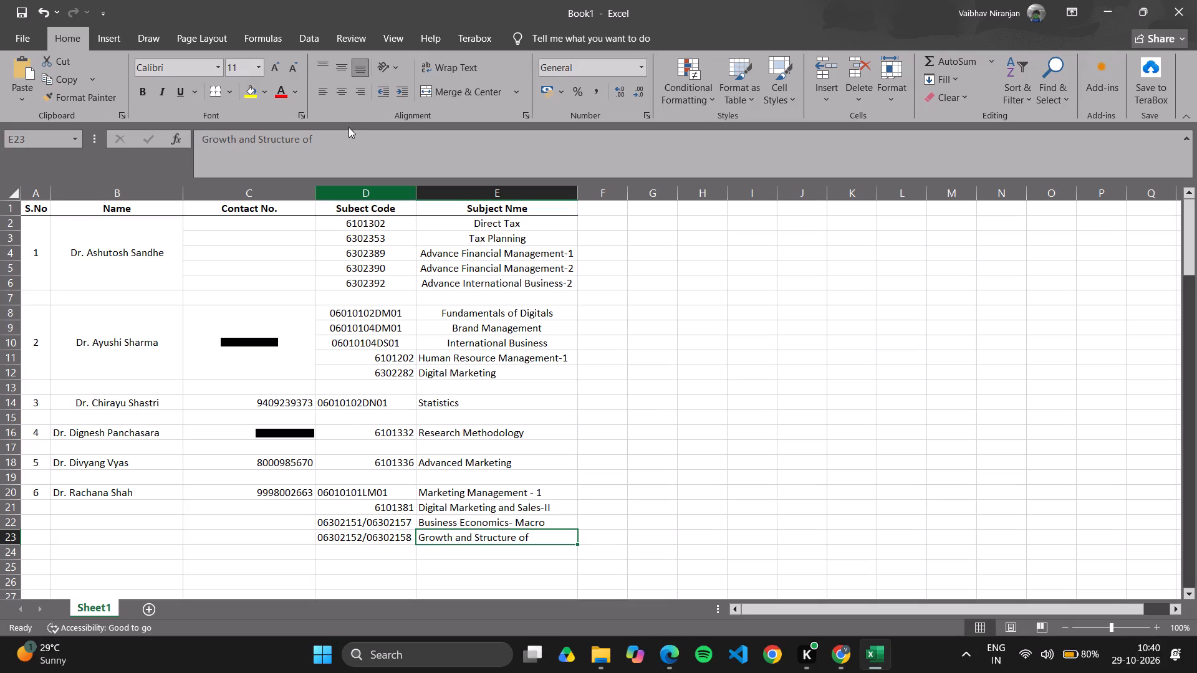
left_click(338, 130)
key("ctrl+space")
key("space")
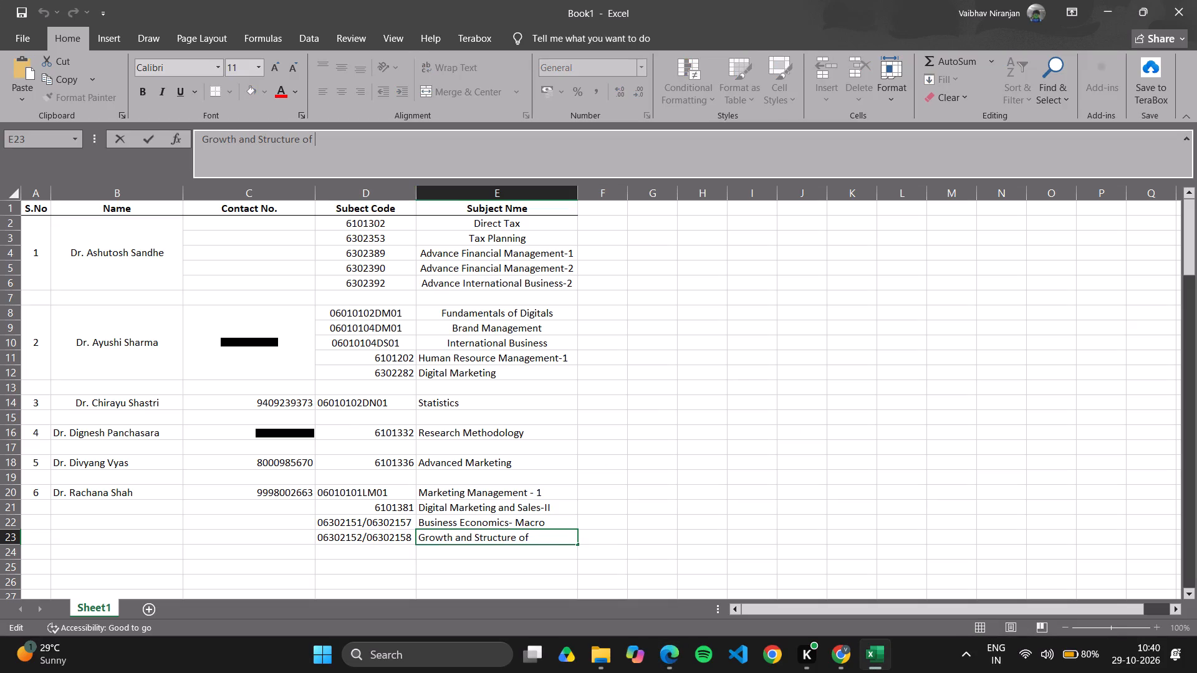
key("ctrl+v")
left_click(385, 162)
Close the BBA EXT VETTING-59 (1) letter, then check BBA EXT VETTING-59 against the Excel rows for a duplicate entry and close it.
left_click(371, 554)
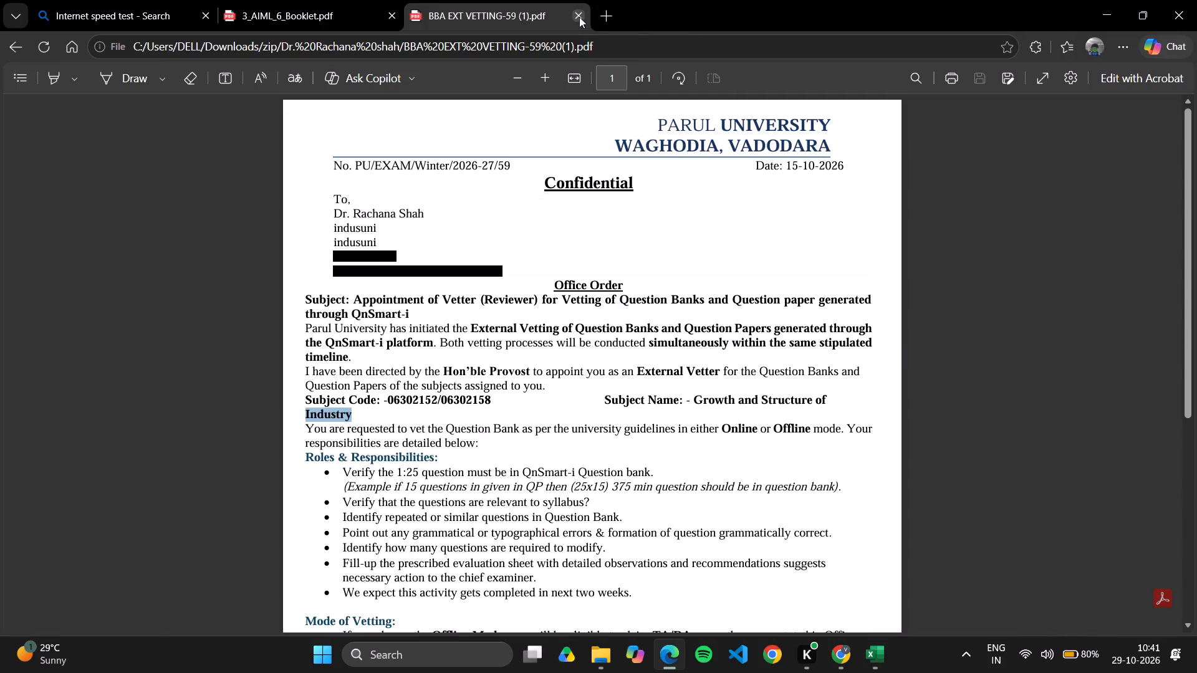
left_click(579, 17)
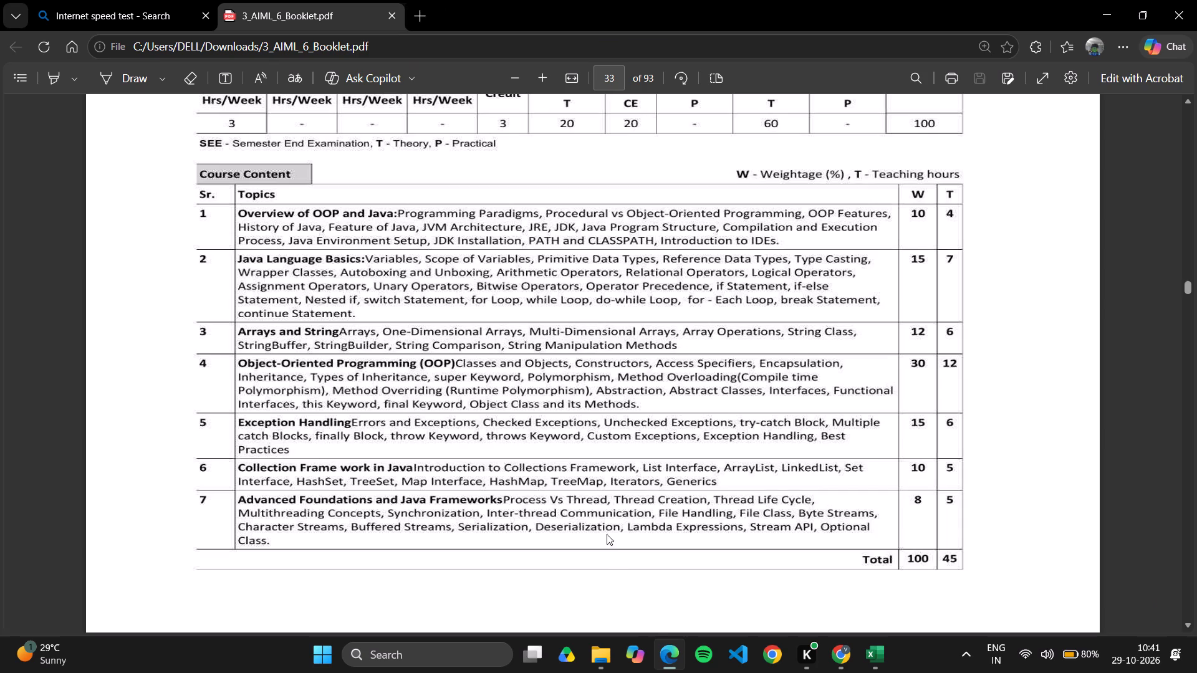
left_click(600, 638)
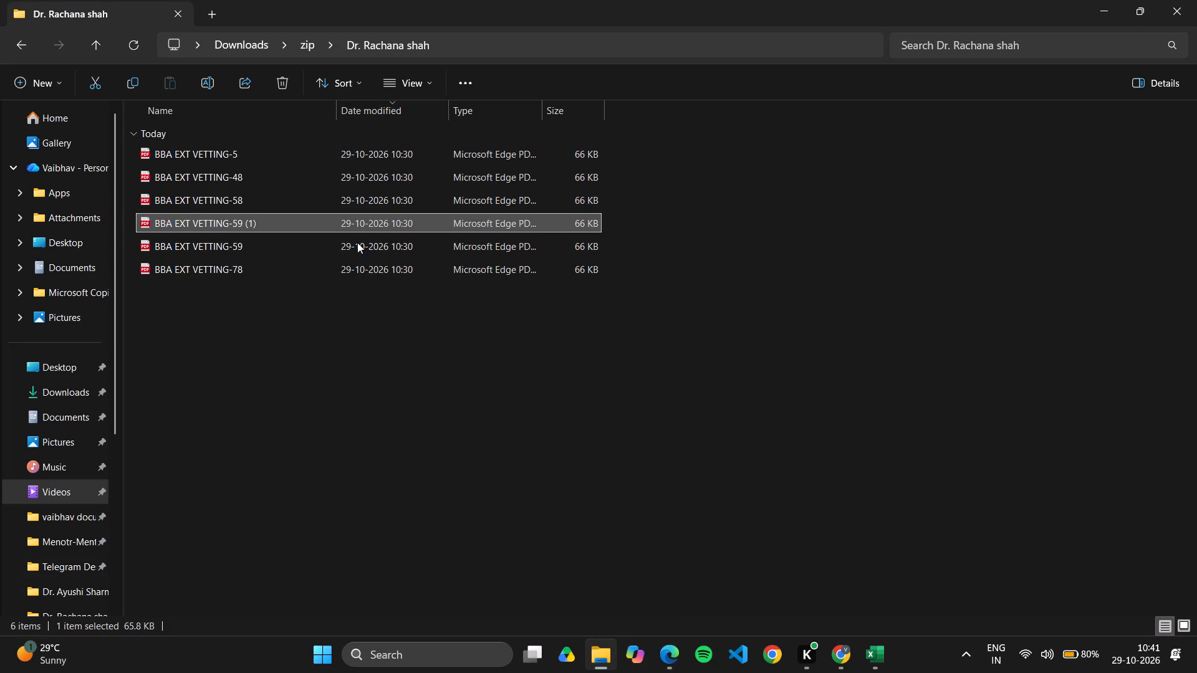
double_click(357, 242)
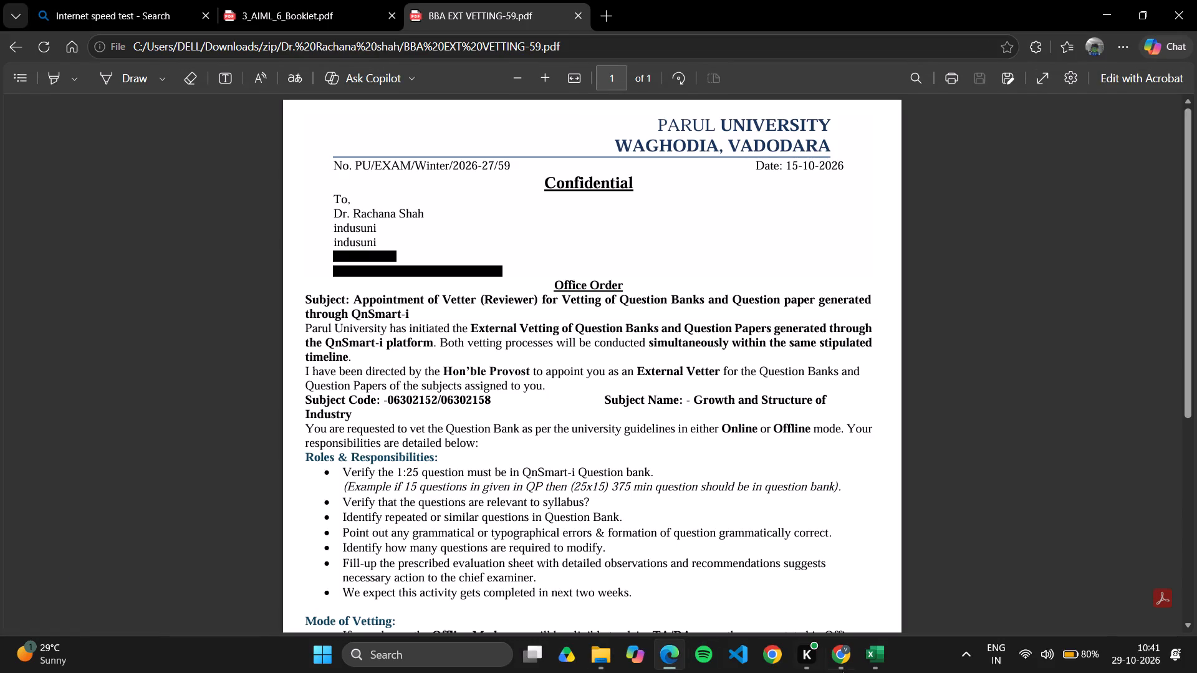
left_click(881, 649)
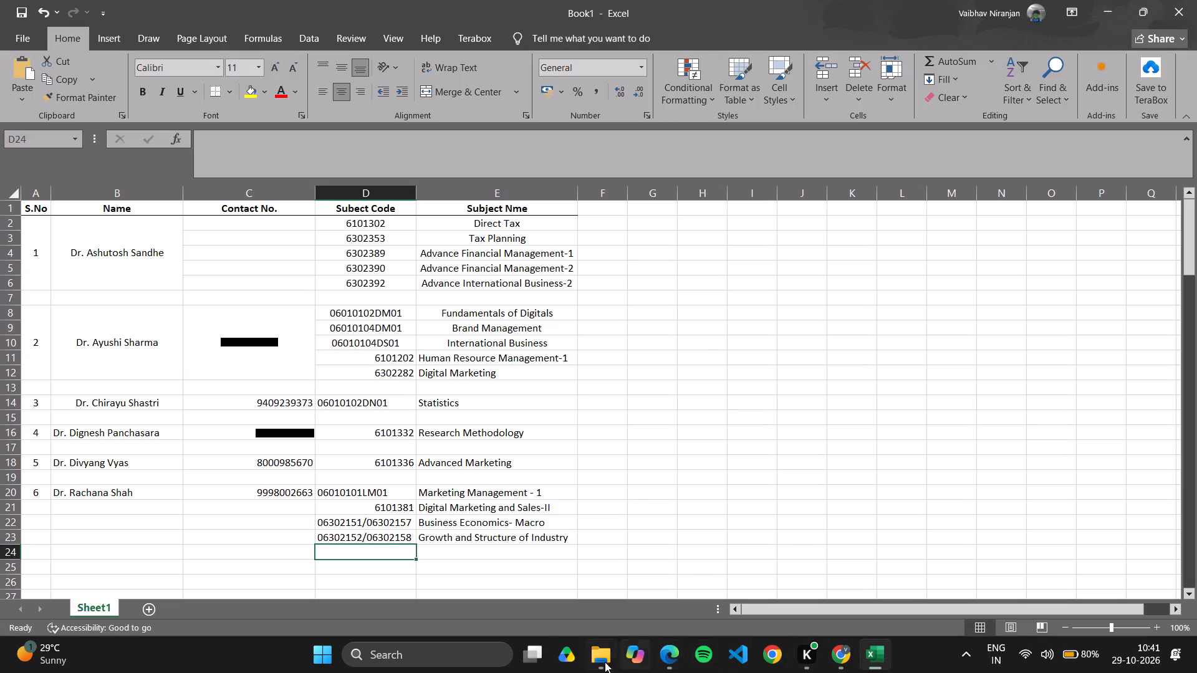
left_click(663, 664)
left_click(579, 10)
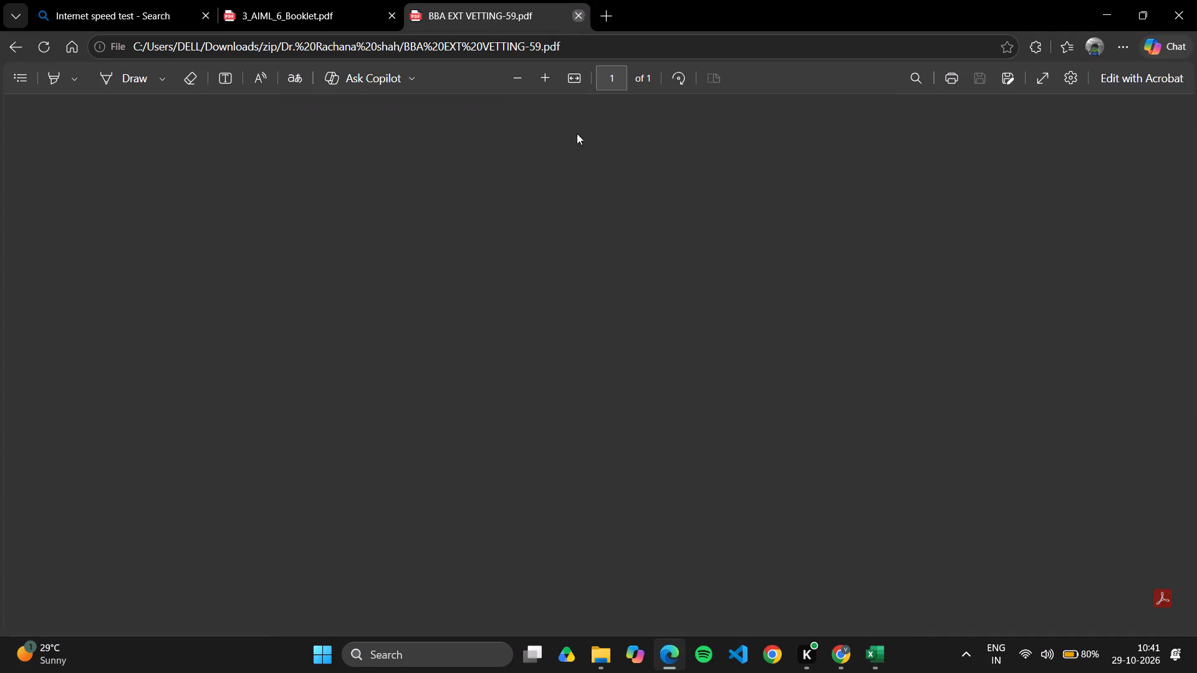
Open the BBA EXT VETTING-78 letter and copy its subject code 06302385 into cell D24 of the Excel sheet.
left_click(594, 662)
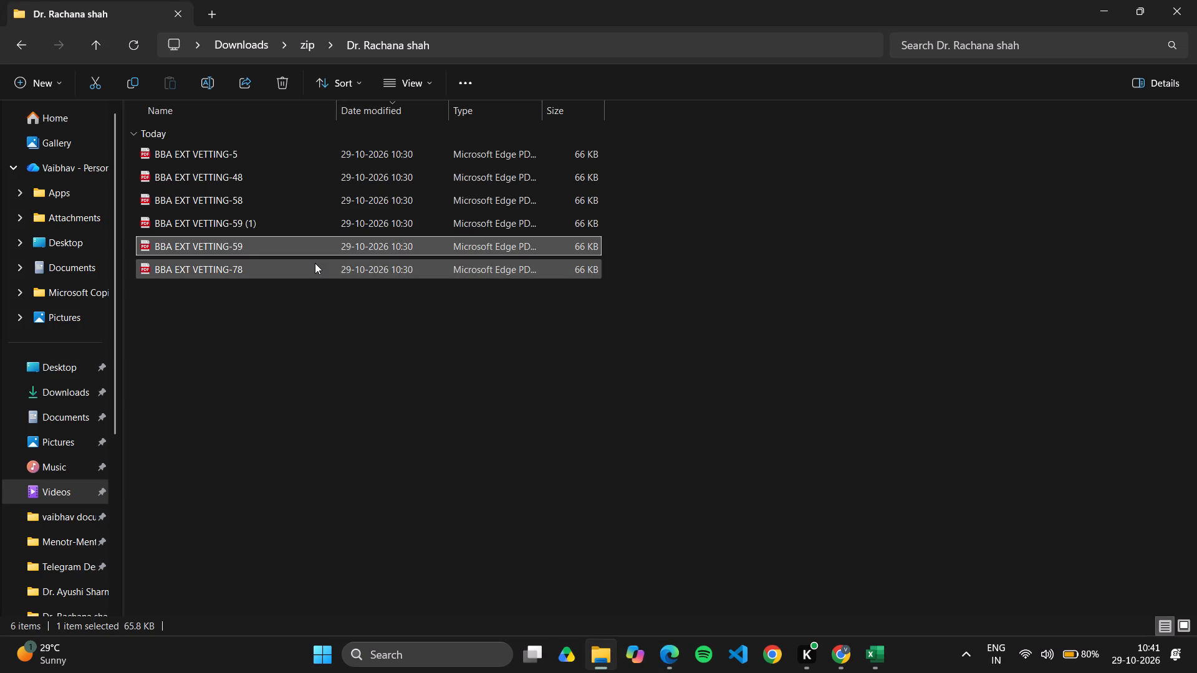
double_click(315, 263)
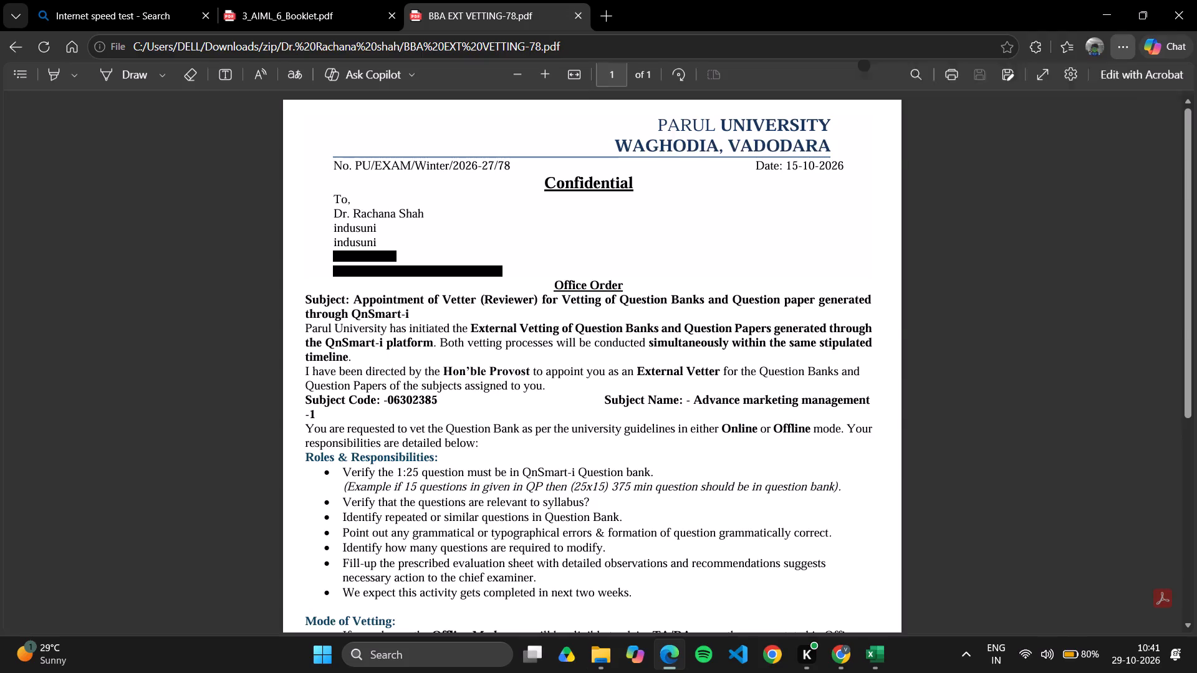
double_click(401, 398)
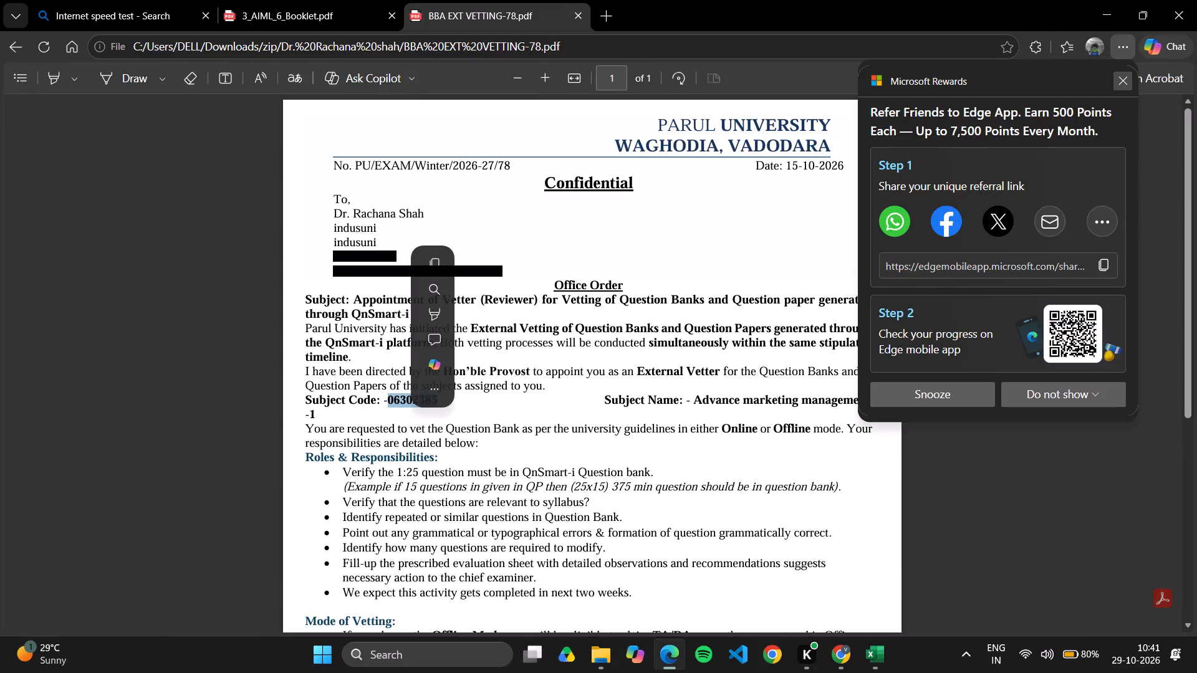
key("ctrl+c")
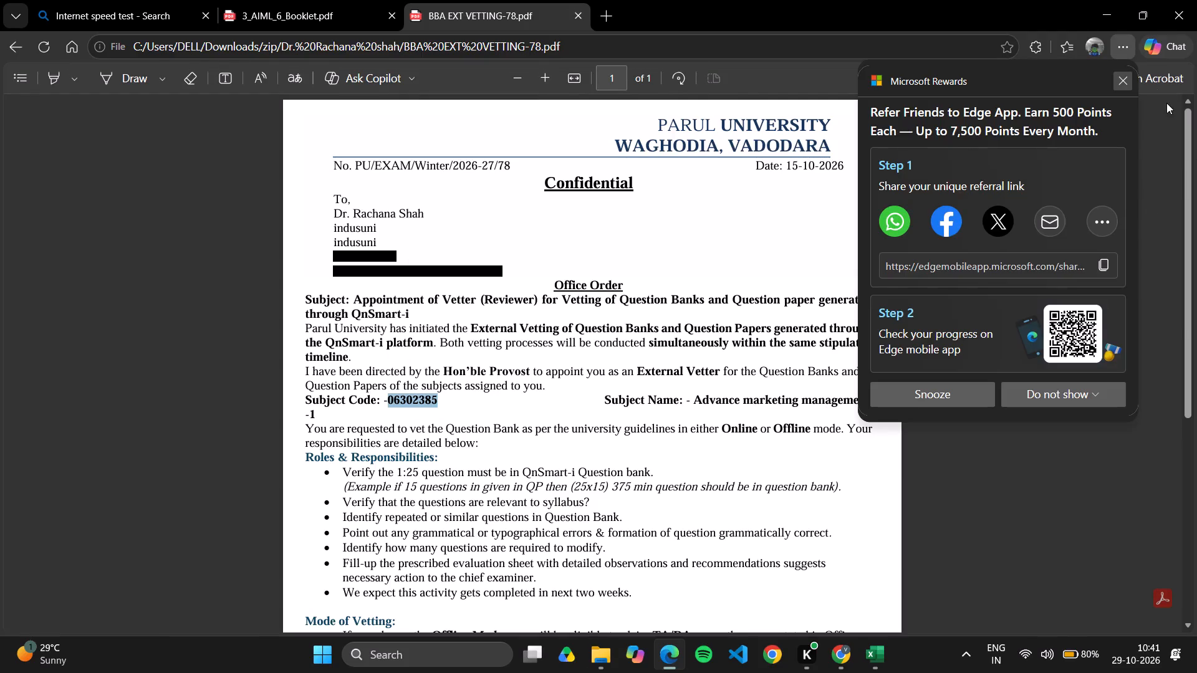
left_click(1125, 82)
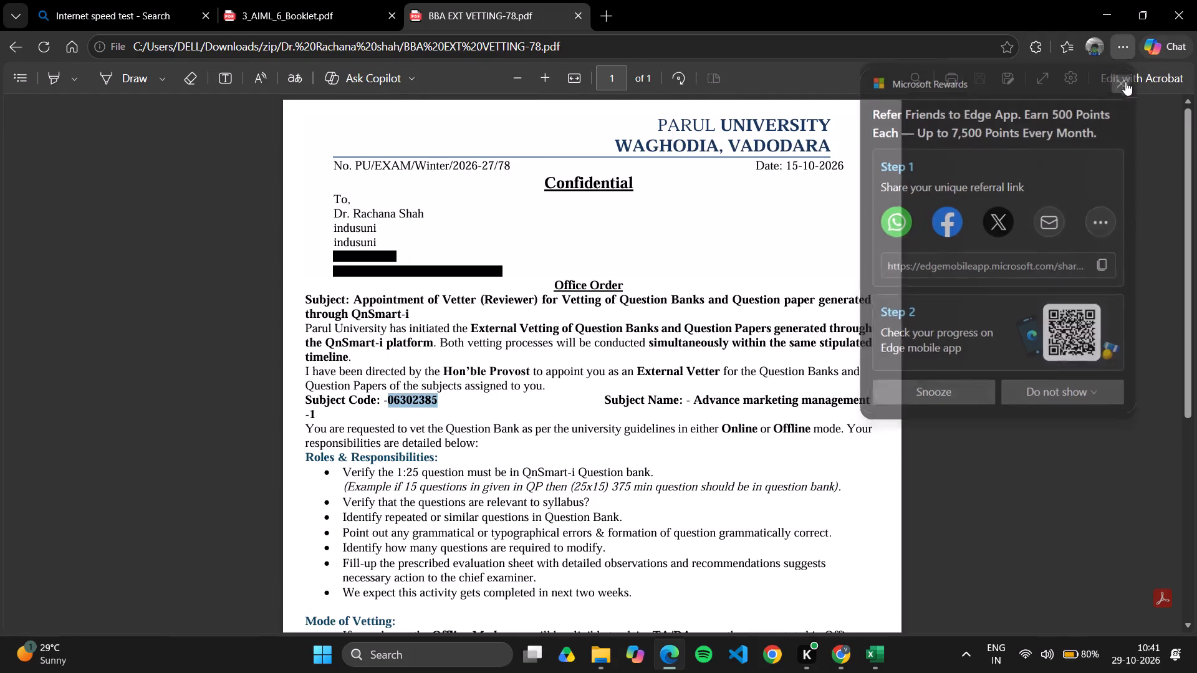
left_click(878, 645)
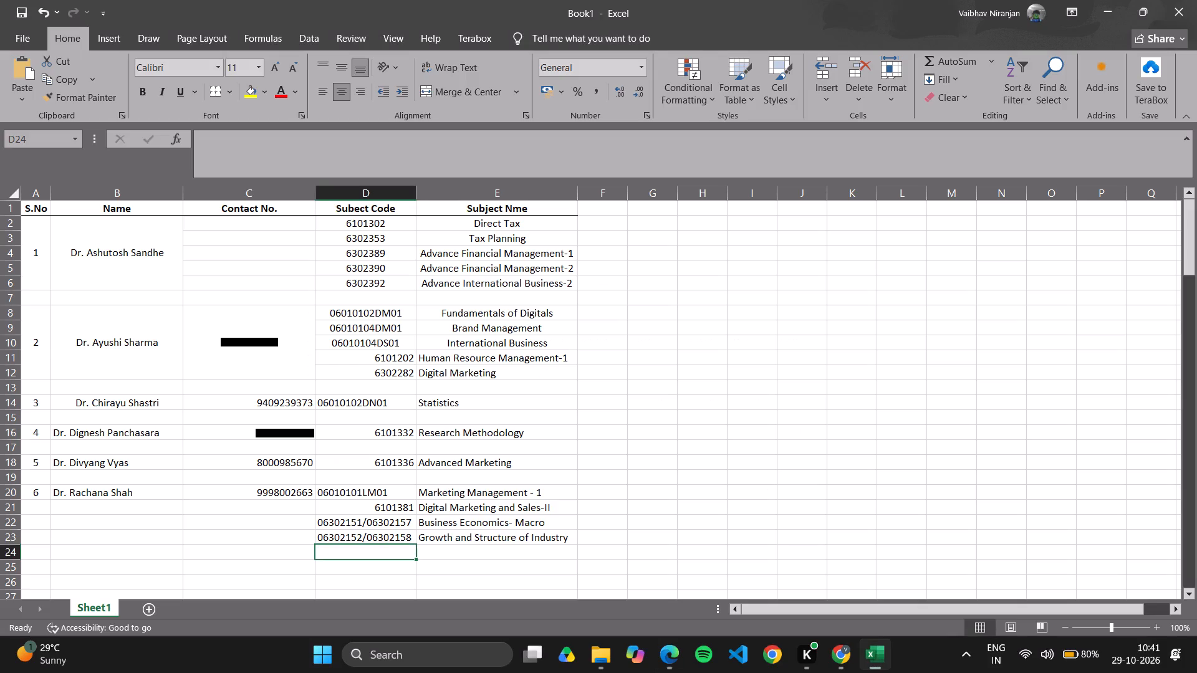
key("ctrl+v")
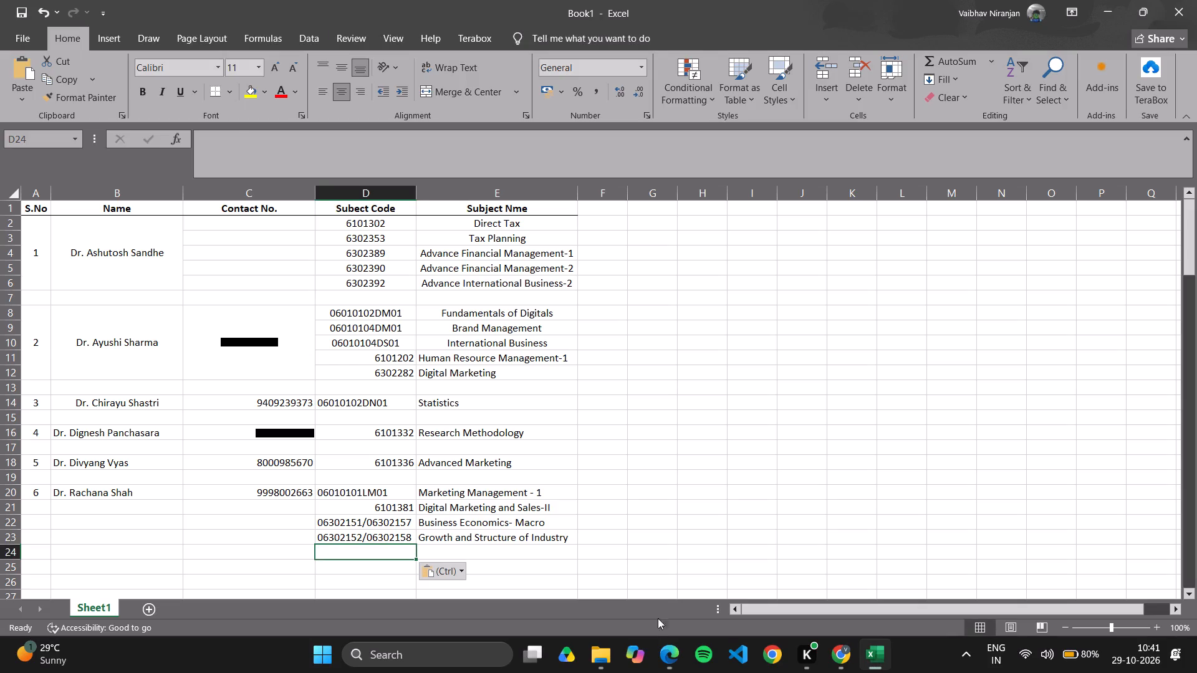
Return to the BBA EXT VETTING-78 letter in Edge and select the subject name Advance marketing management for copying.
left_click(678, 655)
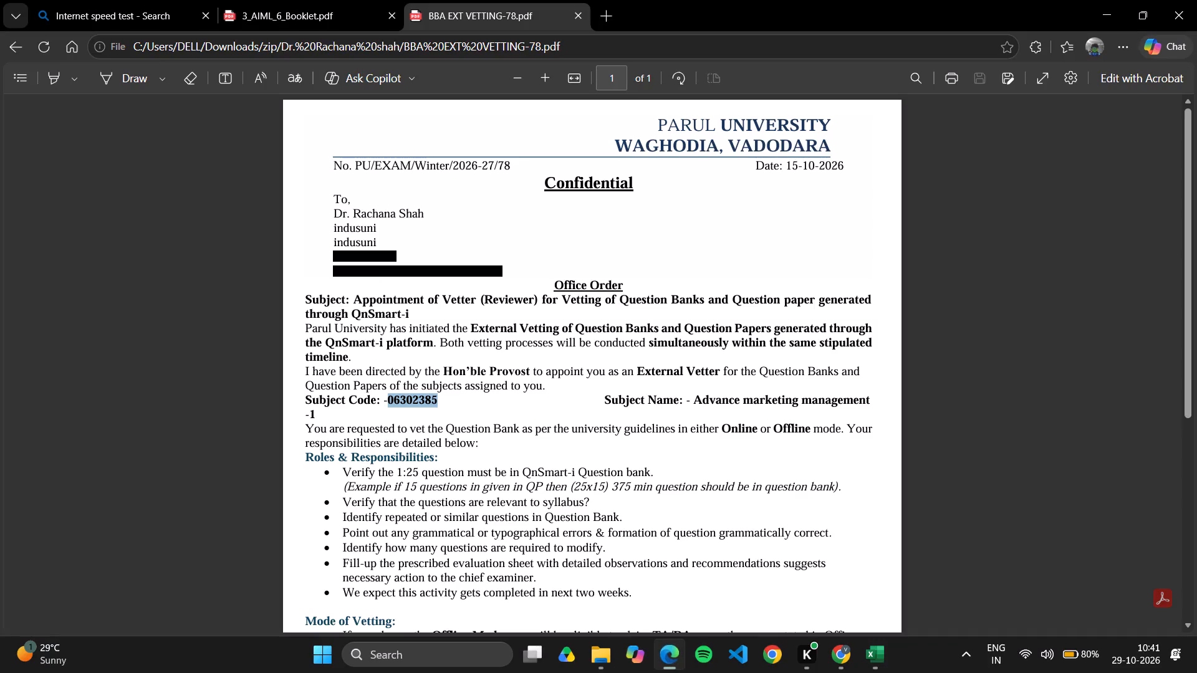
left_click_drag(696, 401, 868, 401)
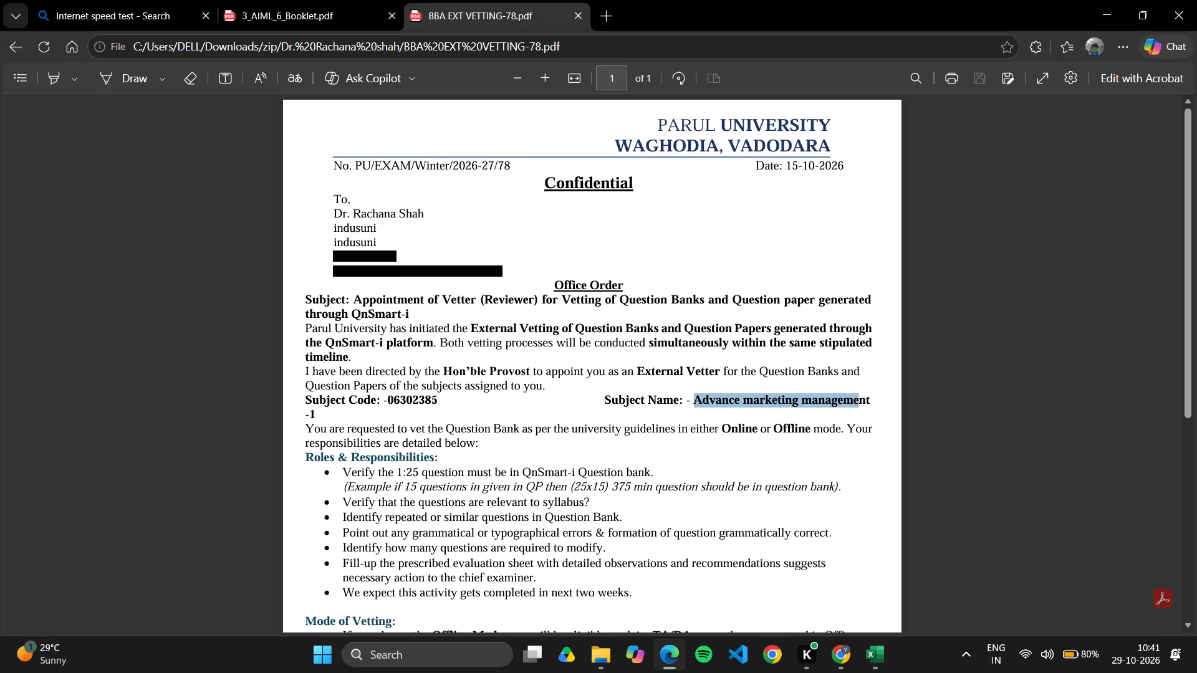
Copy the subject name Advance marketing management from the BBA EXT VETTING-78 letter into cell E24 in Excel and append -1 to it.
left_click_drag(868, 401, 872, 401)
key("ctrl+c")
left_click(507, 554)
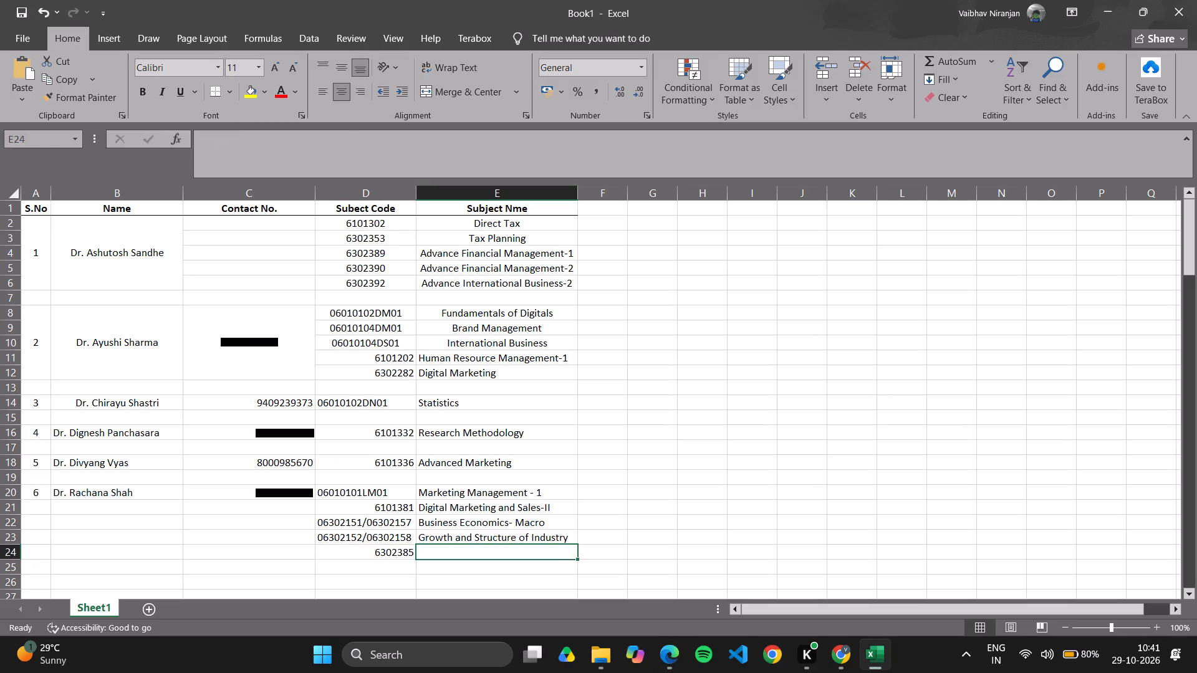
key("ctrl+v")
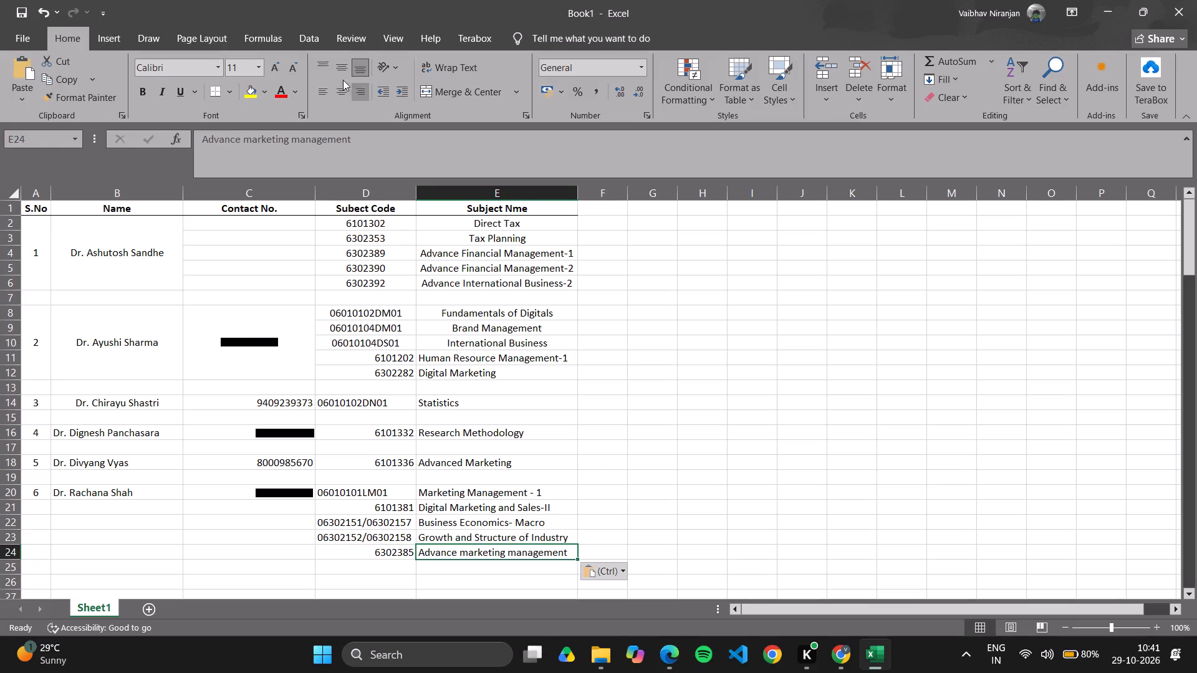
left_click(372, 146)
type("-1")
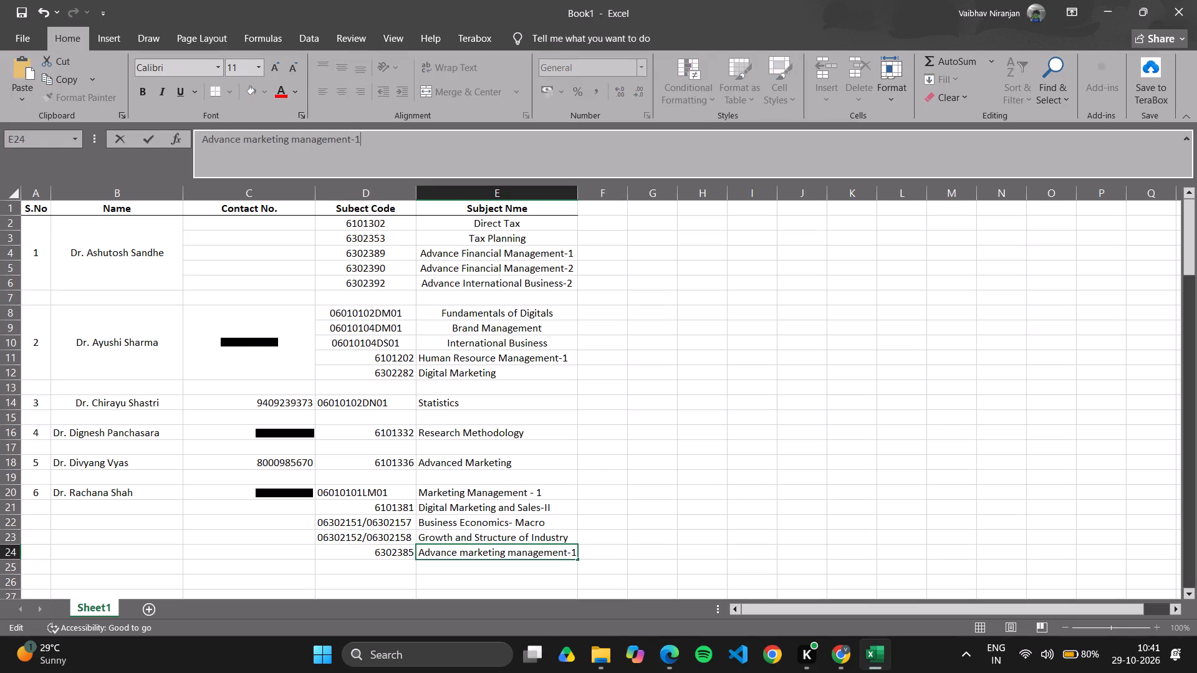
left_click(655, 461)
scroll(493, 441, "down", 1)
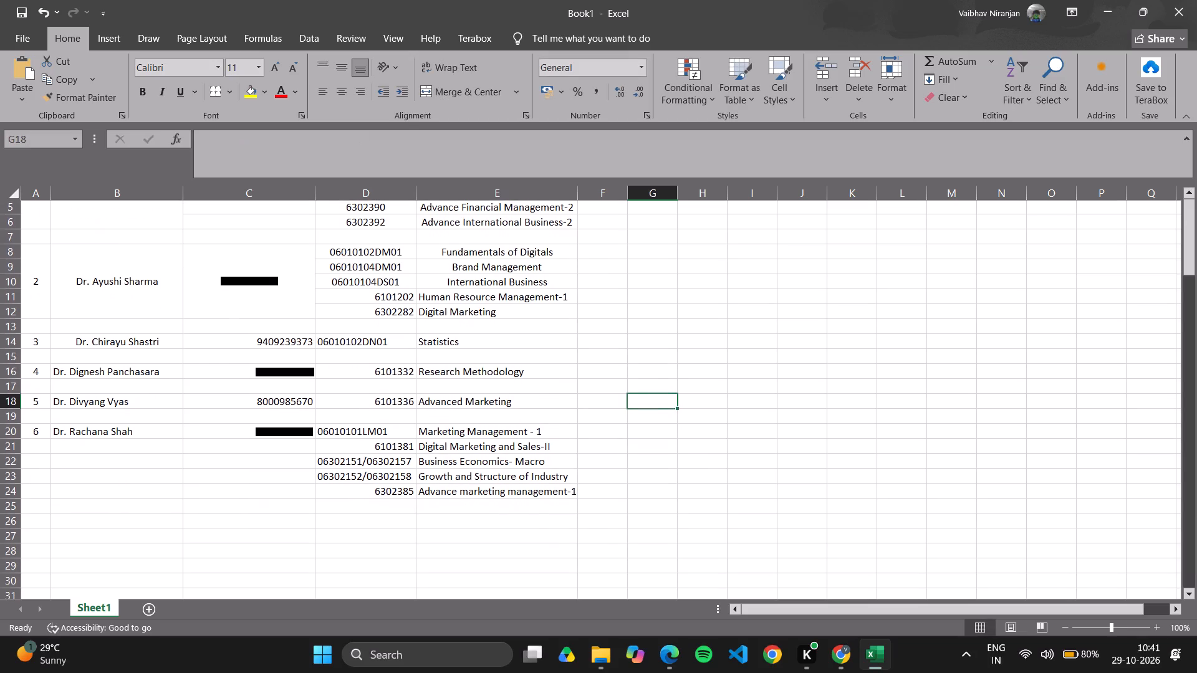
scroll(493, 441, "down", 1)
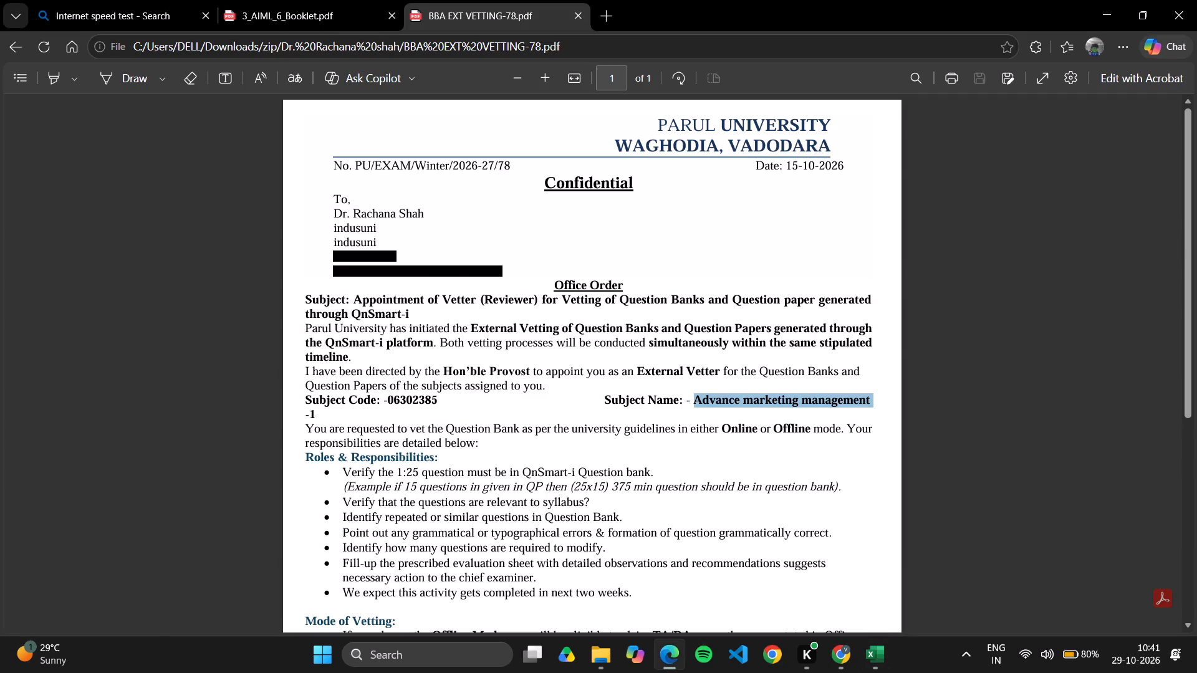
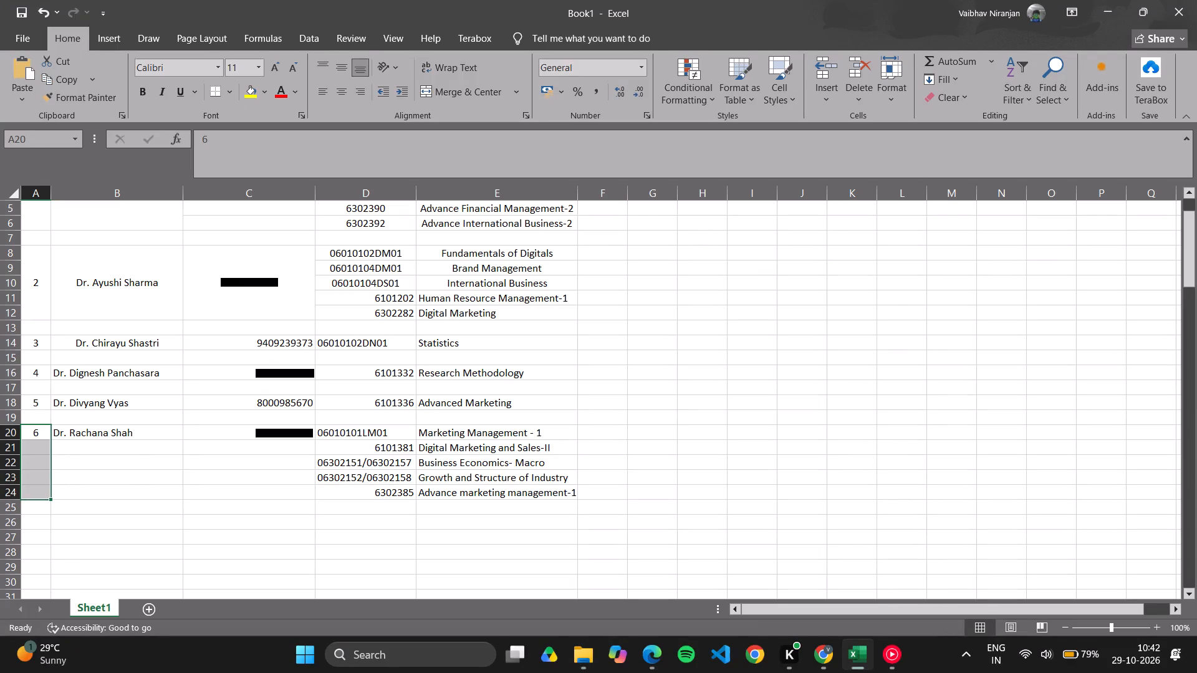
Merge and center the sixth vetter's serial number, name and contact number cells across rows 20 to 24, one column at a time.
left_click(458, 95)
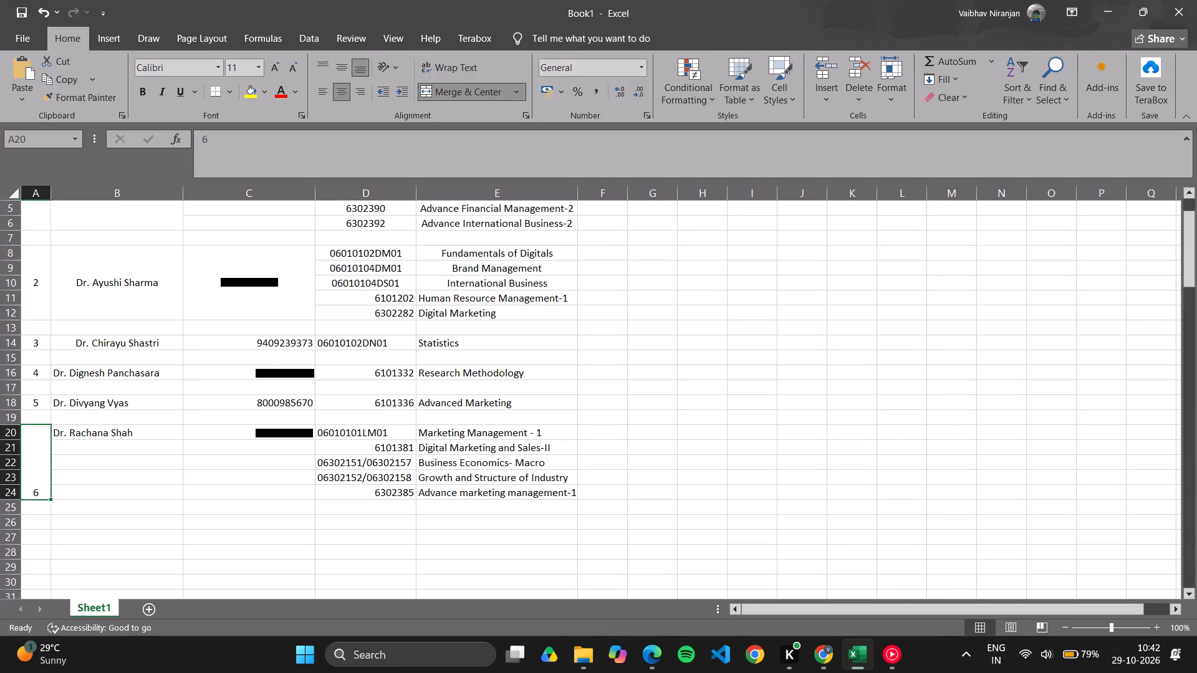
left_click_drag(161, 430, 150, 487)
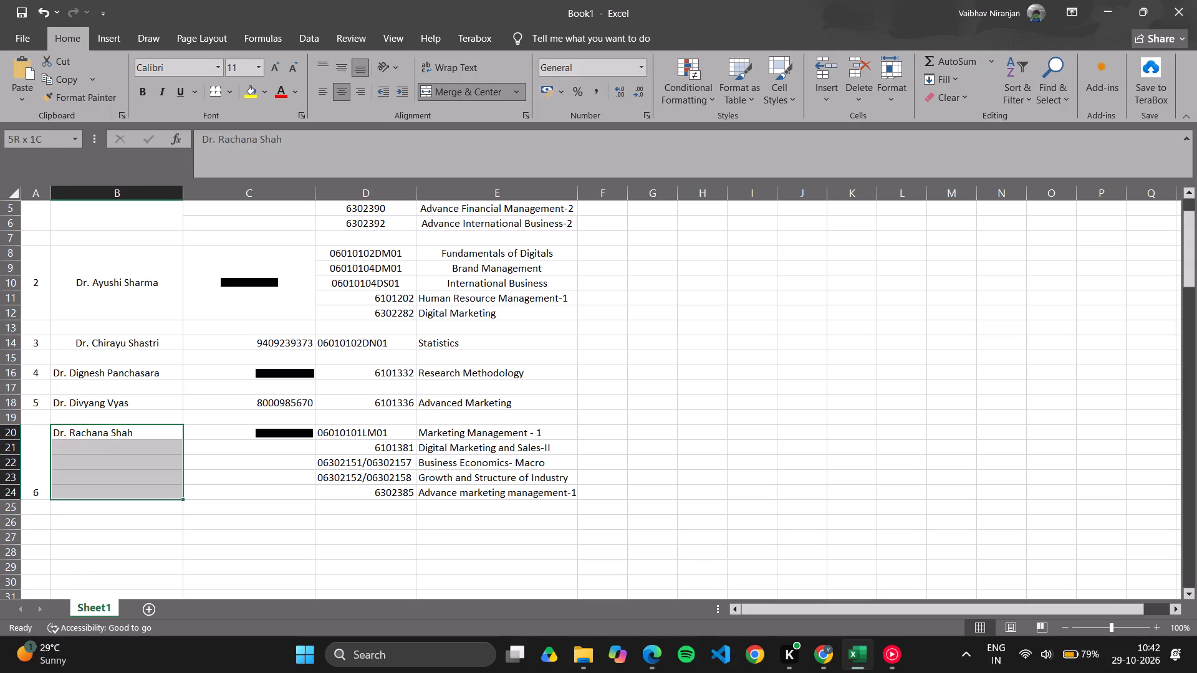
left_click_drag(150, 487, 150, 488)
left_click(471, 96)
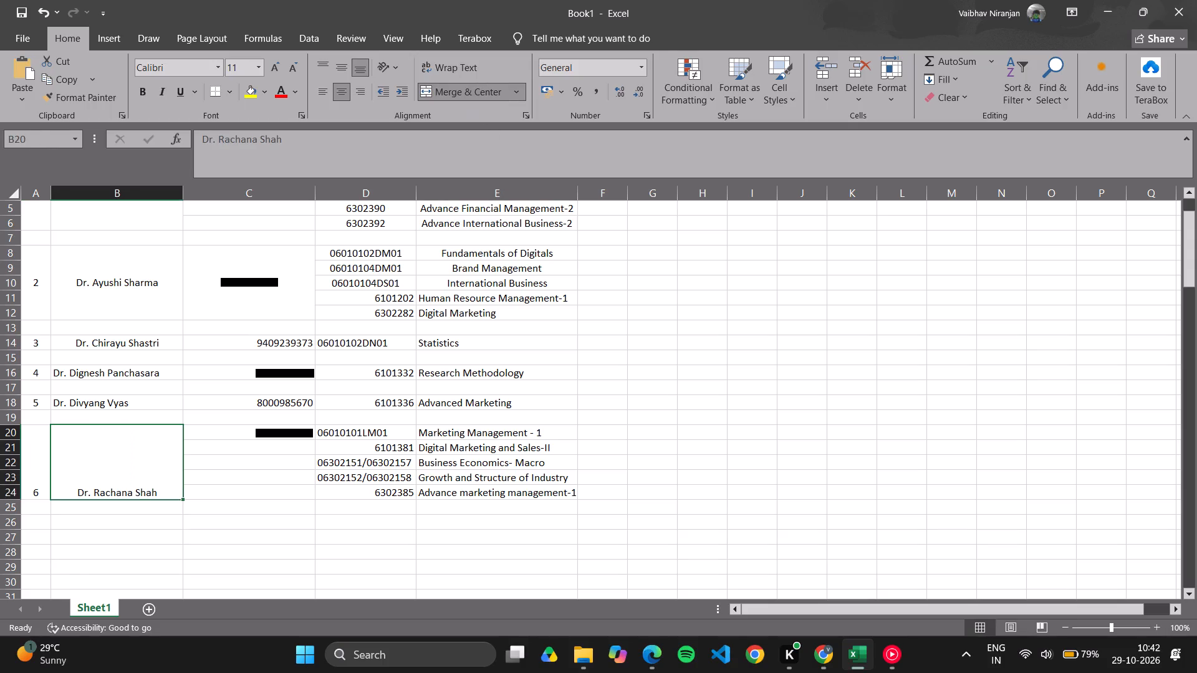
left_click_drag(244, 434, 244, 492)
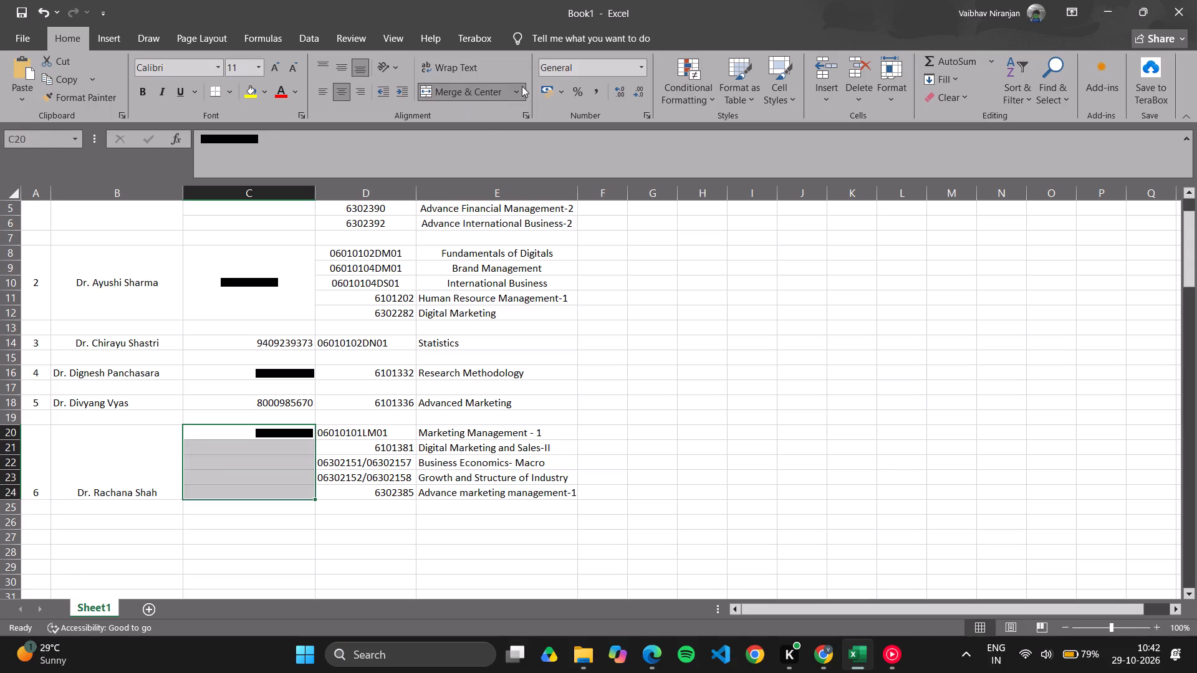
left_click(481, 88)
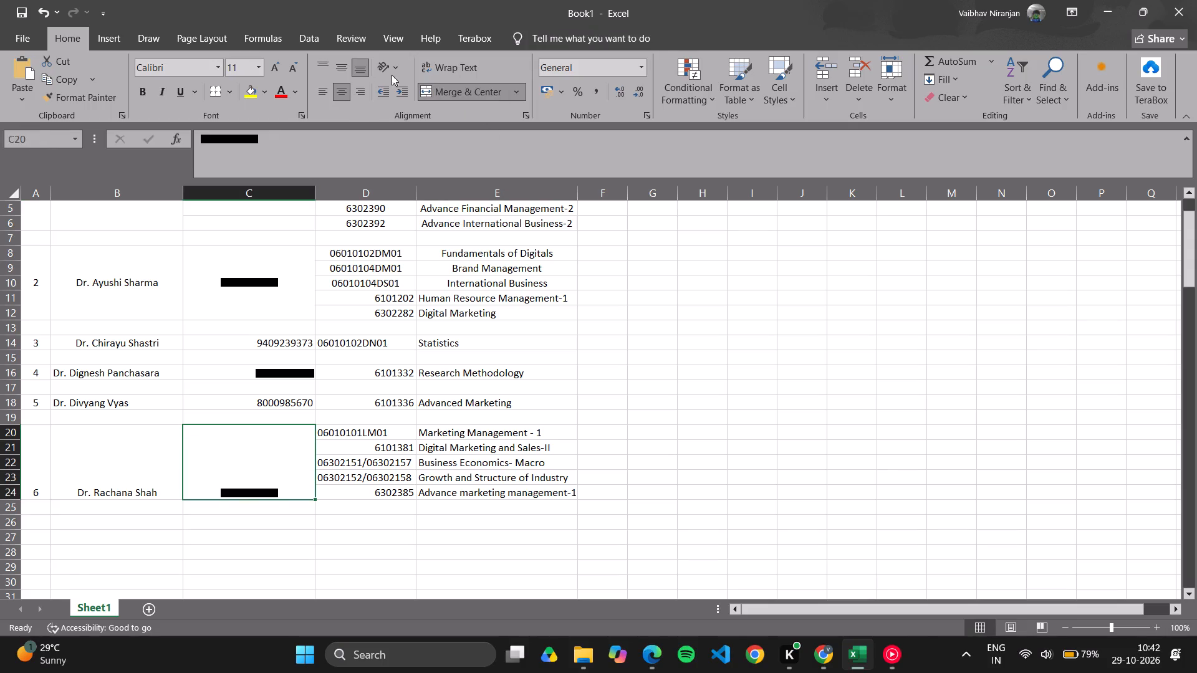
Middle-align the merged serial number, name and contact number cells in A20:C24 vertically.
left_click_drag(39, 464, 195, 424)
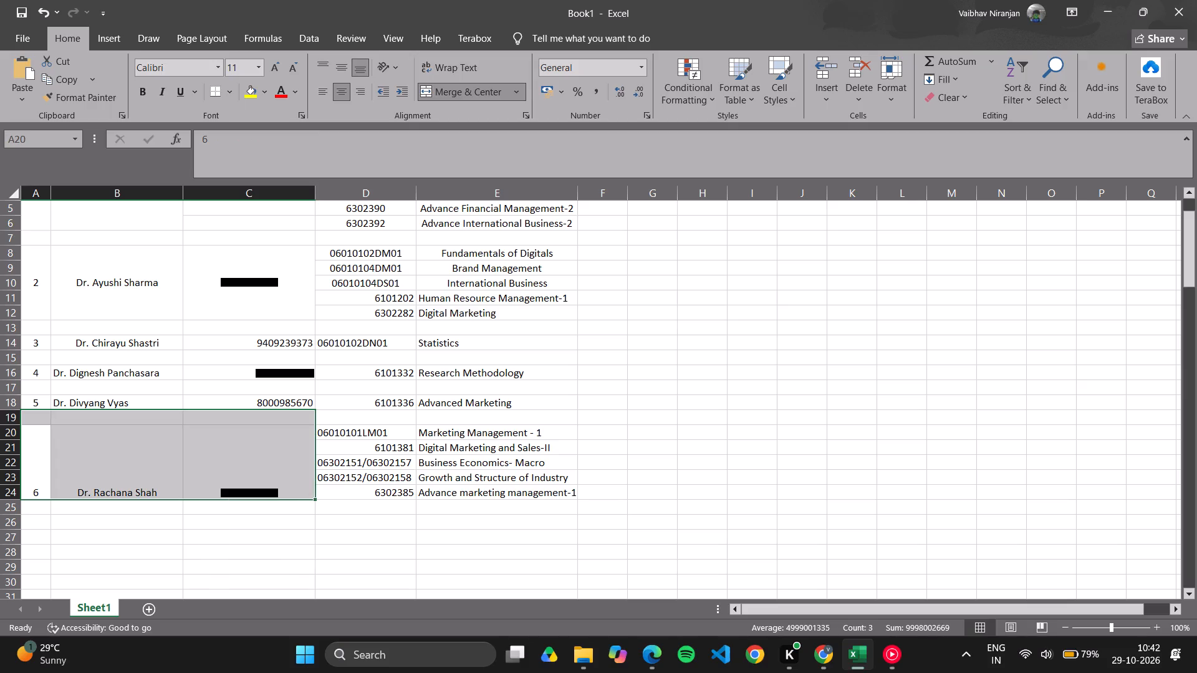
left_click_drag(40, 467, 204, 470)
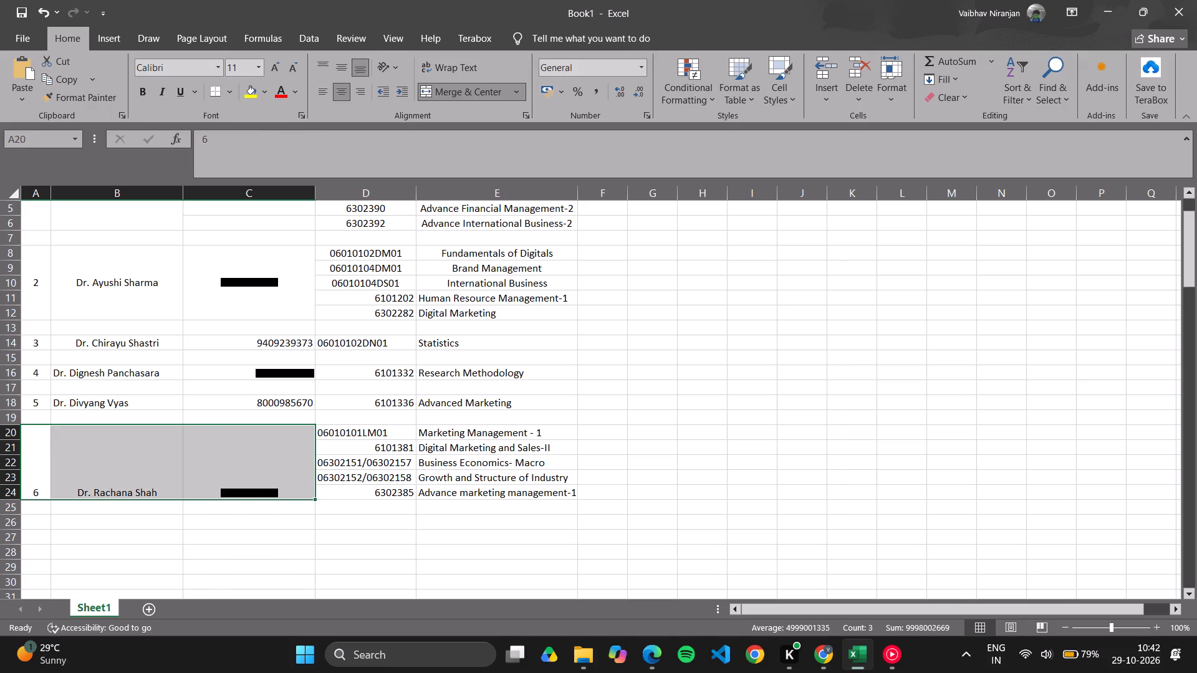
left_click(342, 64)
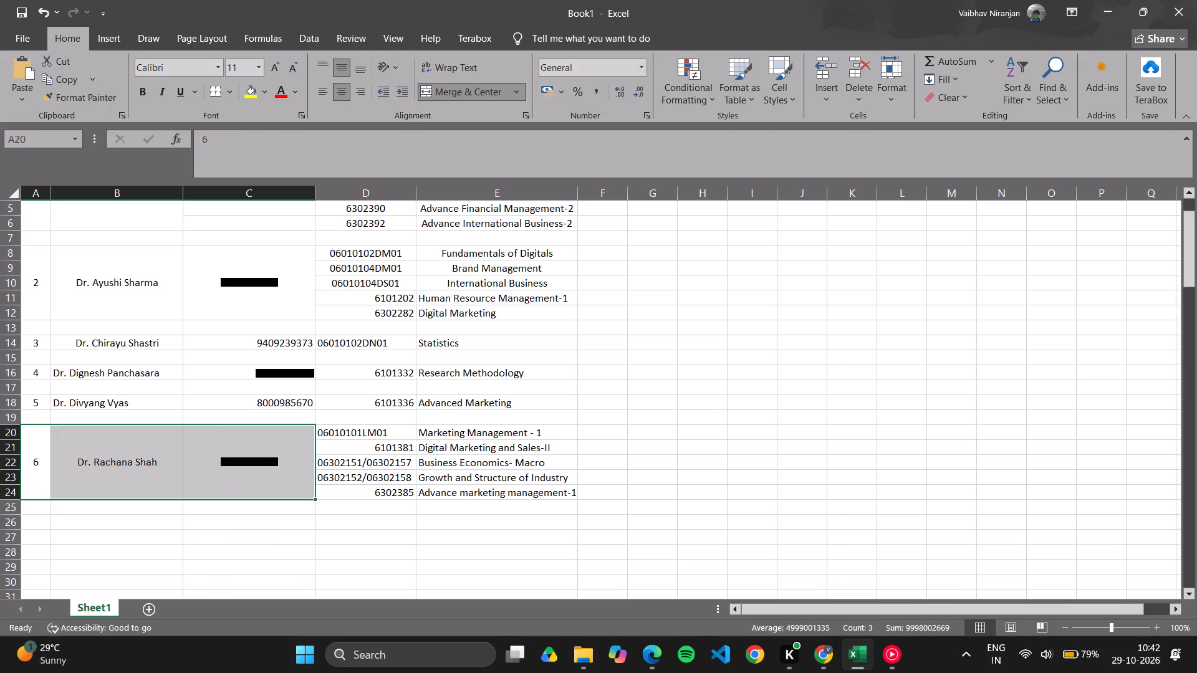
left_click(375, 515)
Enter serial number 7 in cell A26 for the next vetter.
left_click(32, 520)
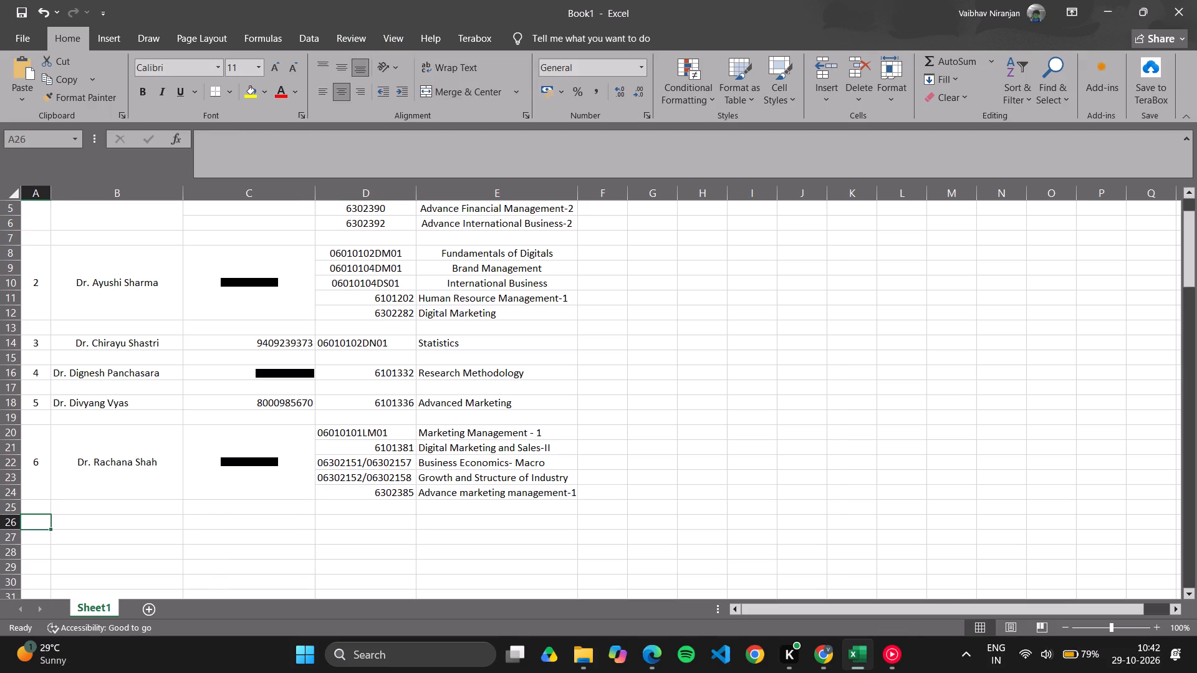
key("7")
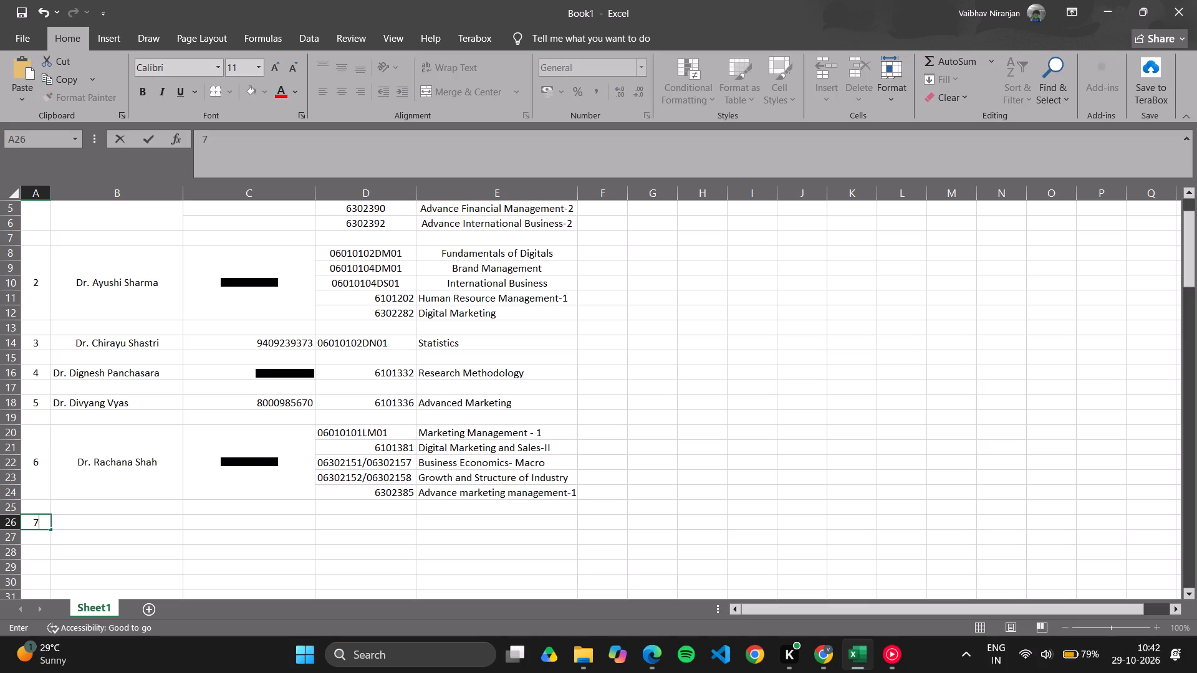
left_click(83, 529)
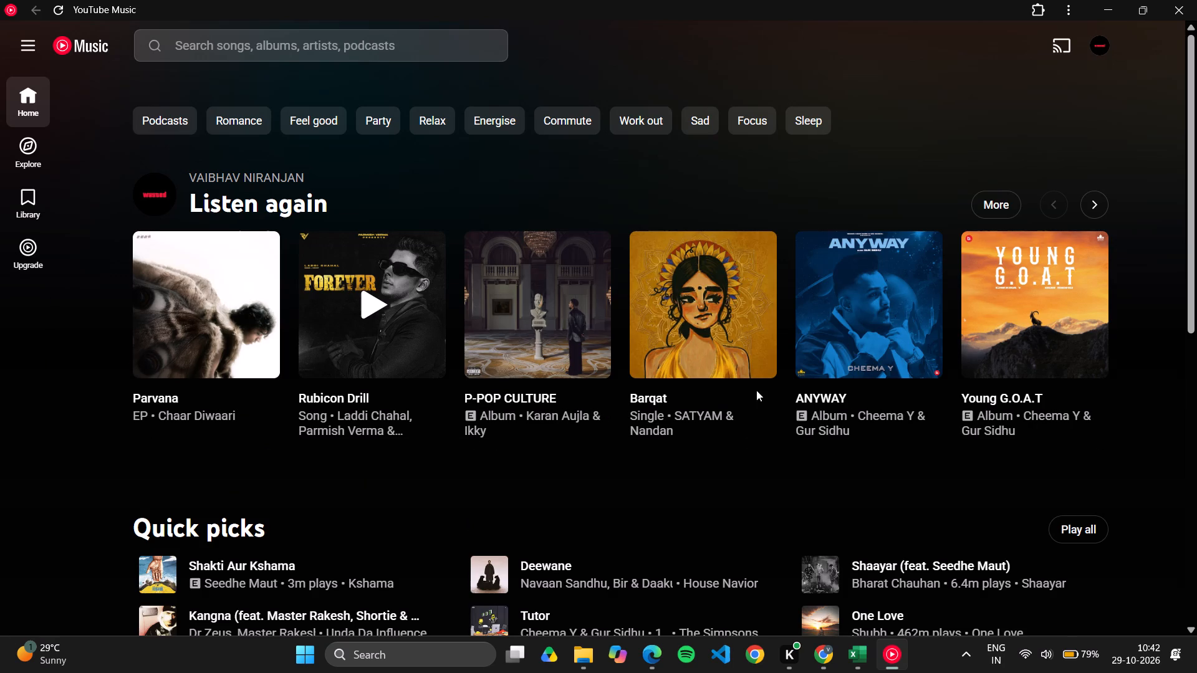
Switch to YouTube Music and play Shaayar (feat. Seedhe Maut) from the Quick picks.
scroll(724, 456, "down", 1)
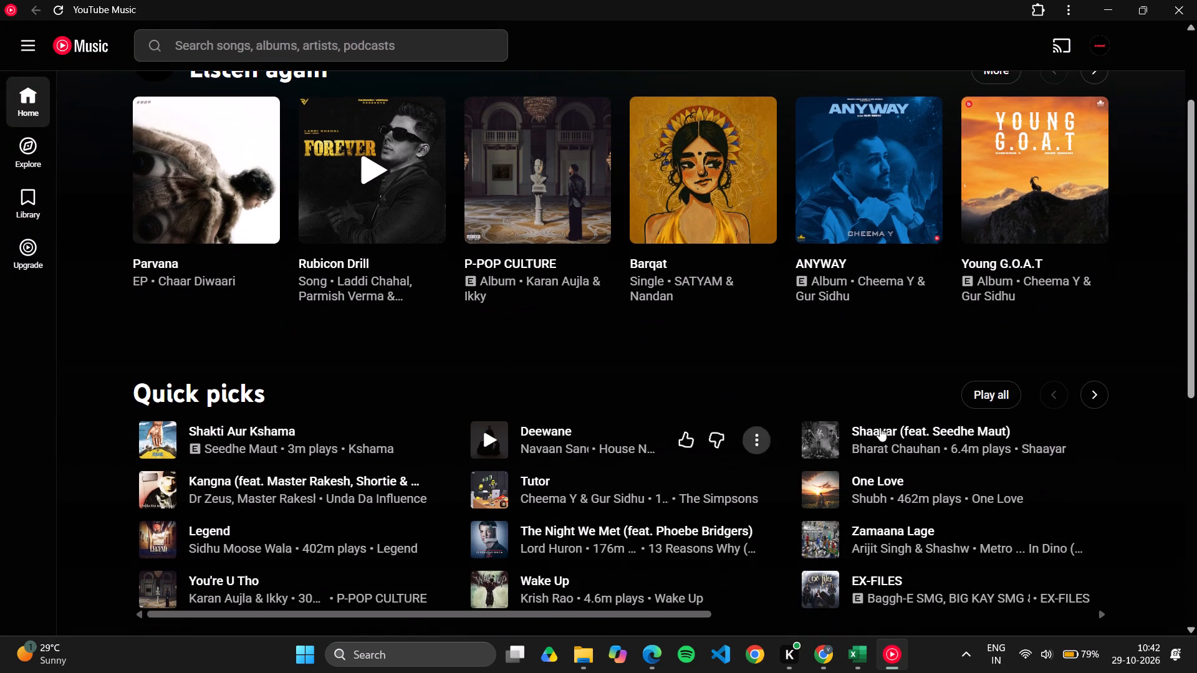
left_click(820, 440)
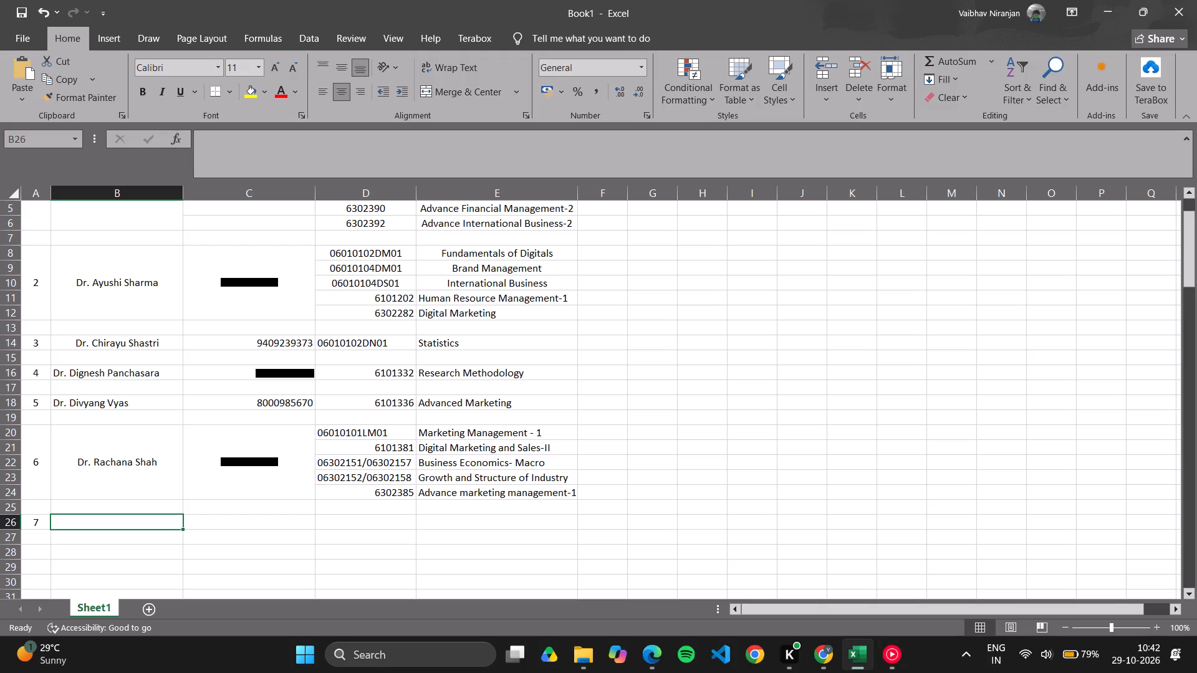
Open the BBA EXT VETTING-4 letter from the seventh vetter's folder and copy the vetter's name into cell B26 in Excel.
left_click(584, 661)
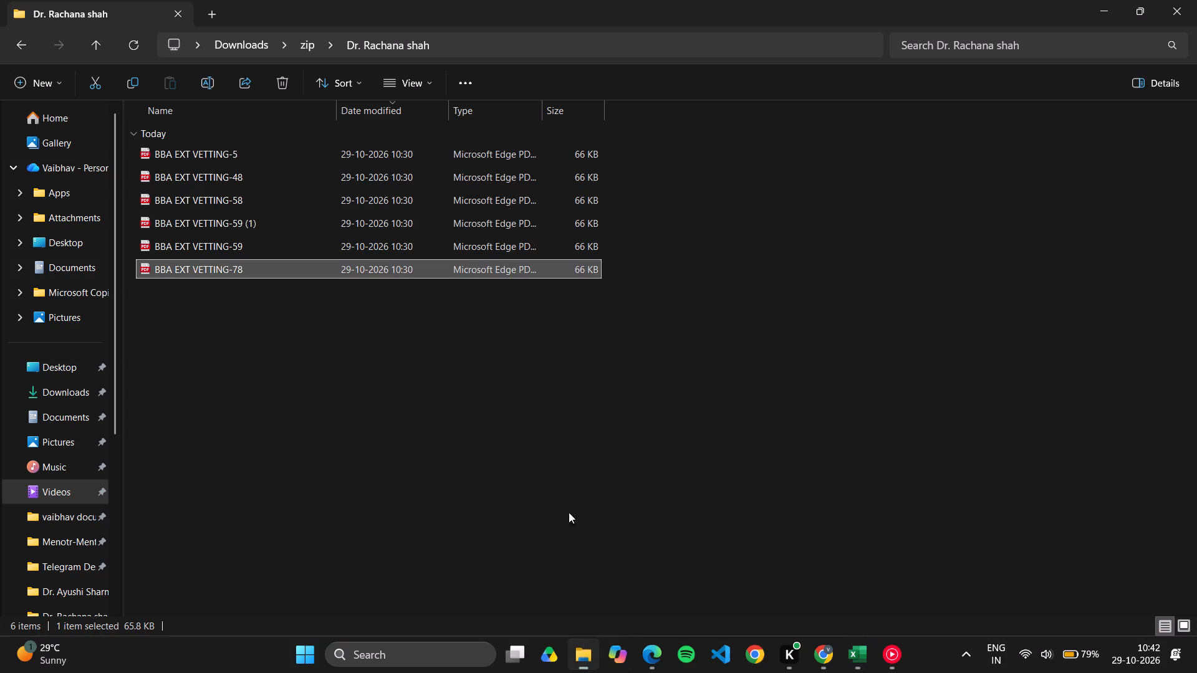
left_click(22, 44)
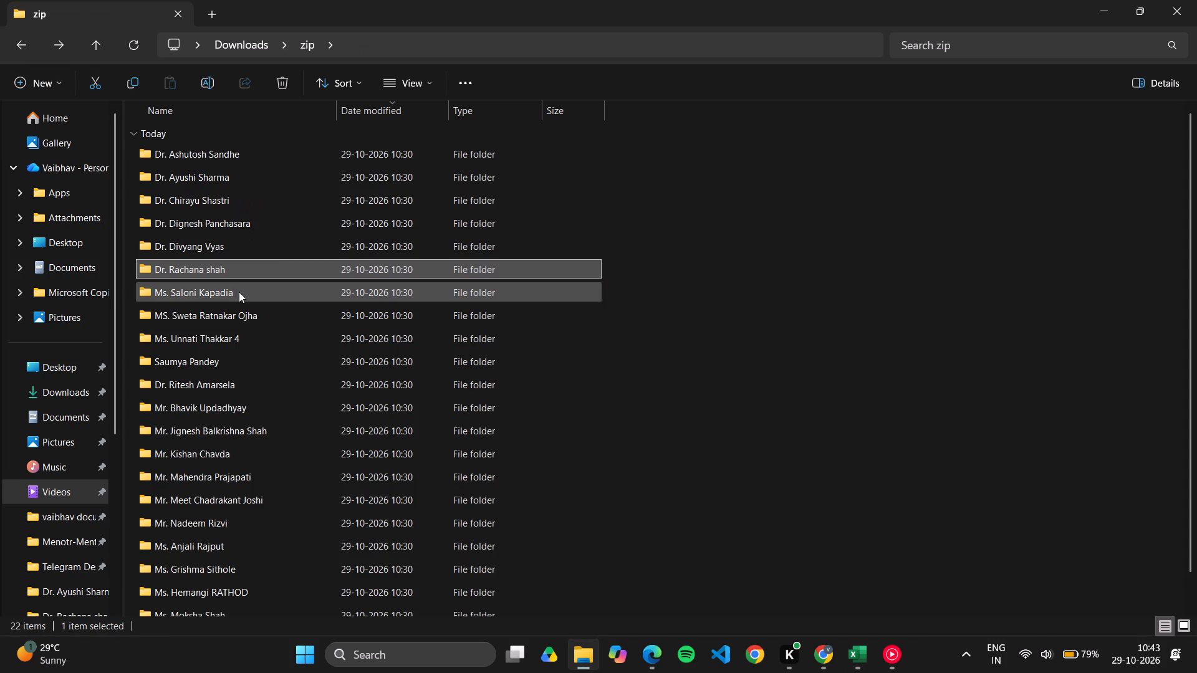
double_click(239, 292)
double_click(250, 161)
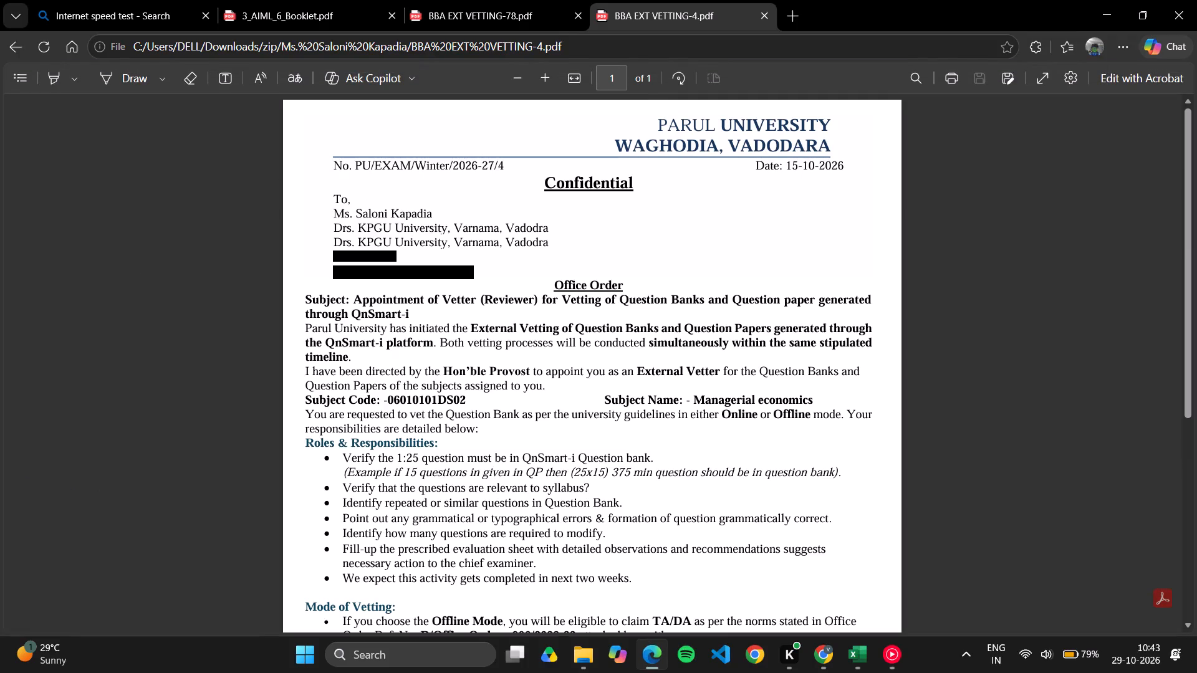
left_click_drag(335, 211, 438, 208)
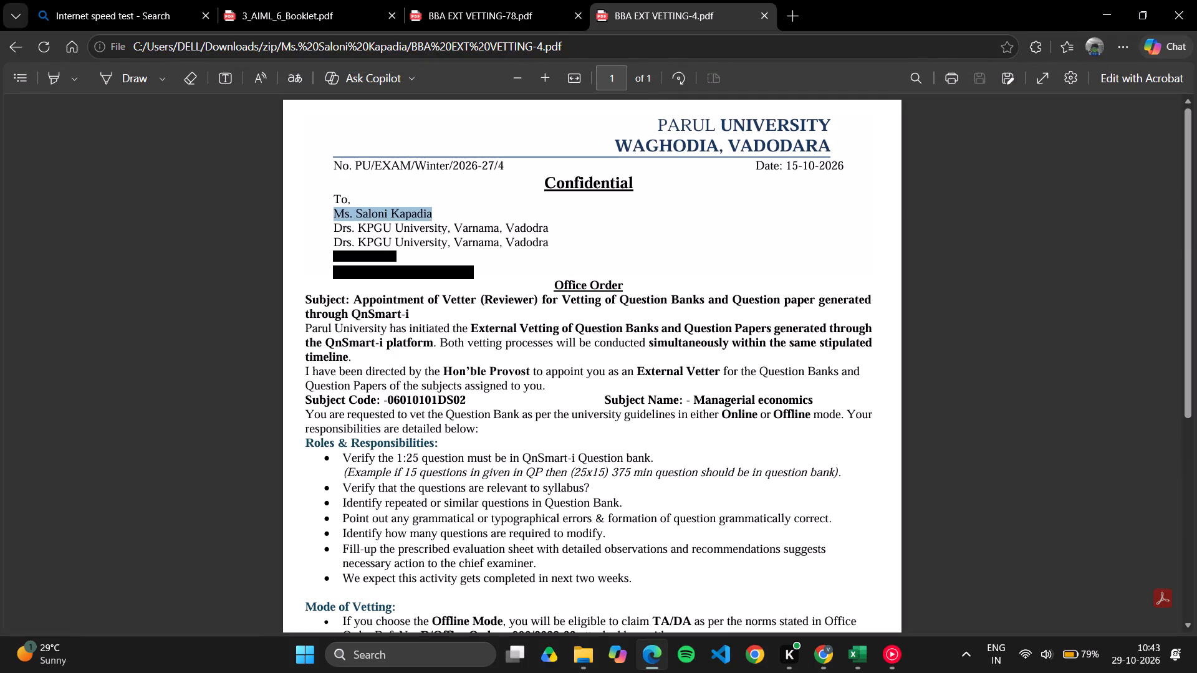
left_click_drag(438, 208, 429, 208)
key("ctrl+c")
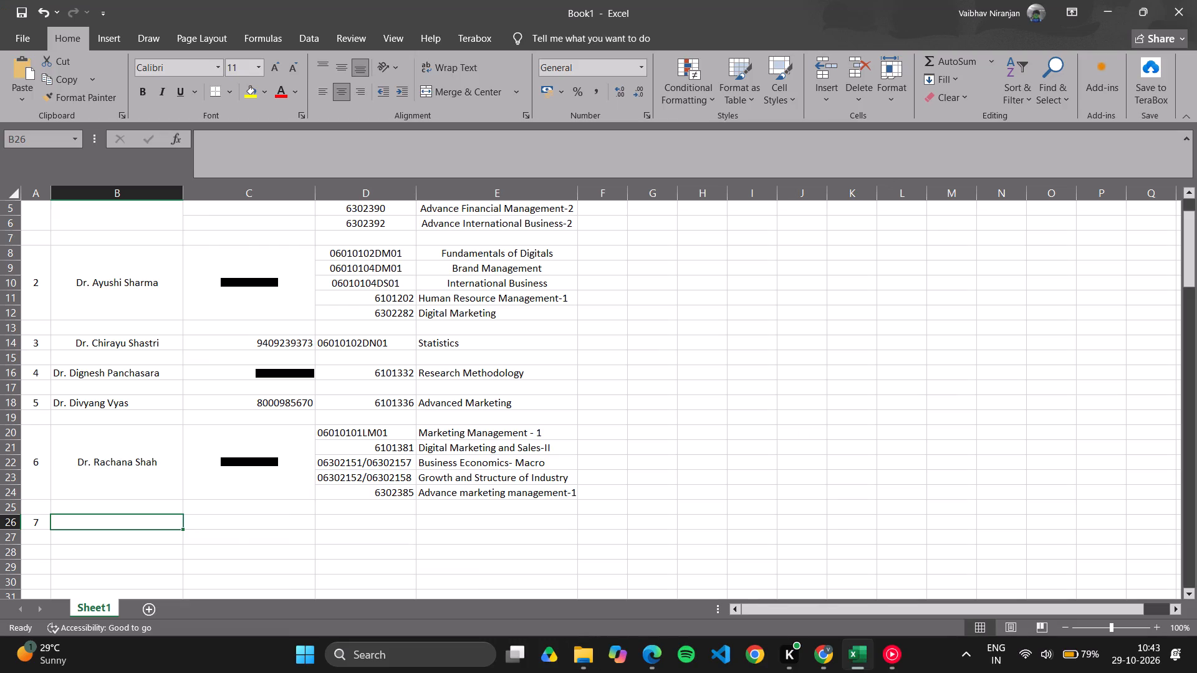
key("ctrl+v")
Copy the vetter's contact number from the BBA EXT VETTING-4 letter into cell C26 in Excel.
left_click(249, 520)
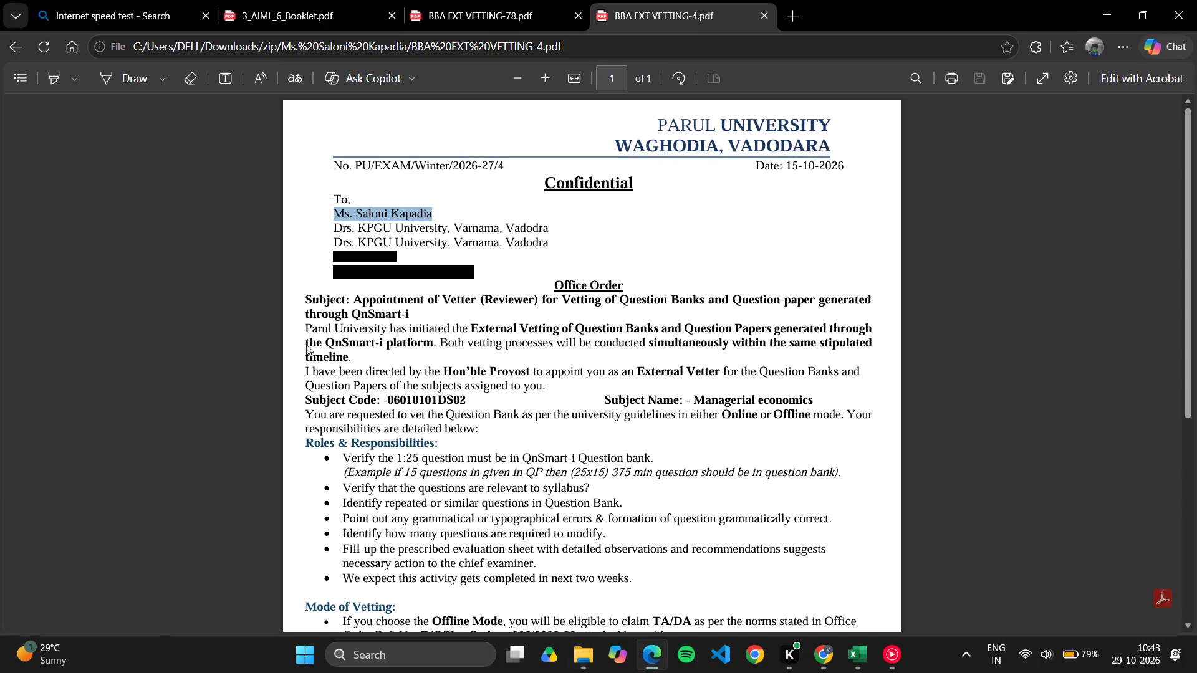
double_click(361, 255)
key("ctrl+c")
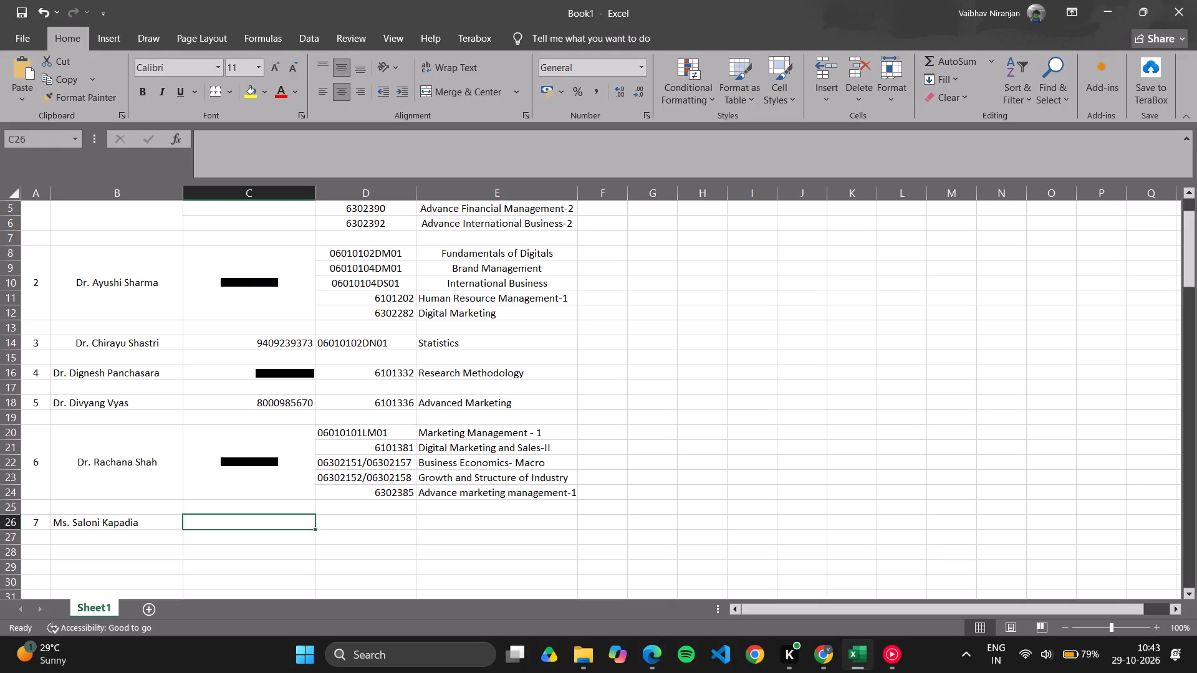
key("ctrl+v")
Copy the subject code 06010101DS02 from the BBA EXT VETTING-4 letter into cell D26 in Excel.
left_click(374, 526)
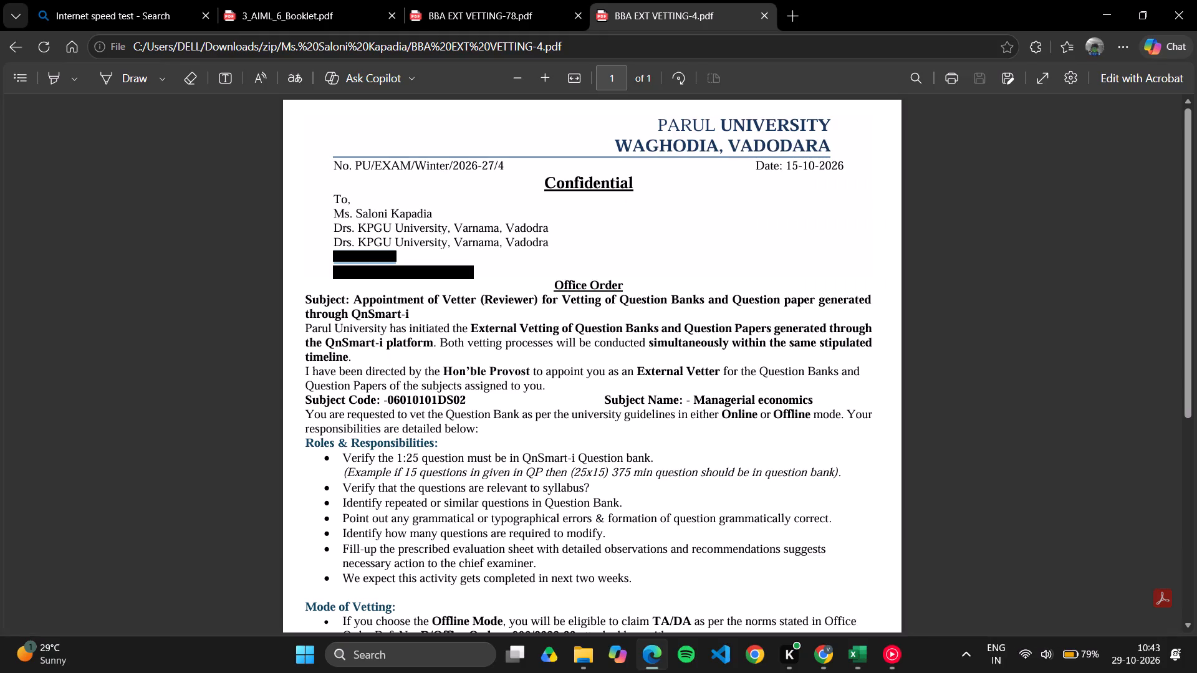
double_click(421, 400)
key("ctrl+c")
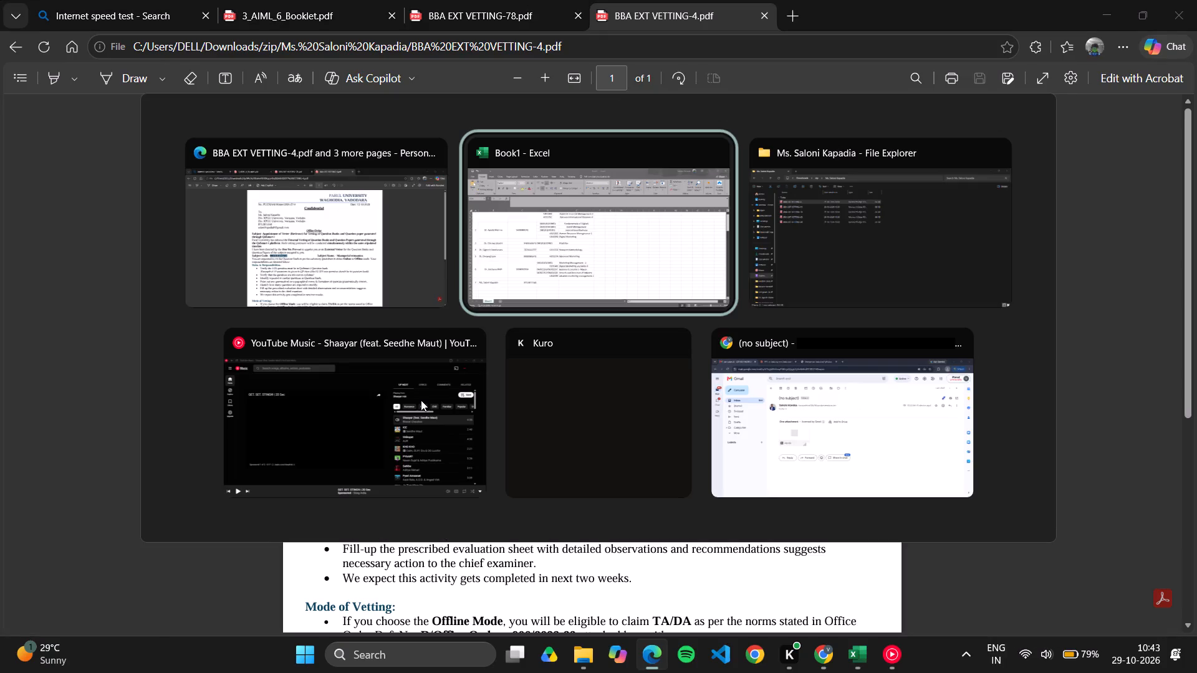
key("ctrl+v")
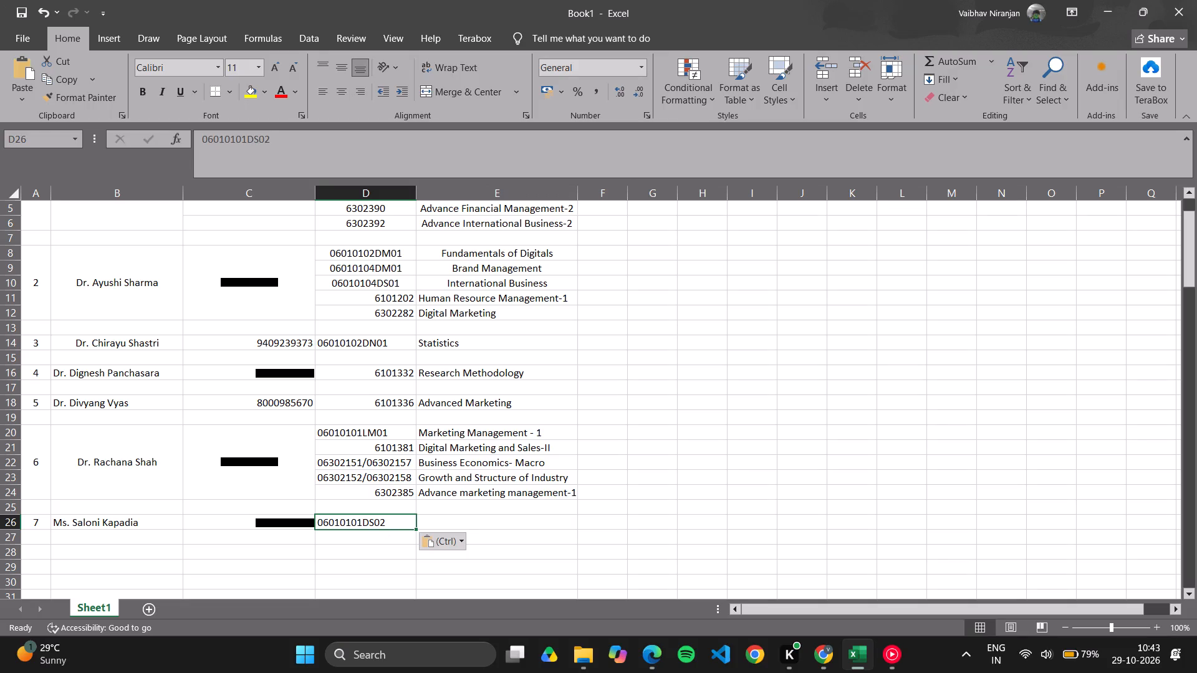
Copy the subject name Managerial economics from the BBA EXT VETTING-4 letter into cell E26 in Excel.
left_click(463, 519)
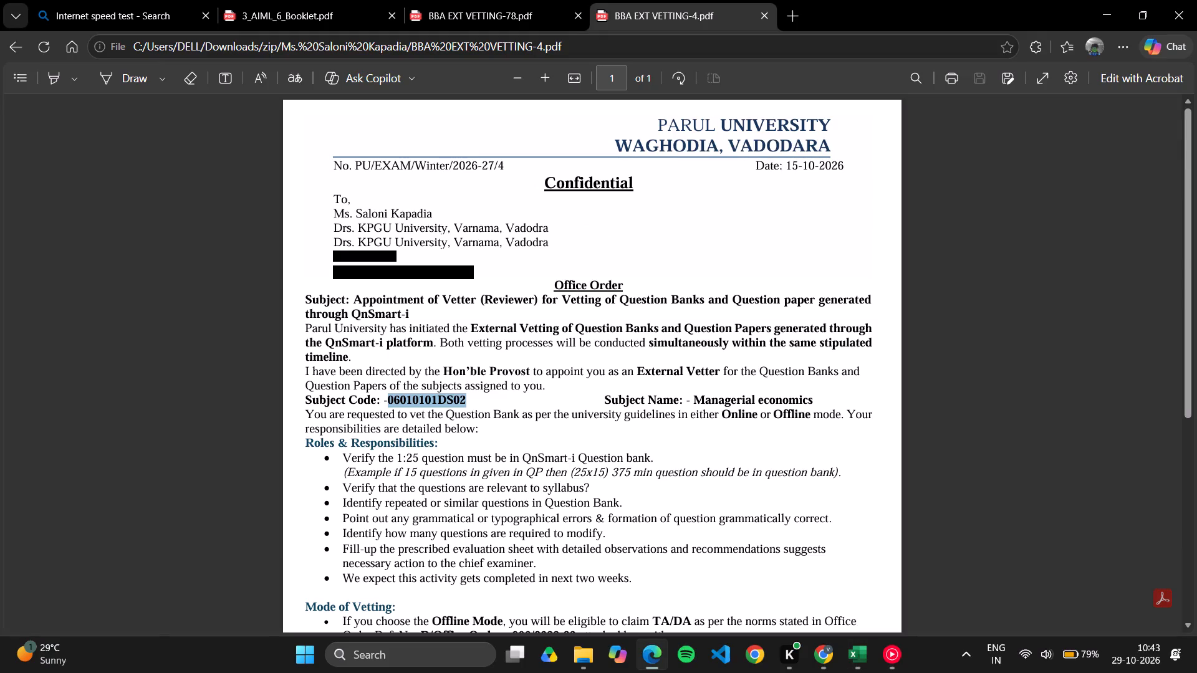
left_click_drag(697, 399, 810, 395)
key("ctrl+c")
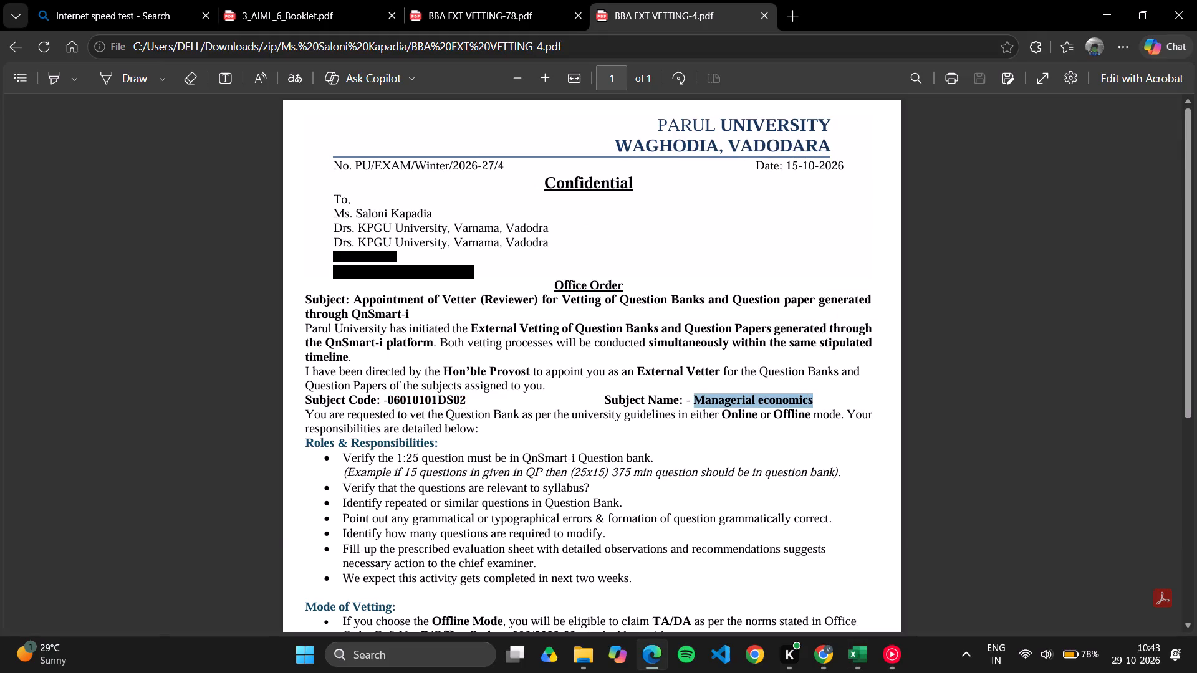
key("ctrl+v")
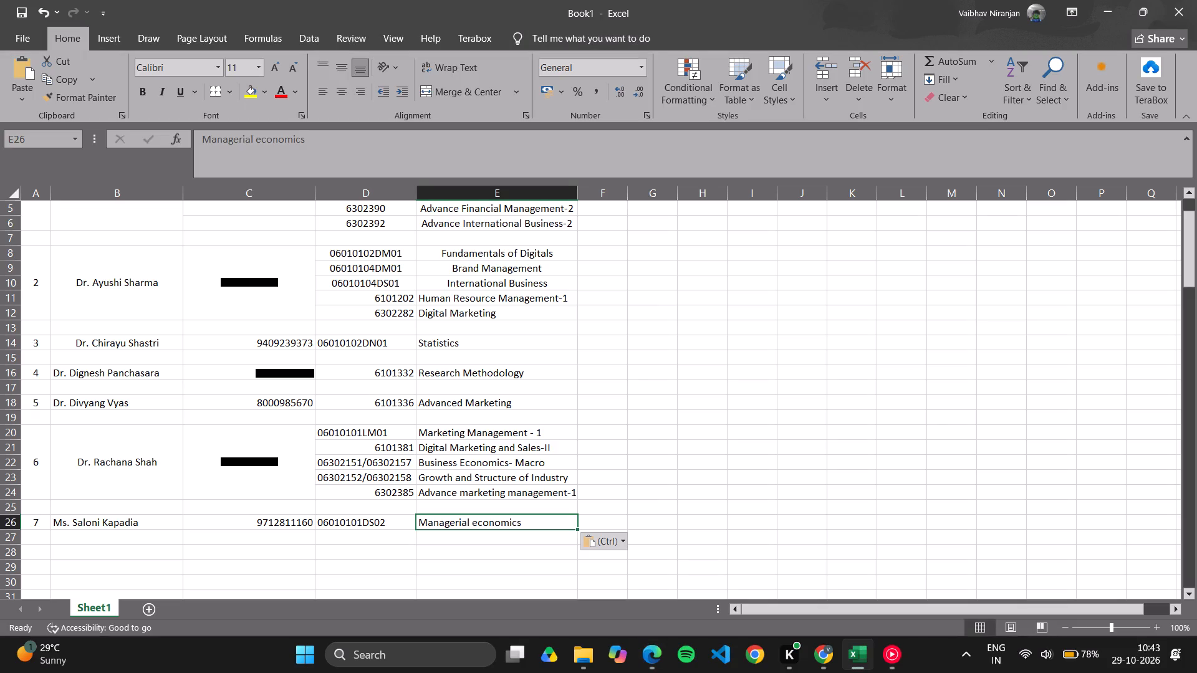
Select cell D27 for the next subject code and close the BBA EXT VETTING-78 and BBA EXT VETTING-4 letters in Edge.
scroll(267, 569, "down", 1)
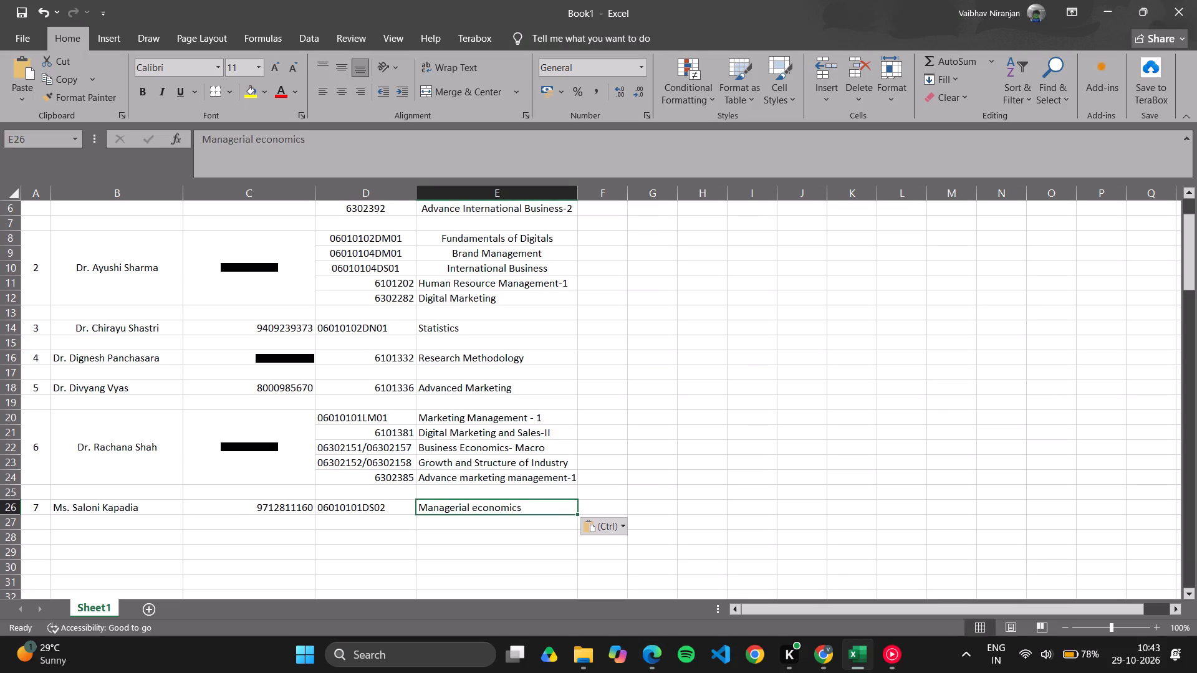
left_click(355, 518)
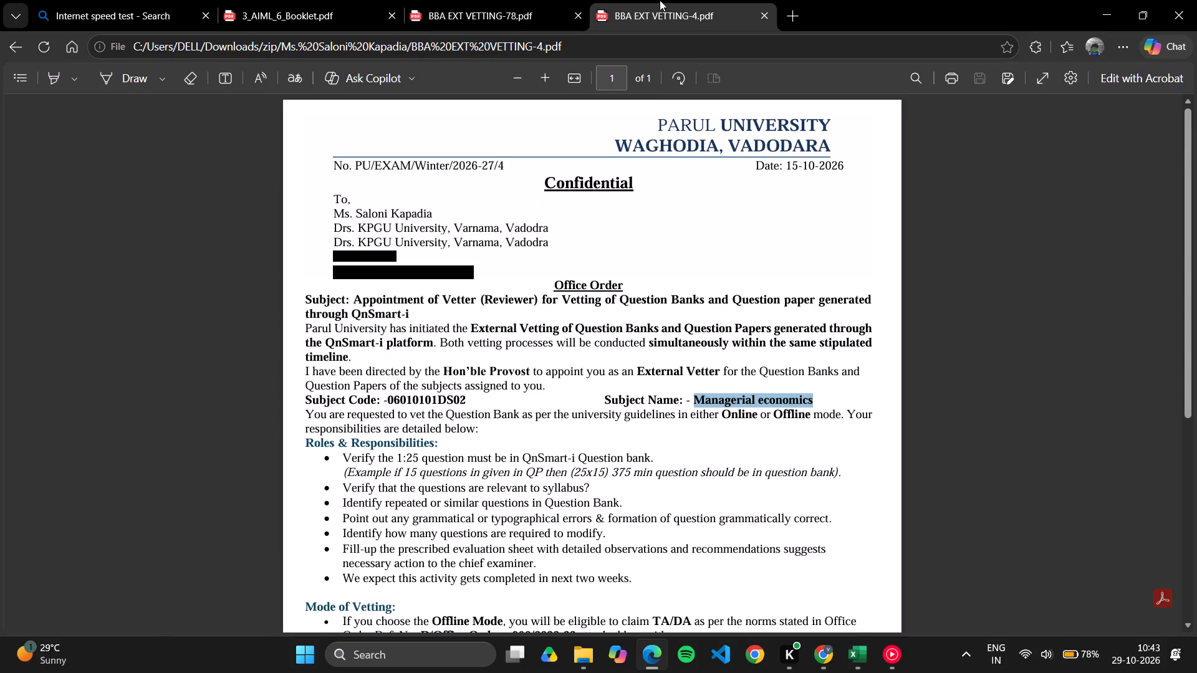
left_click(524, 16)
left_click(580, 15)
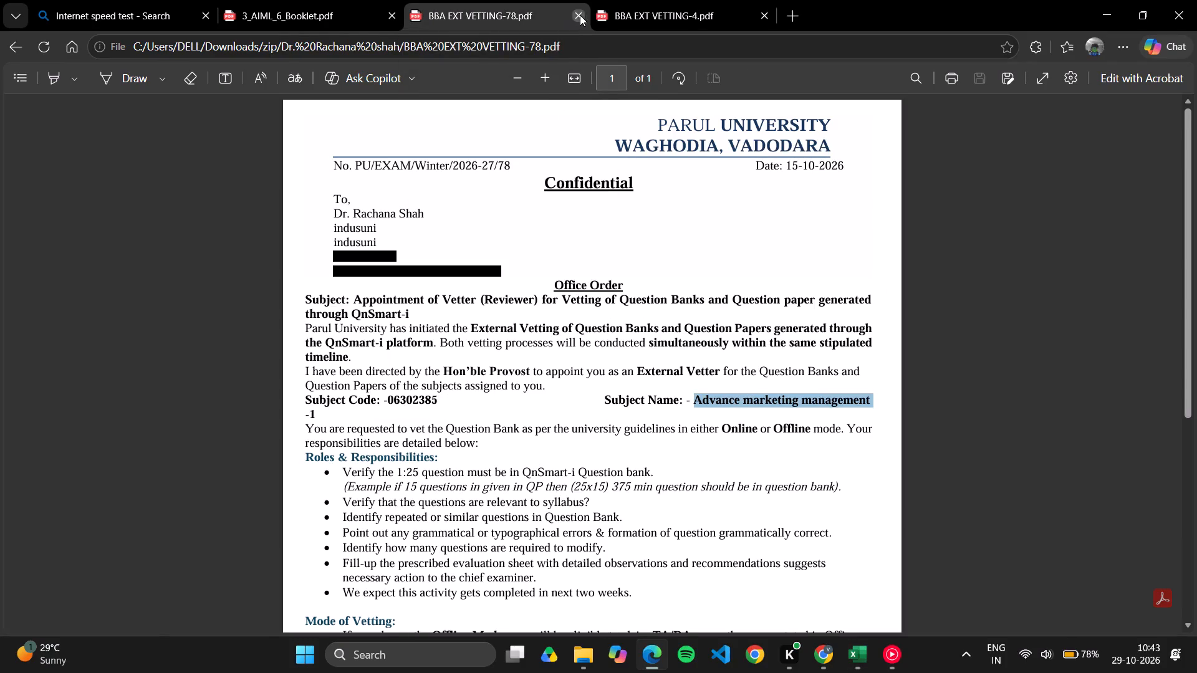
left_click(575, 12)
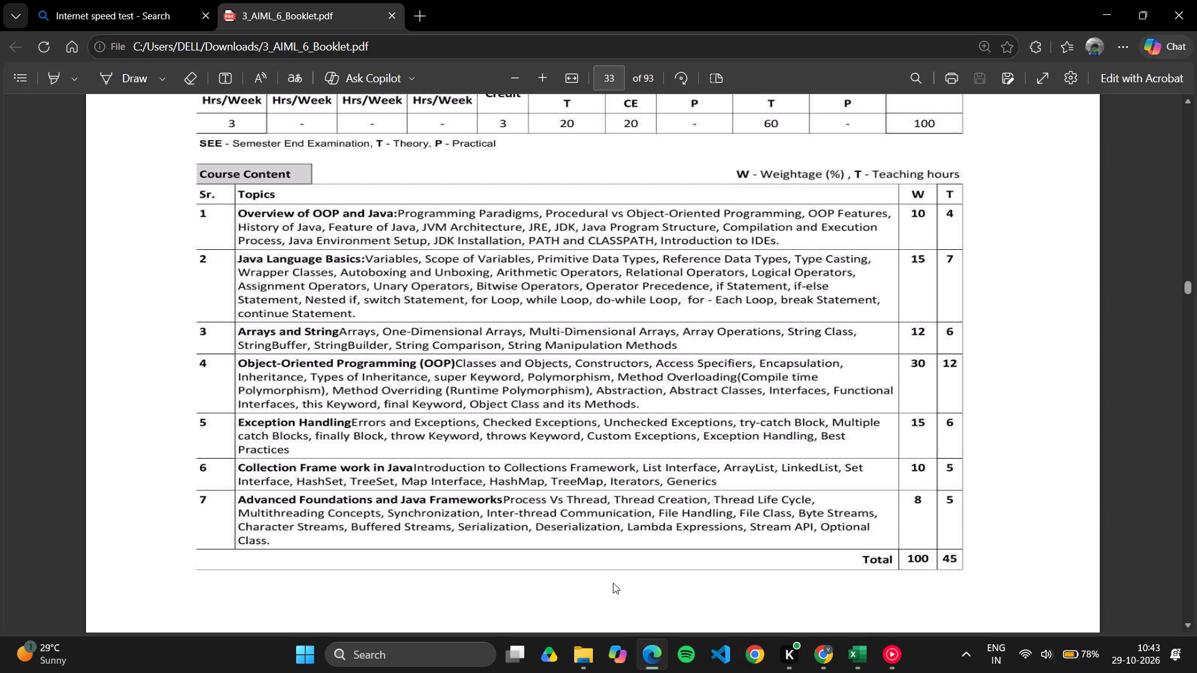
Open the BBA EXT VETTING-11 letter from the vetter's folder and copy its subject code 06010102LM01 into cell D27 in Excel.
left_click(585, 672)
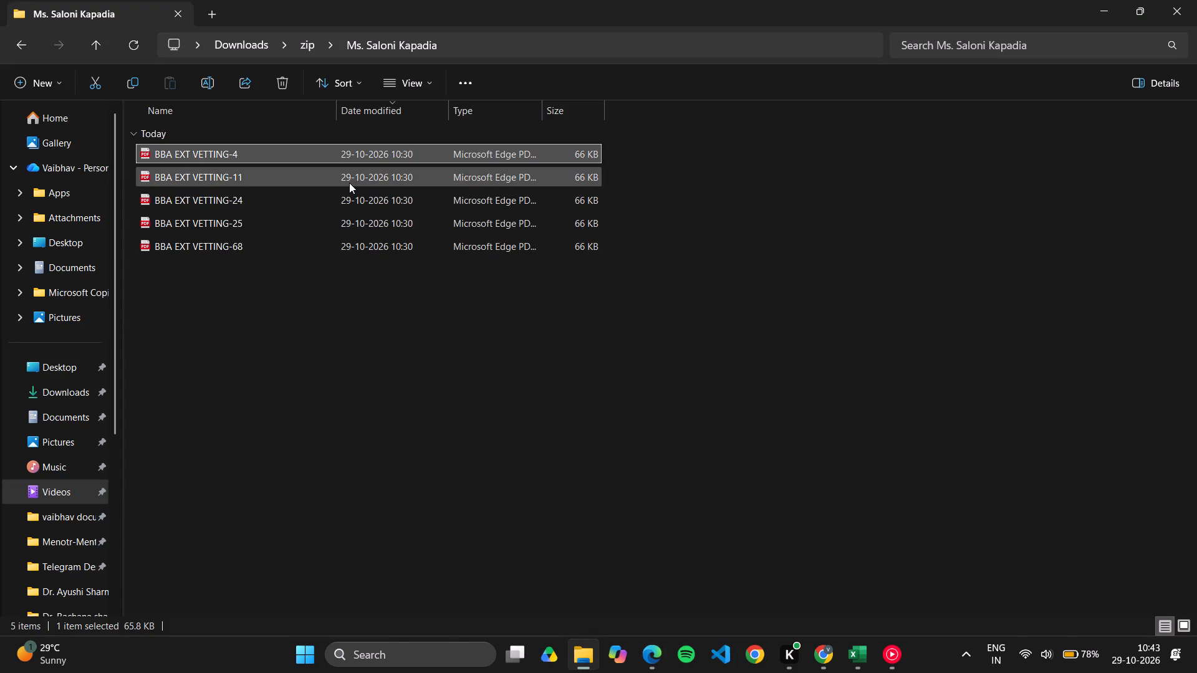
double_click(349, 183)
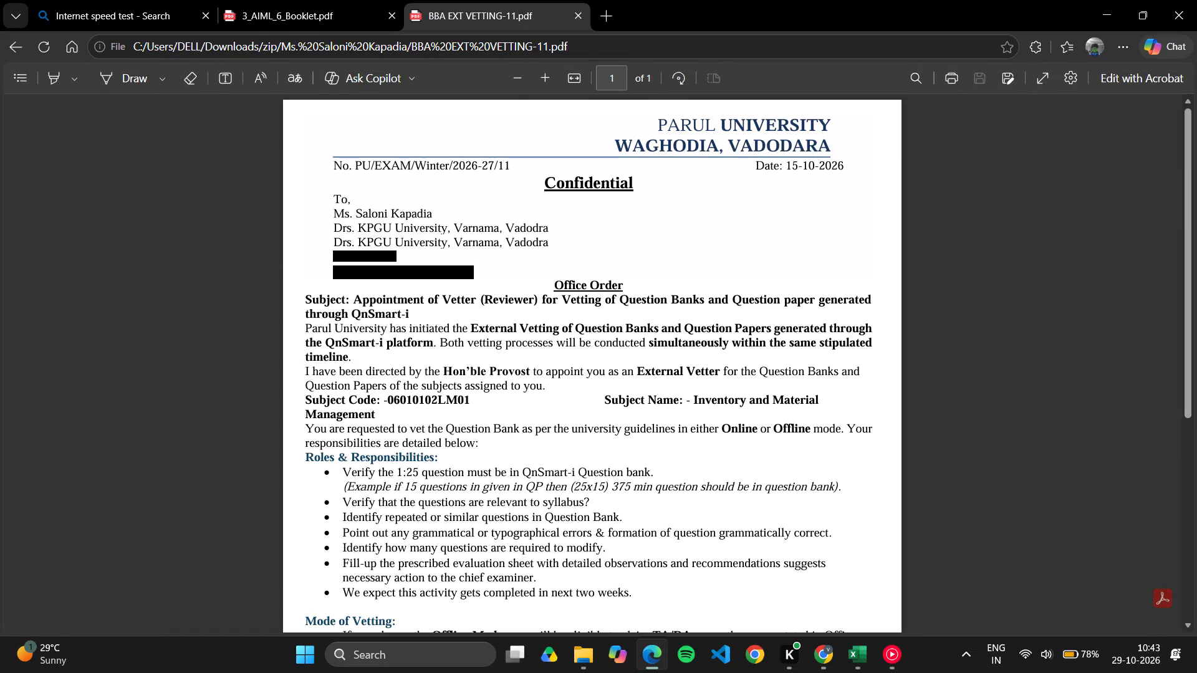
double_click(455, 400)
key("ctrl+c")
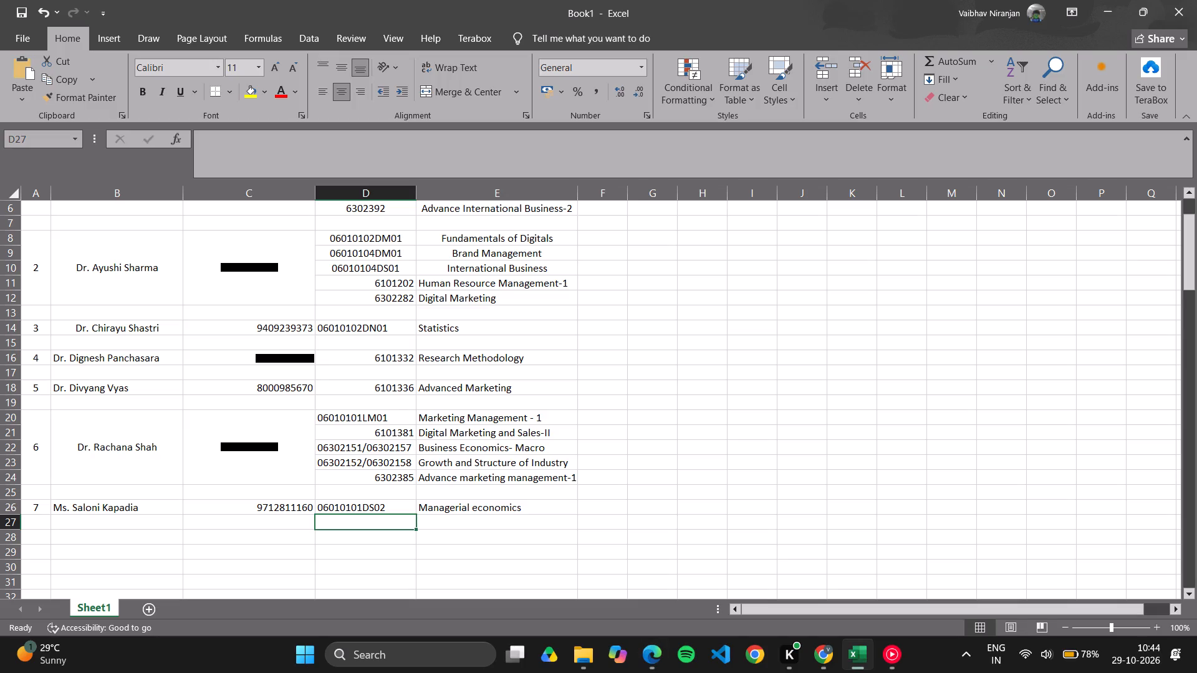
key("ctrl+v")
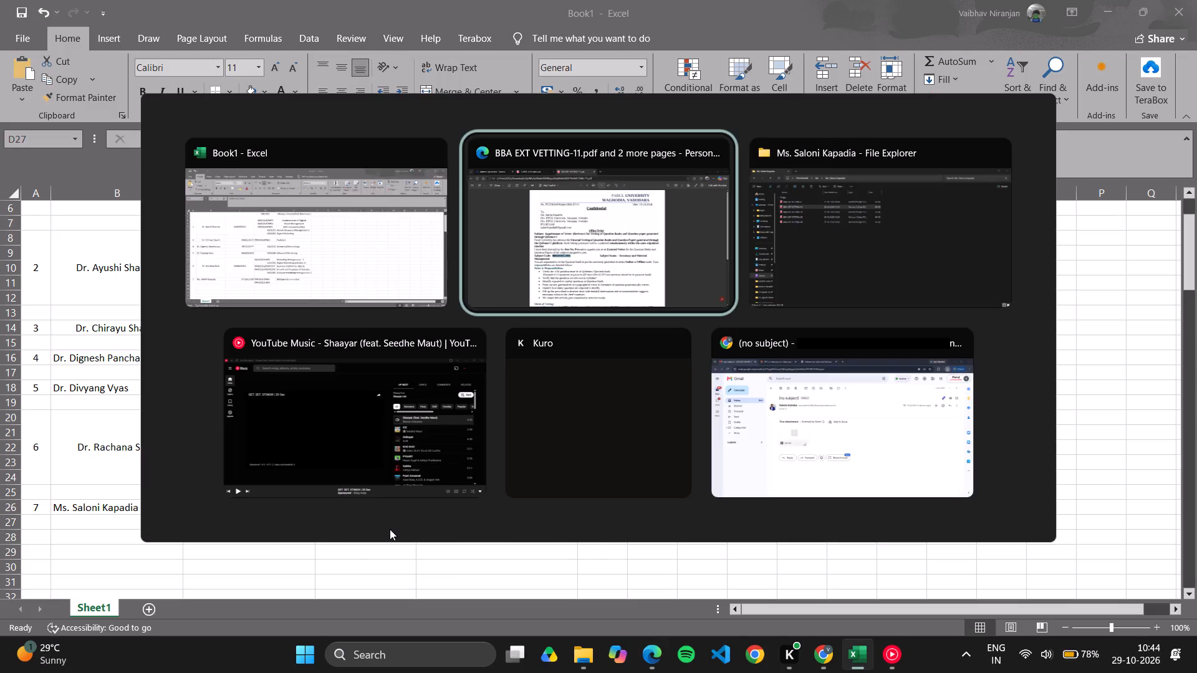
Copy the subject name text Inventory and Material from the BBA EXT VETTING-11 letter into cell E27 in Excel.
left_click_drag(693, 398, 820, 398)
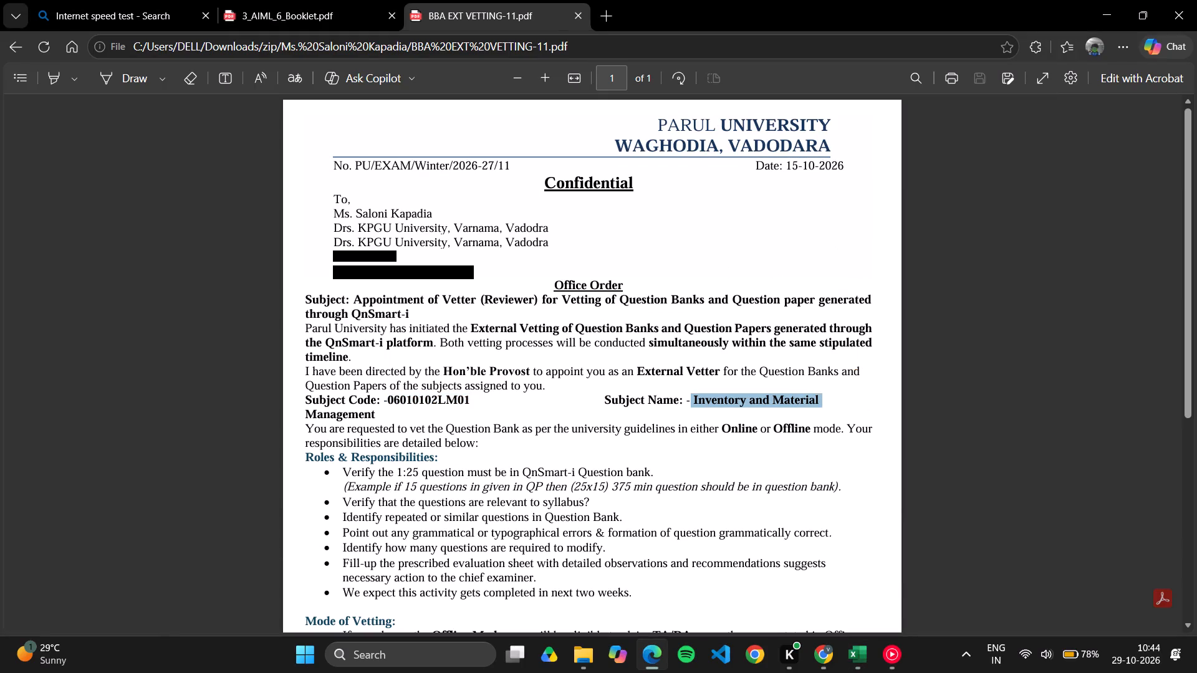
key("ctrl+c")
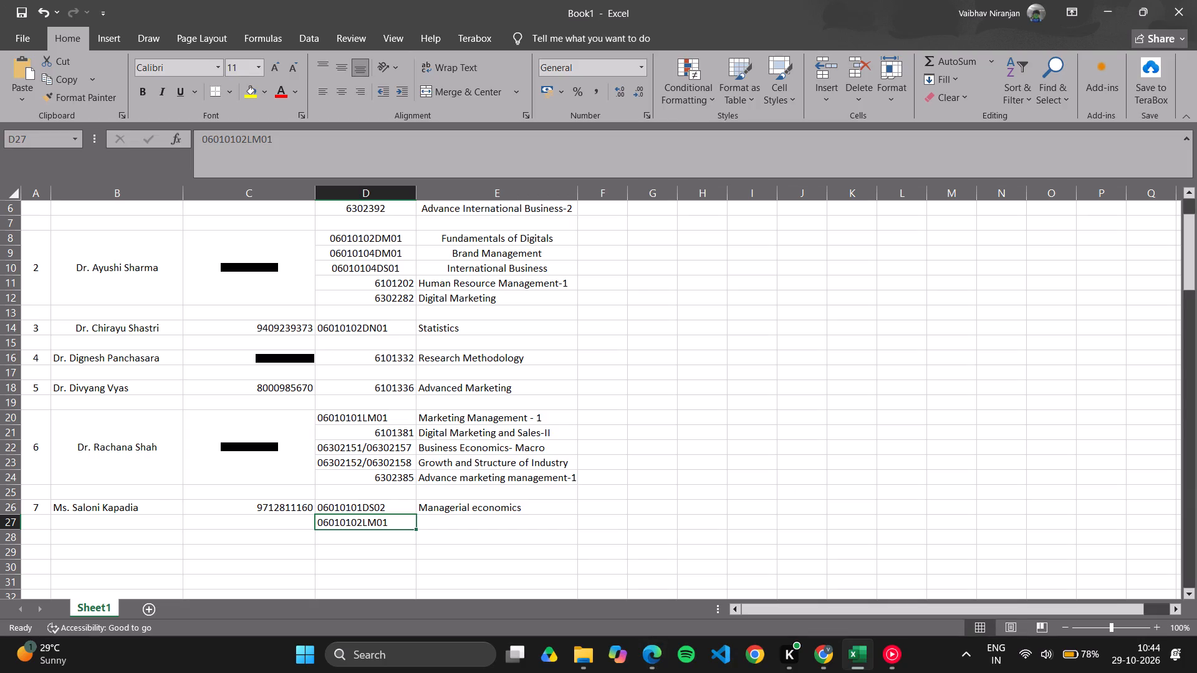
left_click(481, 520)
key("ctrl+v")
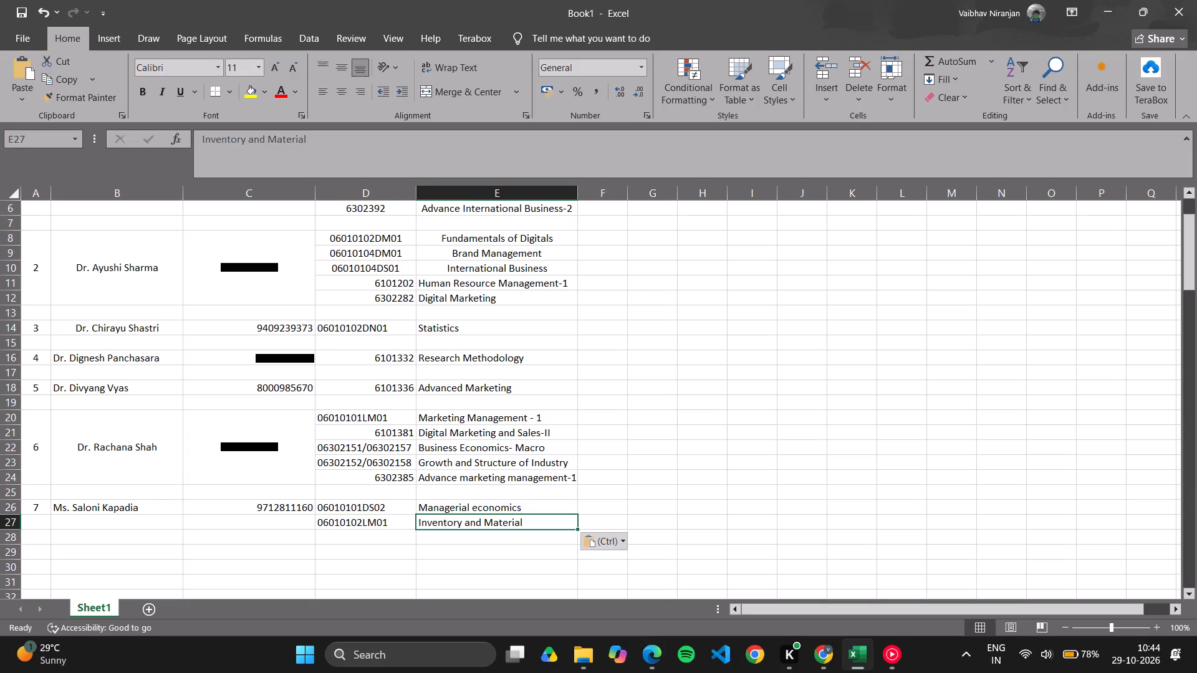
Open the BBA EXT VETTING-24 letter from the vetter's folder and copy its subject code 06010104LM01 into cell D28 in Excel.
left_click(342, 540)
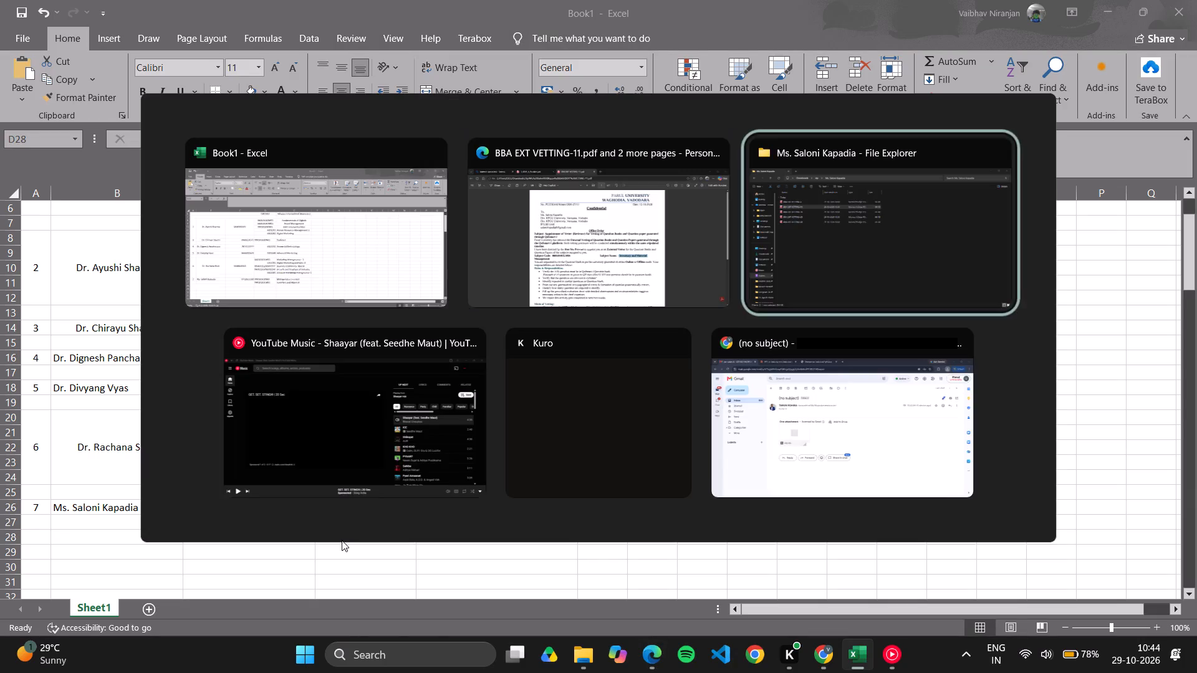
double_click(375, 203)
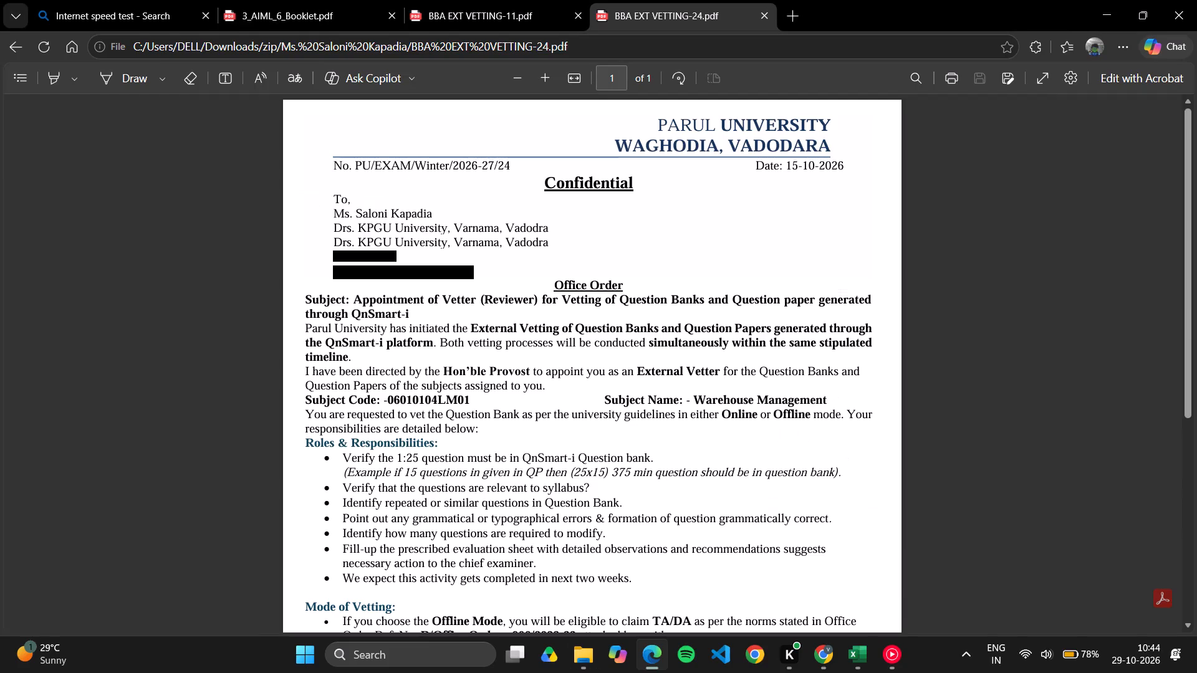
double_click(437, 397)
key("ctrl+c")
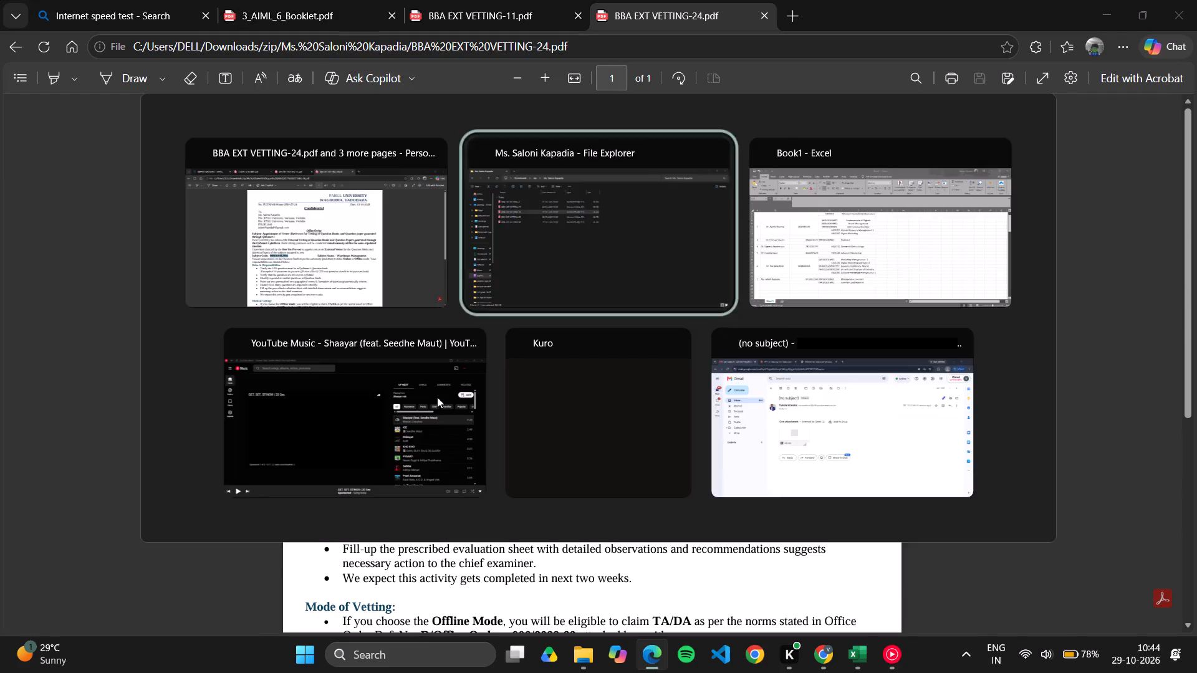
key("ctrl+v")
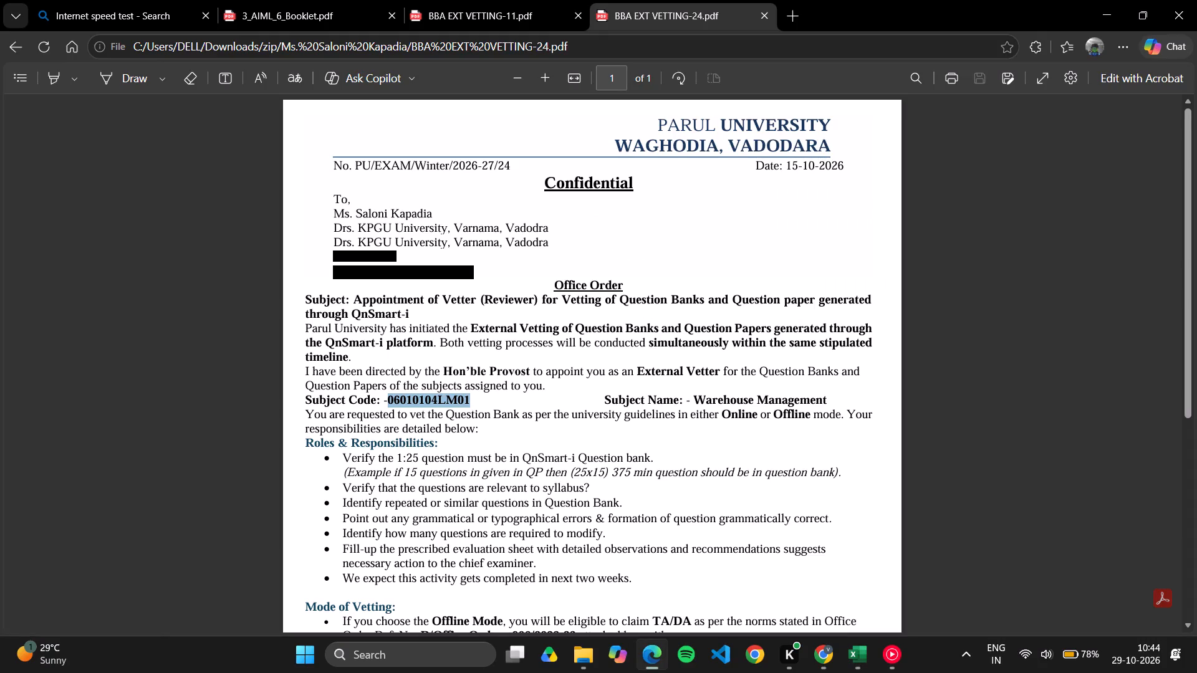
Copy the subject name Warehouse Management from the BBA EXT VETTING-24 letter into cell E28 in Excel.
left_click_drag(700, 399, 824, 397)
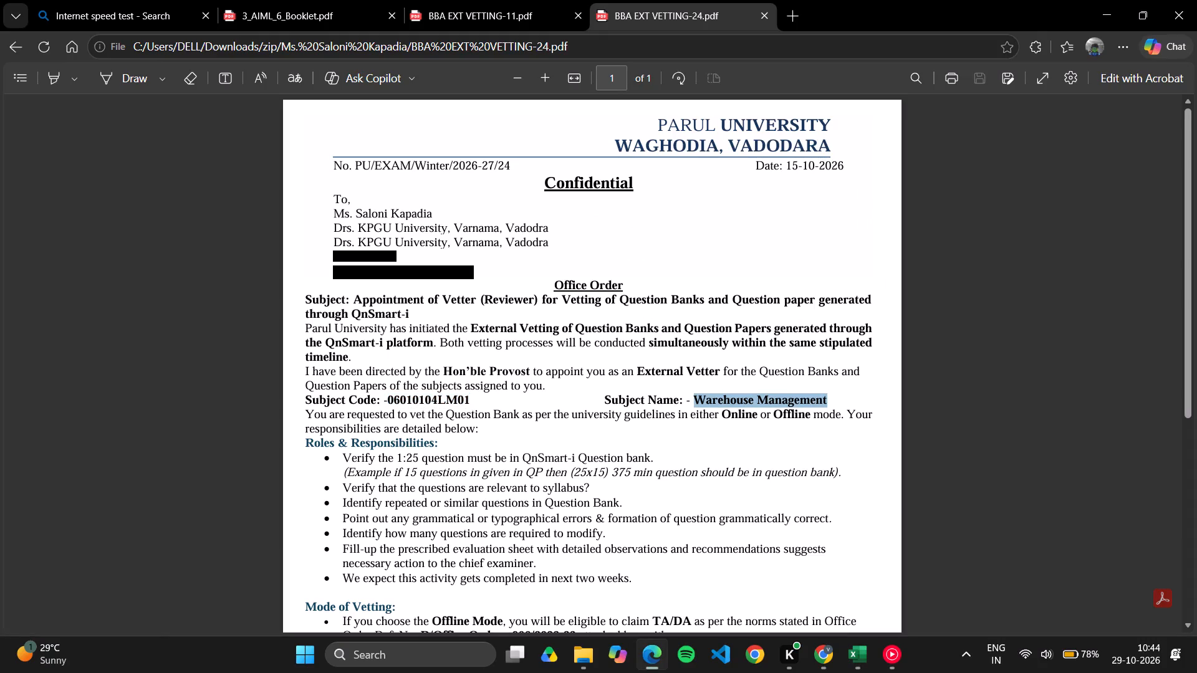
left_click_drag(824, 397, 826, 395)
key("ctrl+c")
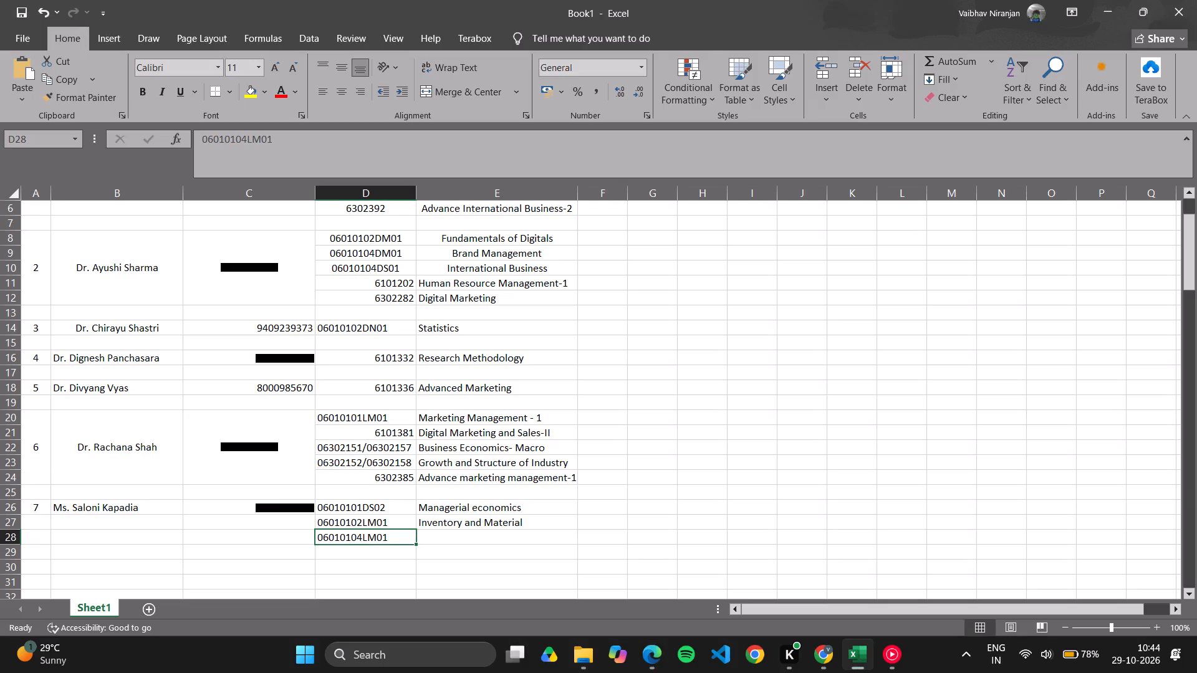
left_click(512, 543)
key("ctrl+v")
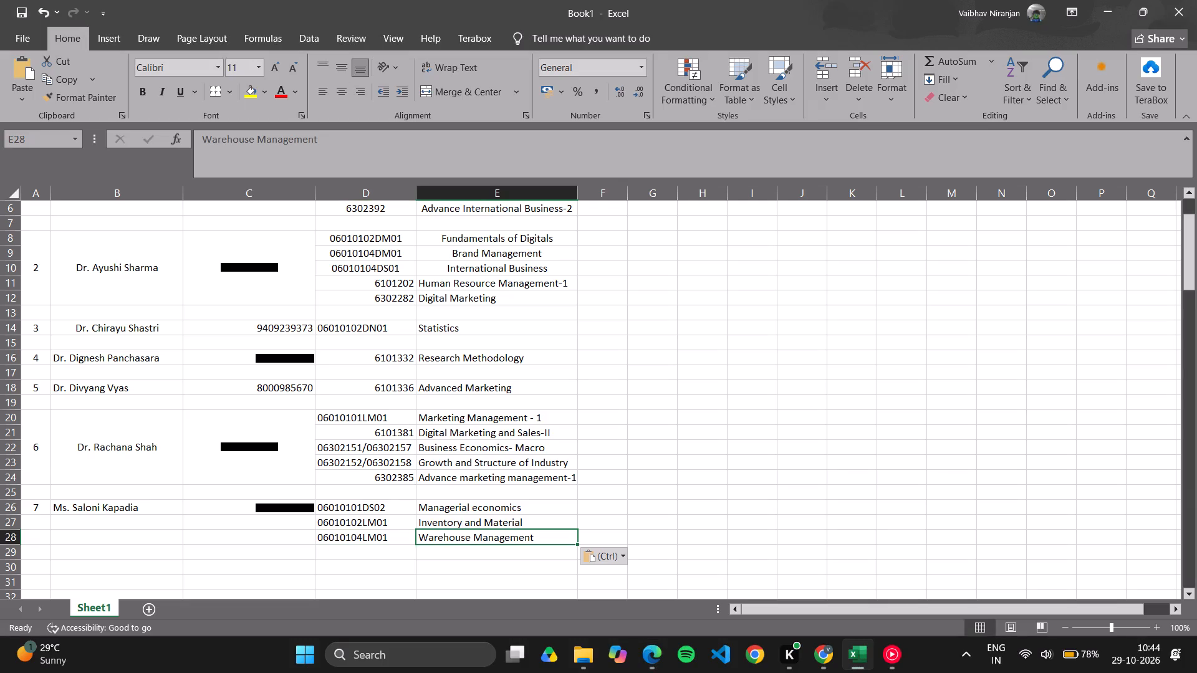
Open the BBA EXT VETTING-25 letter from the vetter's folder and copy its subject code 06101104 into cell D29 in Excel.
scroll(393, 563, "down", 2)
left_click(382, 491)
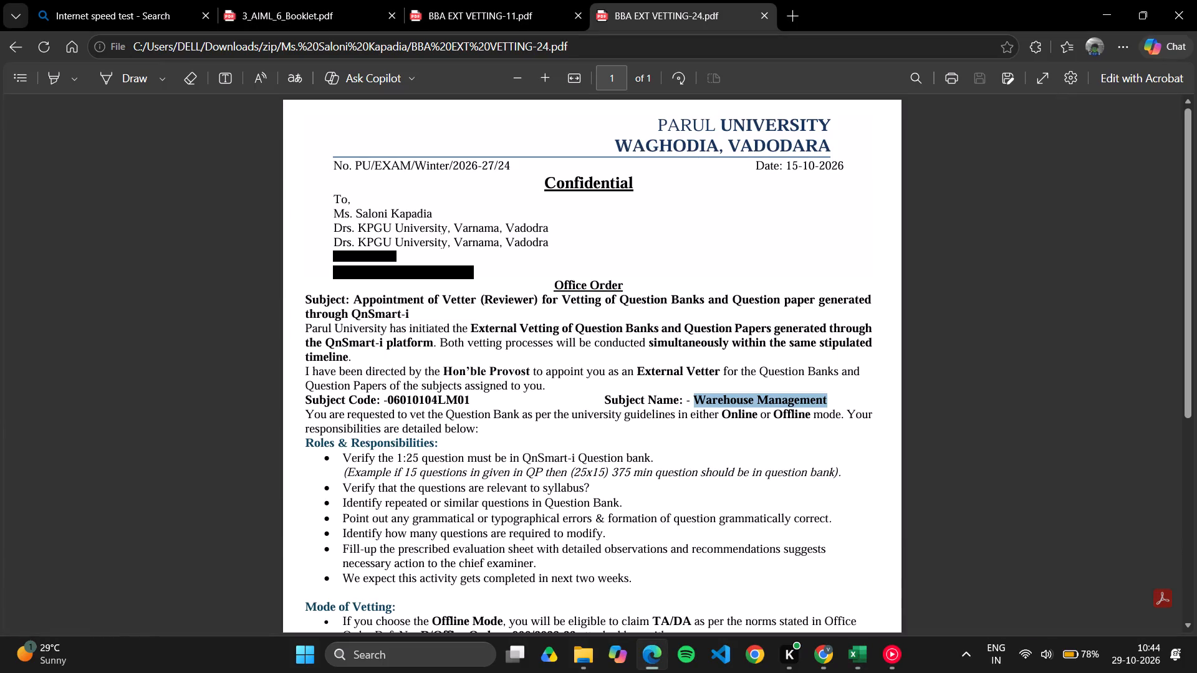
left_click(589, 645)
double_click(423, 223)
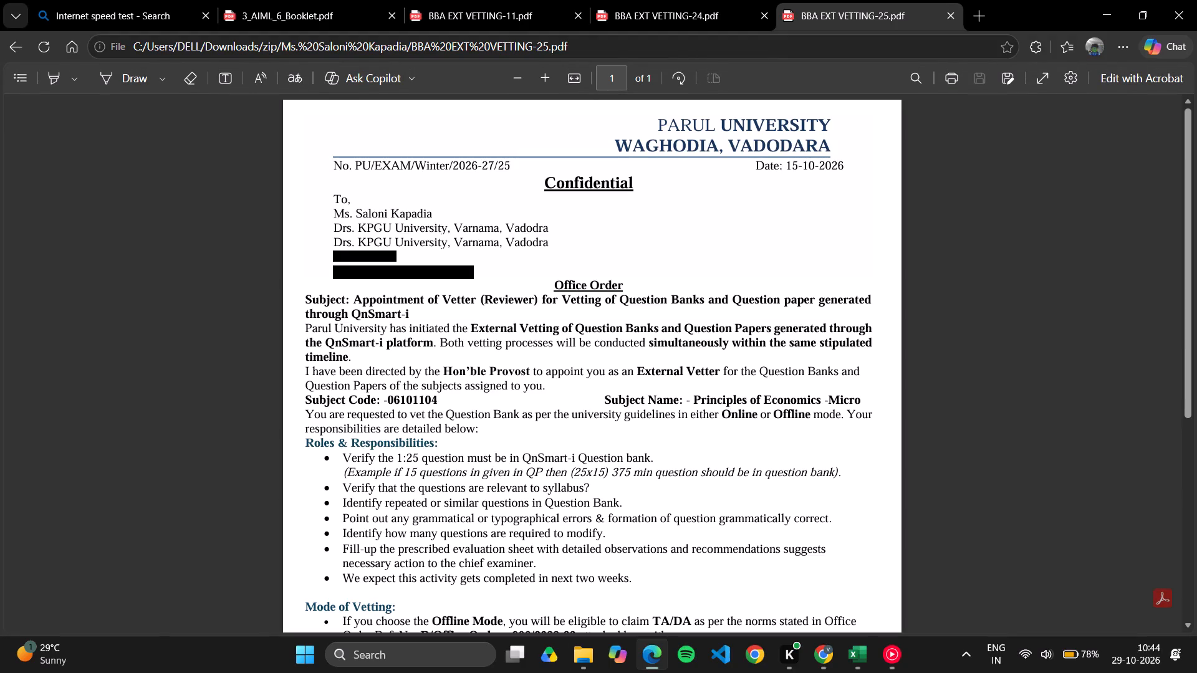
double_click(418, 400)
key("ctrl+c")
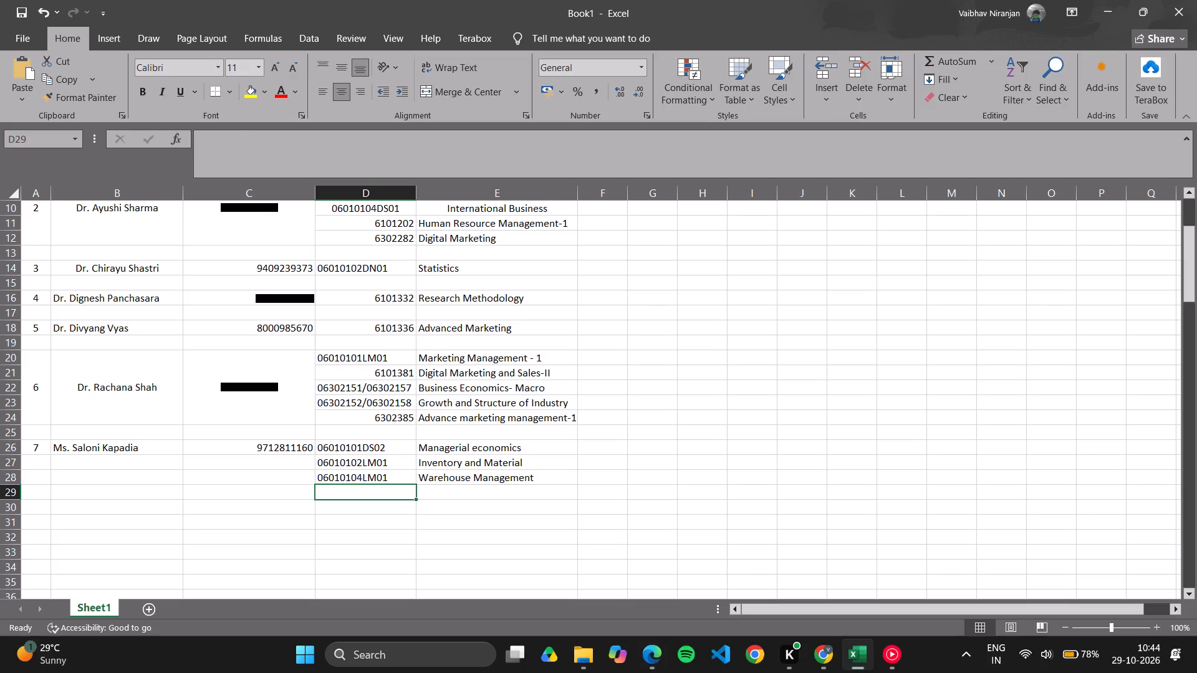
key("ctrl+v")
Copy the subject name Principles of Economics -Micro from the BBA EXT VETTING-25 letter for cell E29 in Excel.
left_click(470, 493)
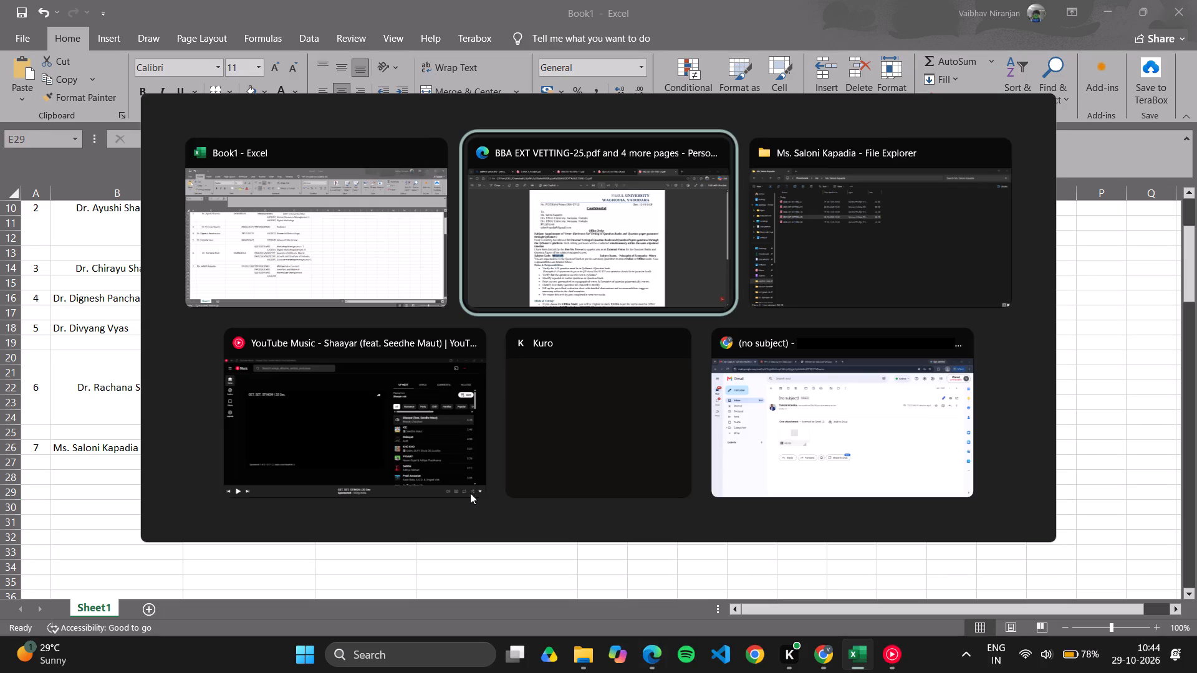
left_click_drag(695, 396, 858, 396)
key("ctrl+c")
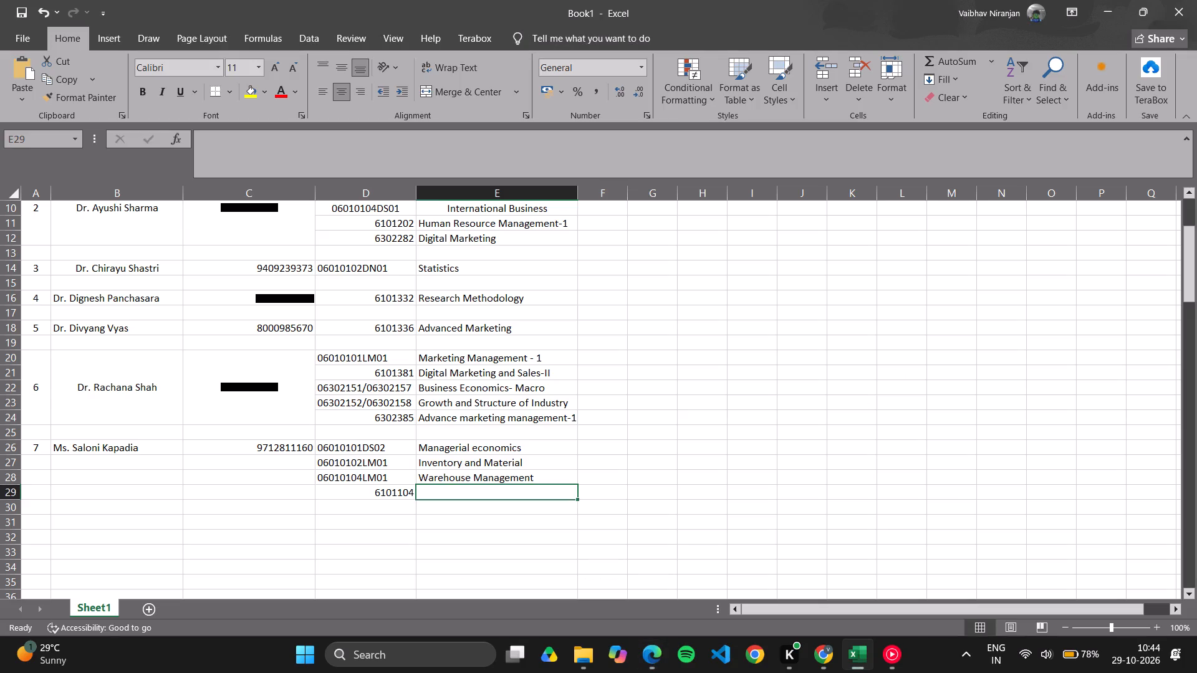
Paste the copied subject name Principles of Economics -Micro into cell E29 of the Excel sheet.
key("ctrl+v")
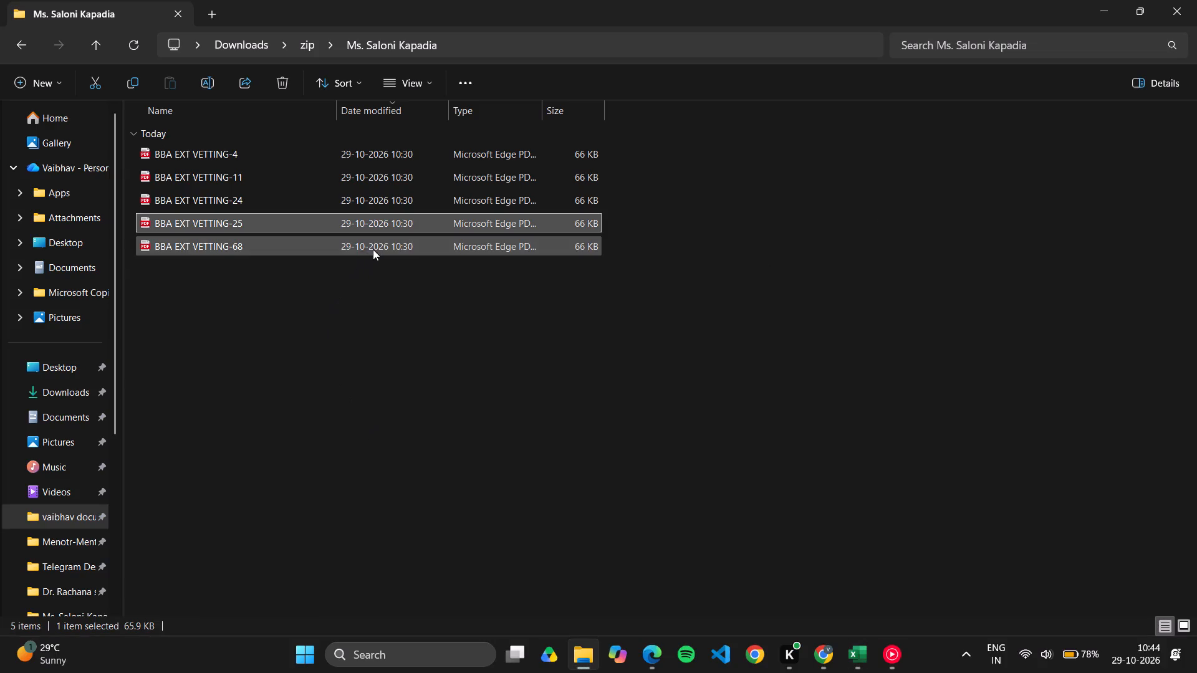
Open the BBA EXT VETTING-68 letter from the vetter's folder and copy its subject code 06302255 into cell D30 of the Excel sheet.
double_click(373, 249)
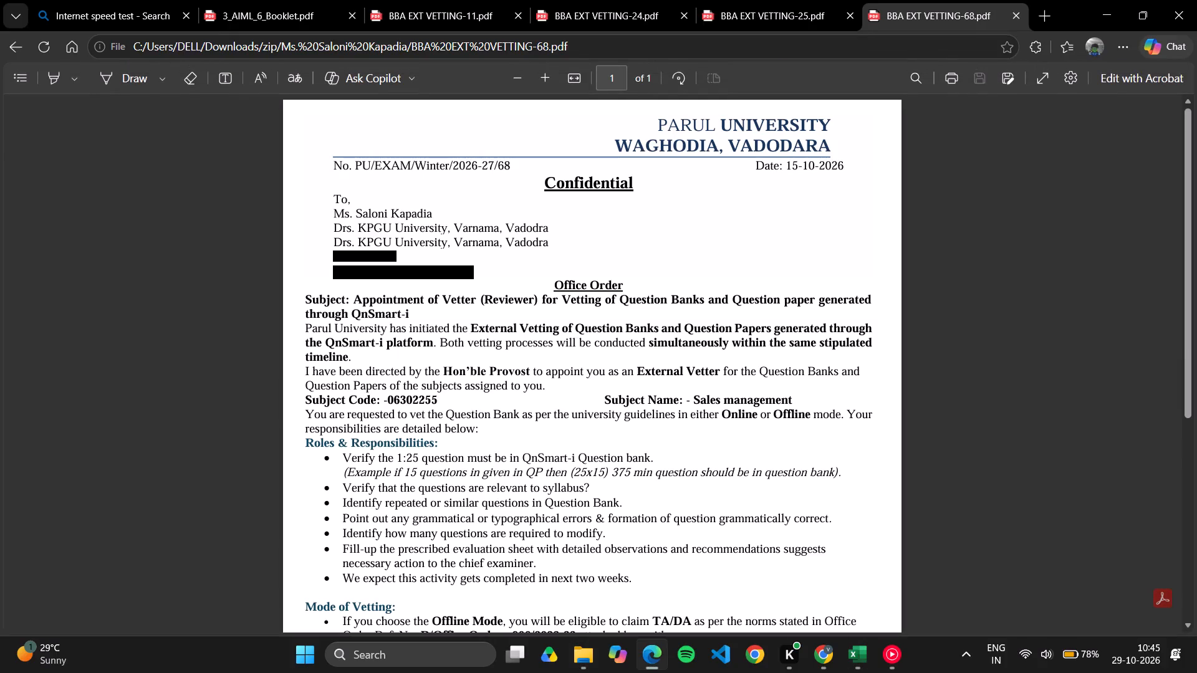
double_click(406, 399)
key("ctrl+c")
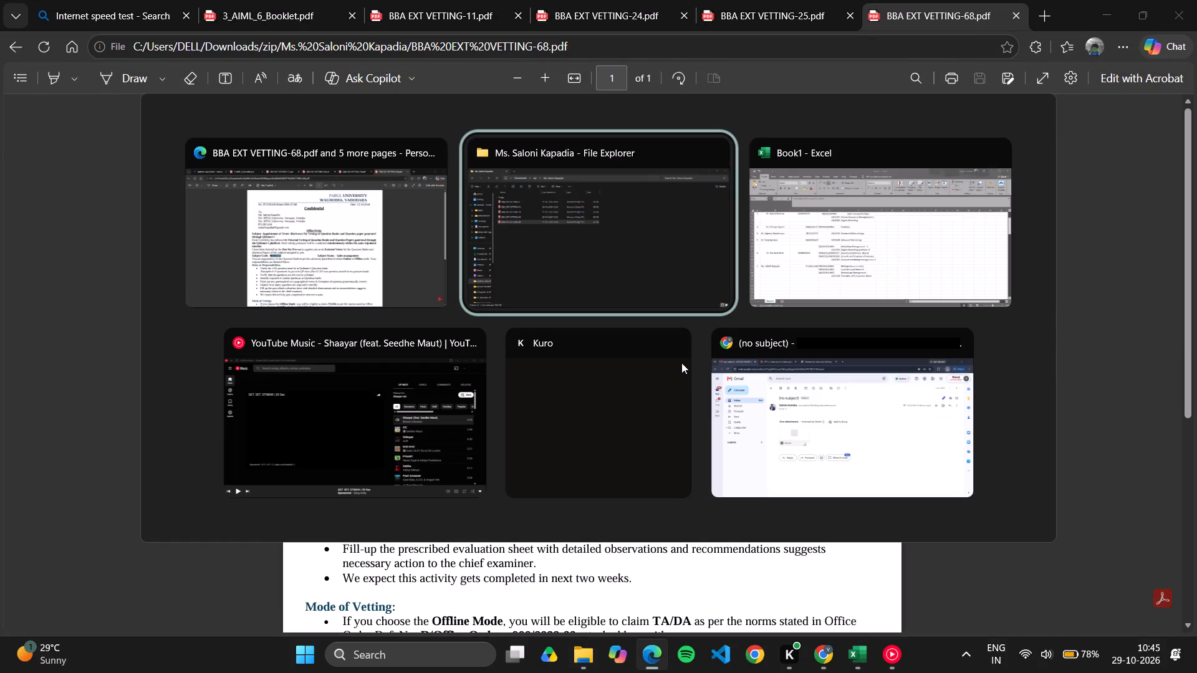
scroll(681, 363, "right", 1)
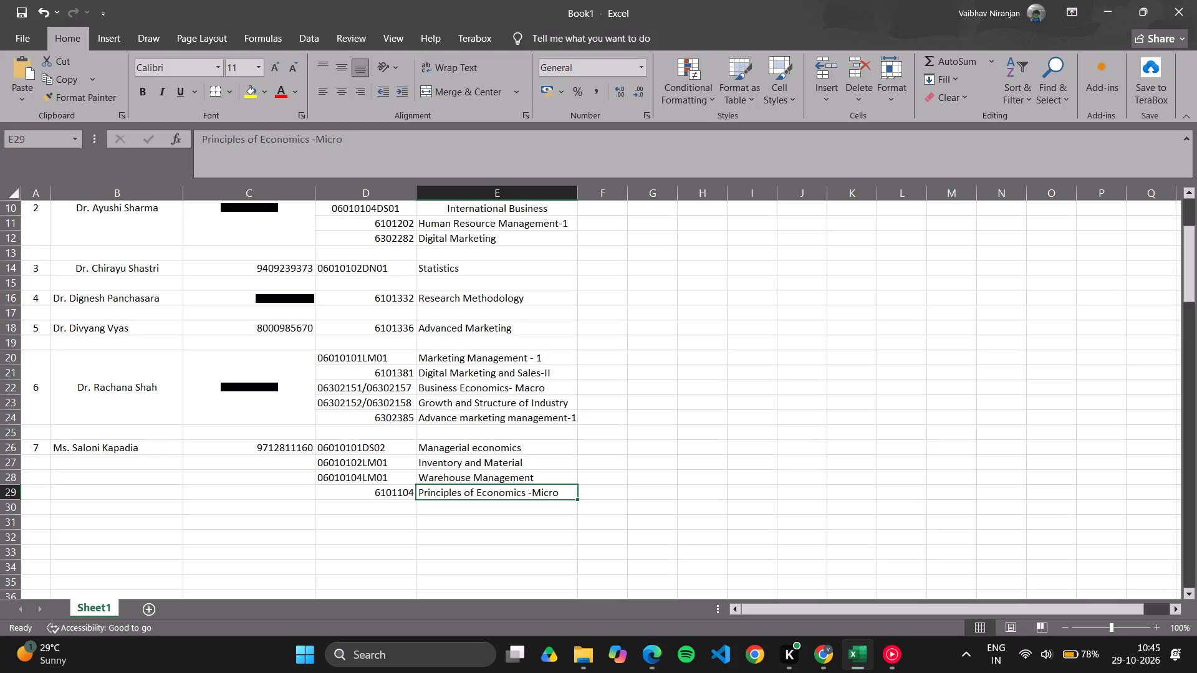
left_click(403, 514)
key("ctrl+v")
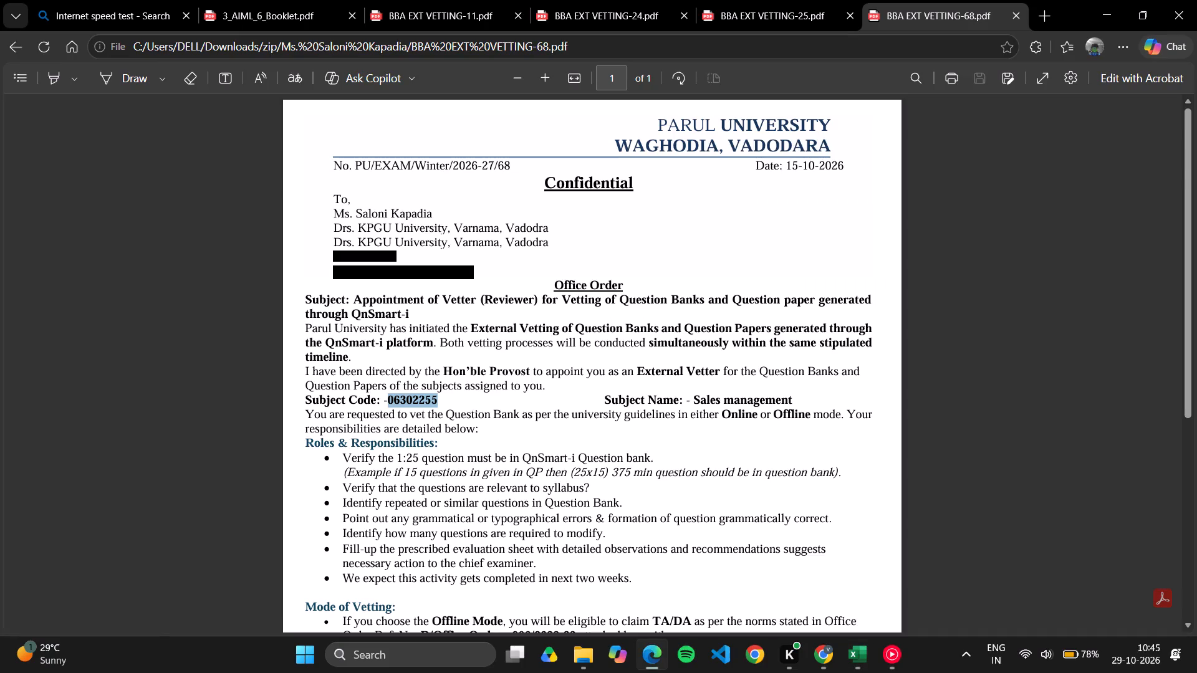
Return to the BBA EXT VETTING-68 letter in Edge and copy the subject name Sales management.
left_click_drag(696, 398, 804, 401)
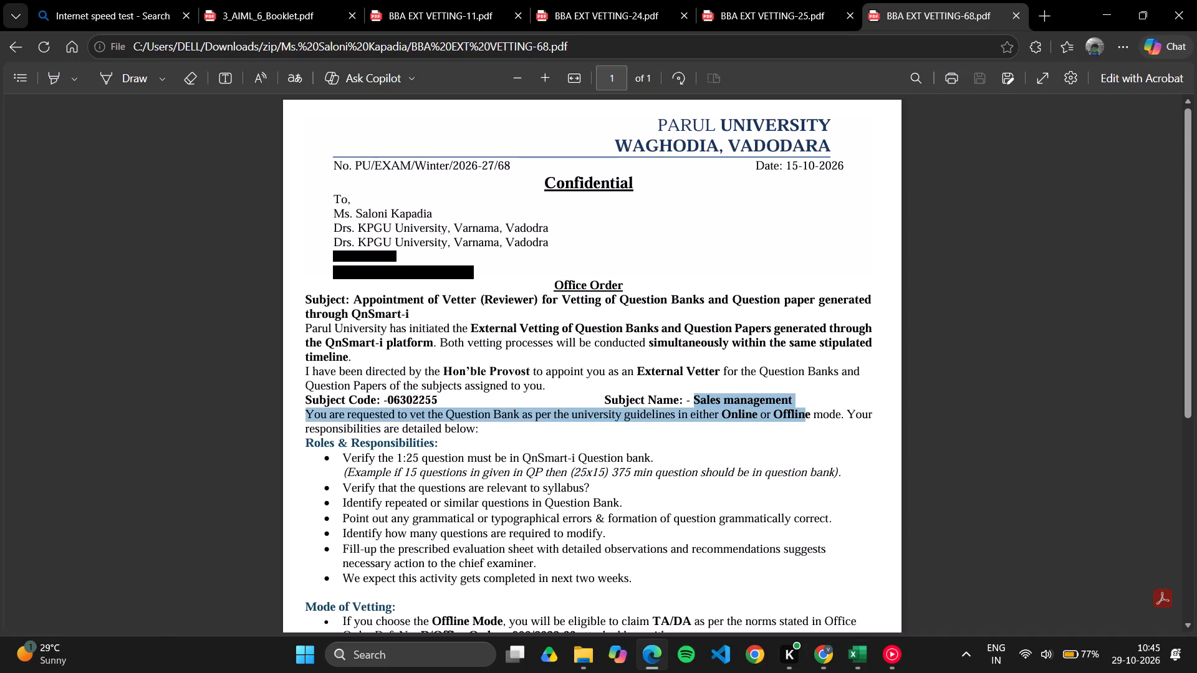
left_click_drag(804, 401, 792, 398)
key("ctrl+c")
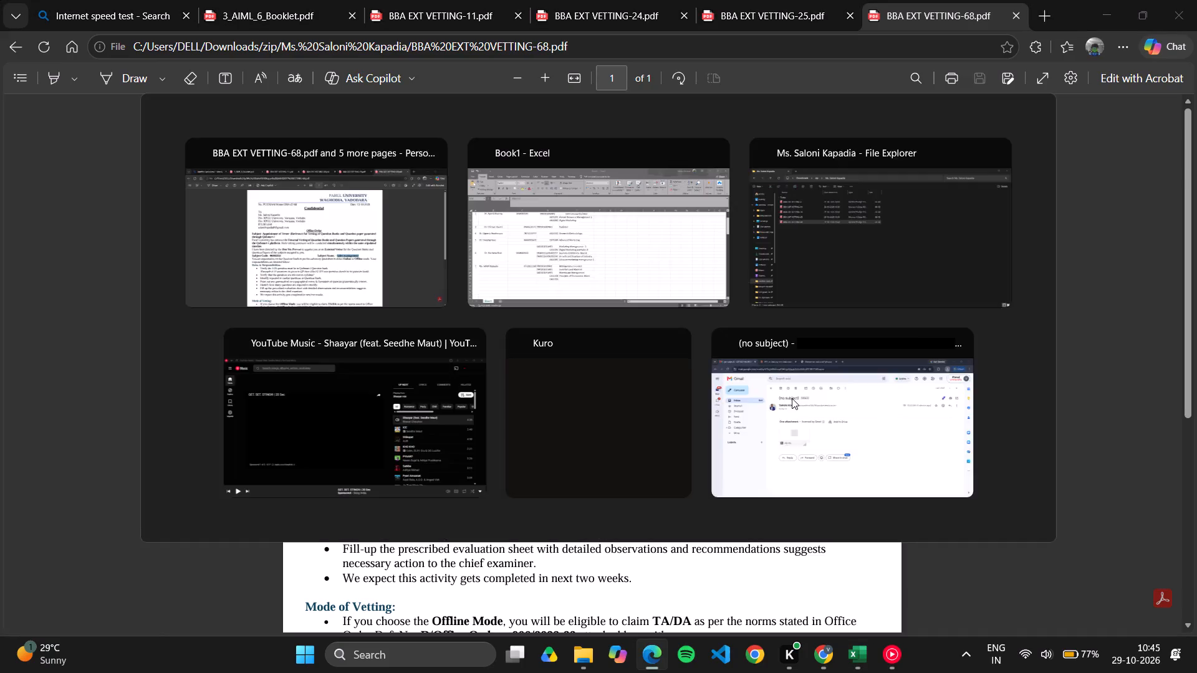
Paste the copied subject name Sales management into cell E30 of the Excel sheet.
left_click(483, 505)
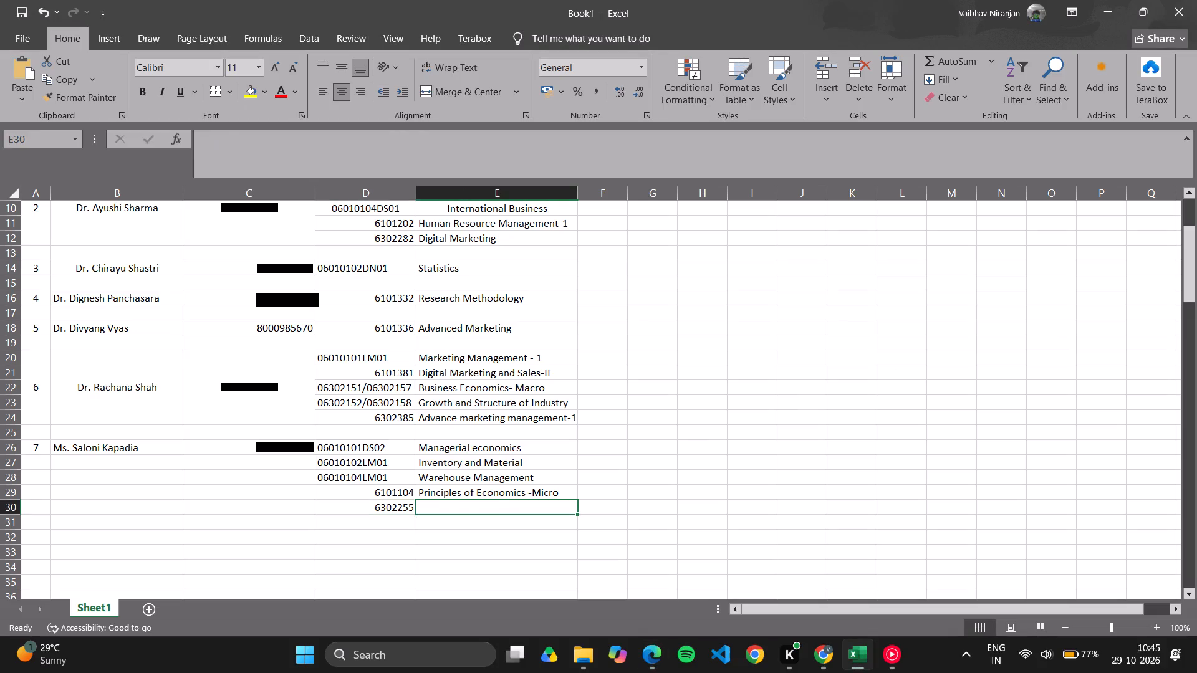
key("ctrl+v")
Merge and center rows 26 to 30 separately in columns A, B and C for vetter 7's serial number, name and contact number.
left_click(200, 505)
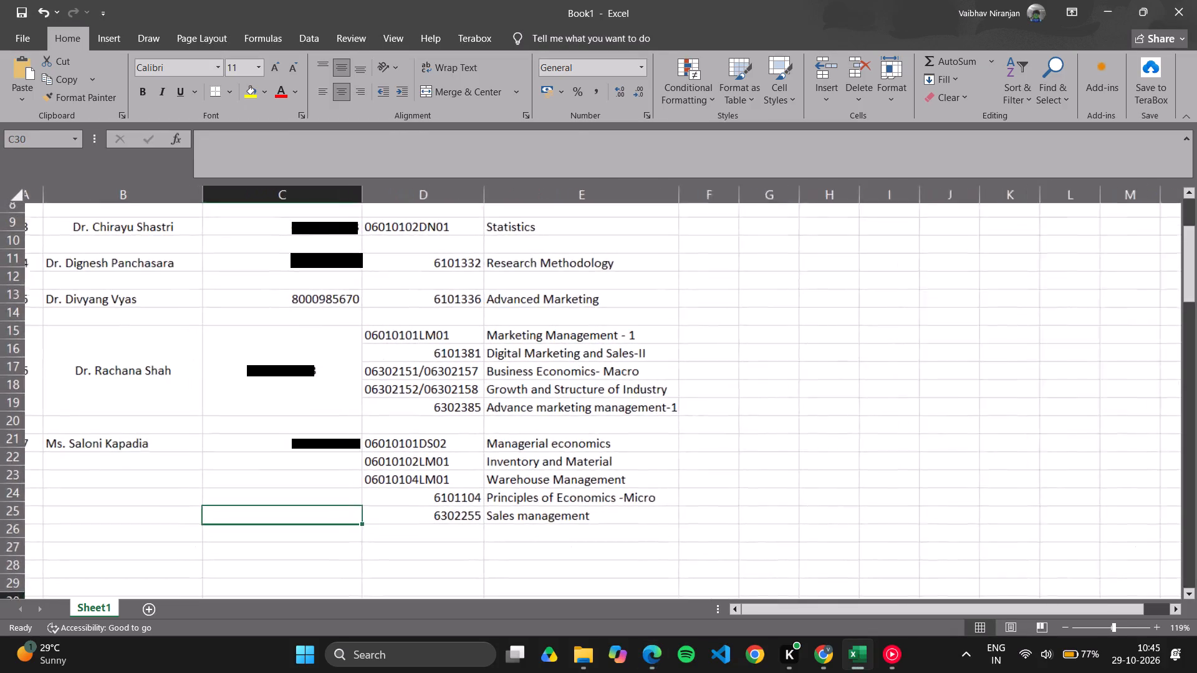
scroll(107, 480, "right", 4)
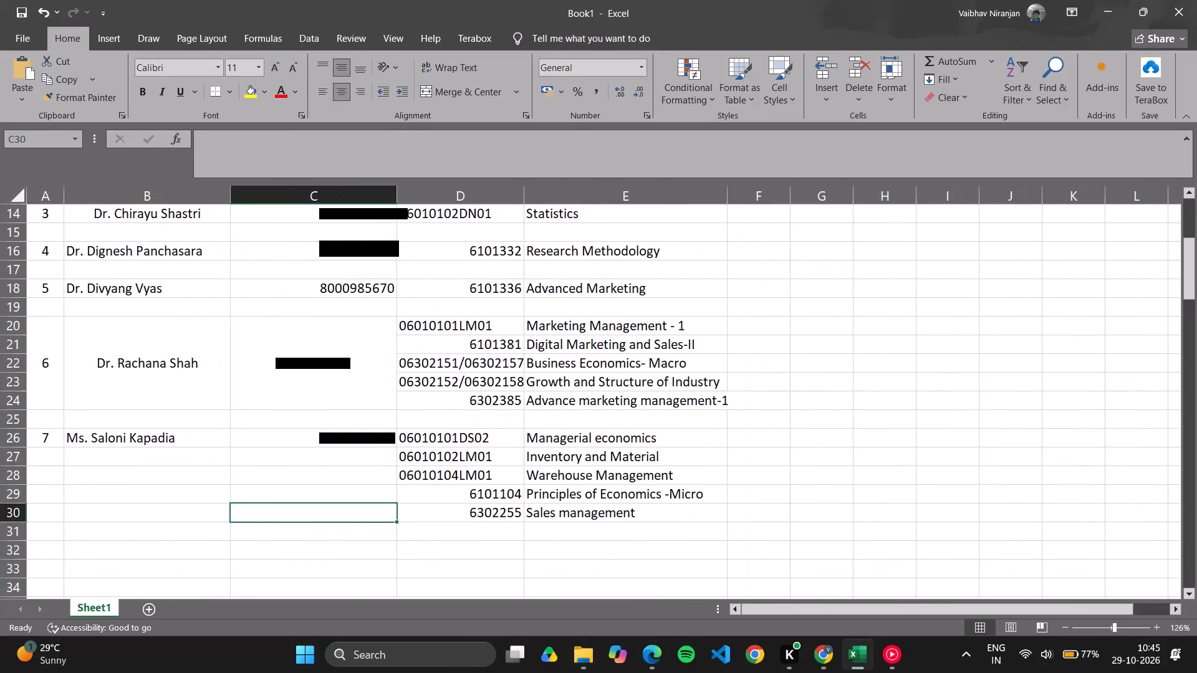
left_click_drag(56, 439, 62, 510)
left_click(433, 89)
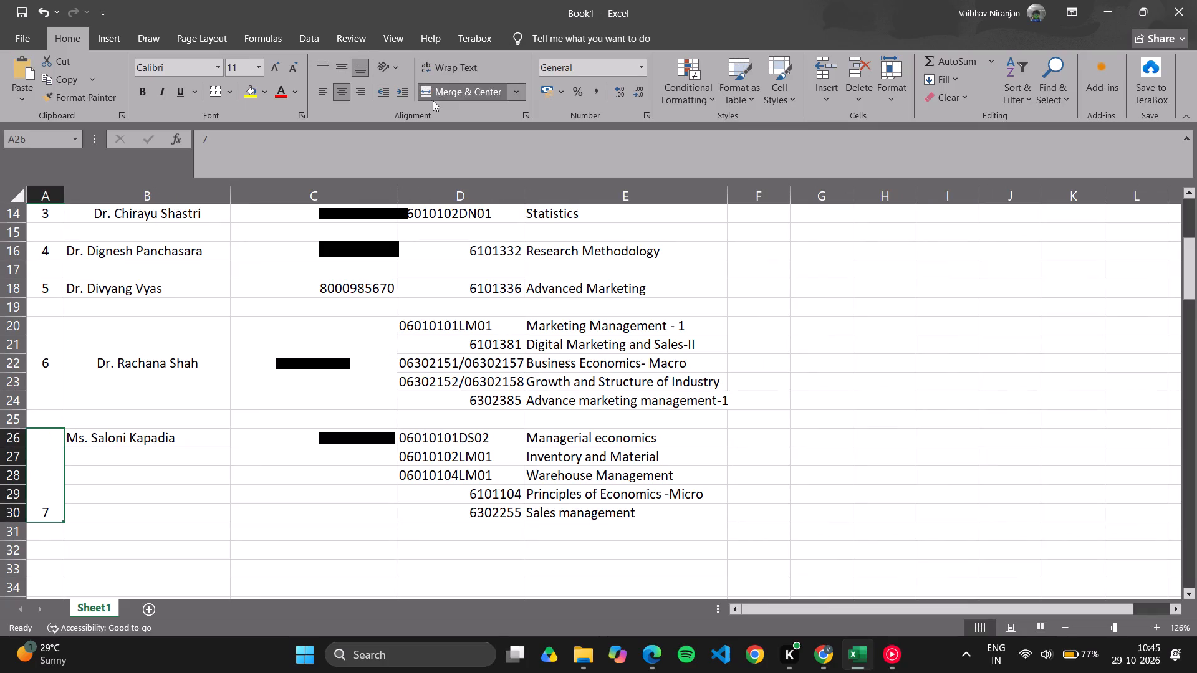
left_click_drag(204, 436, 195, 508)
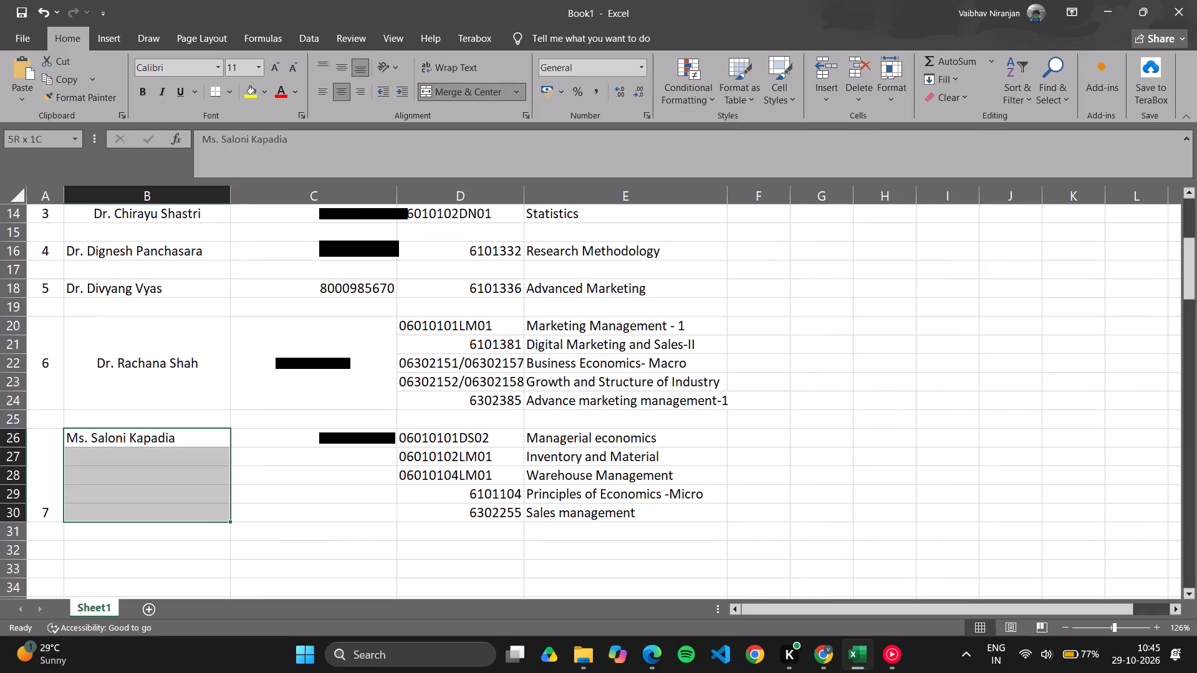
left_click_drag(195, 508, 195, 510)
left_click(462, 97)
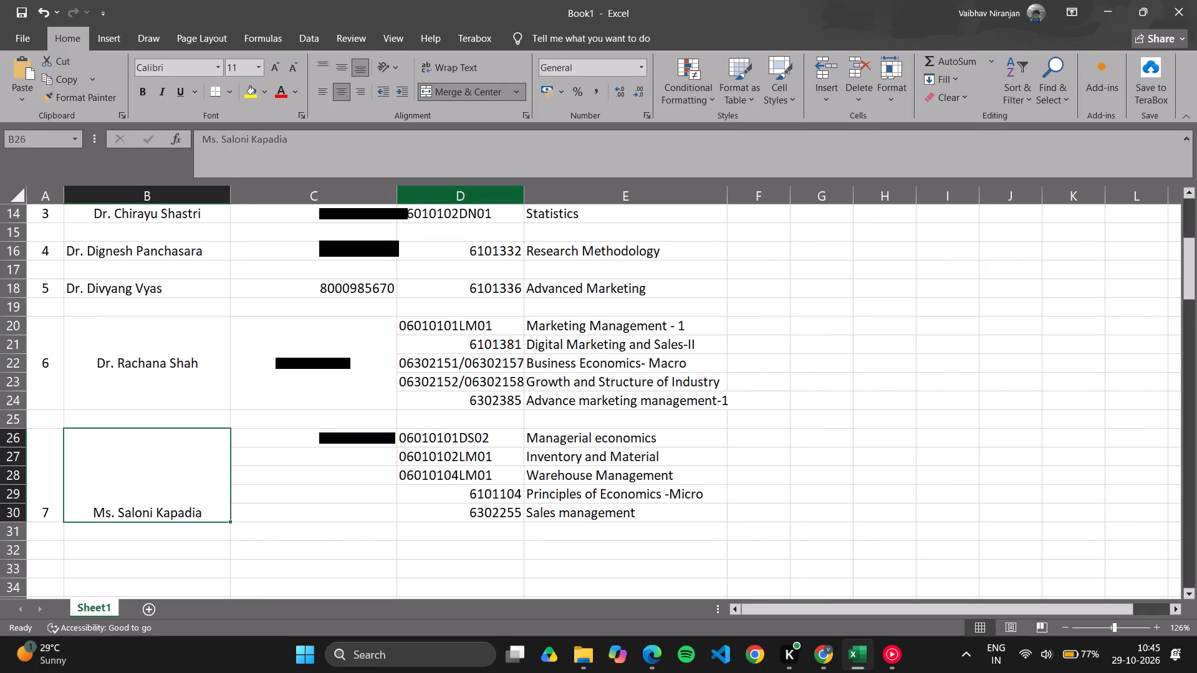
left_click_drag(305, 439, 327, 512)
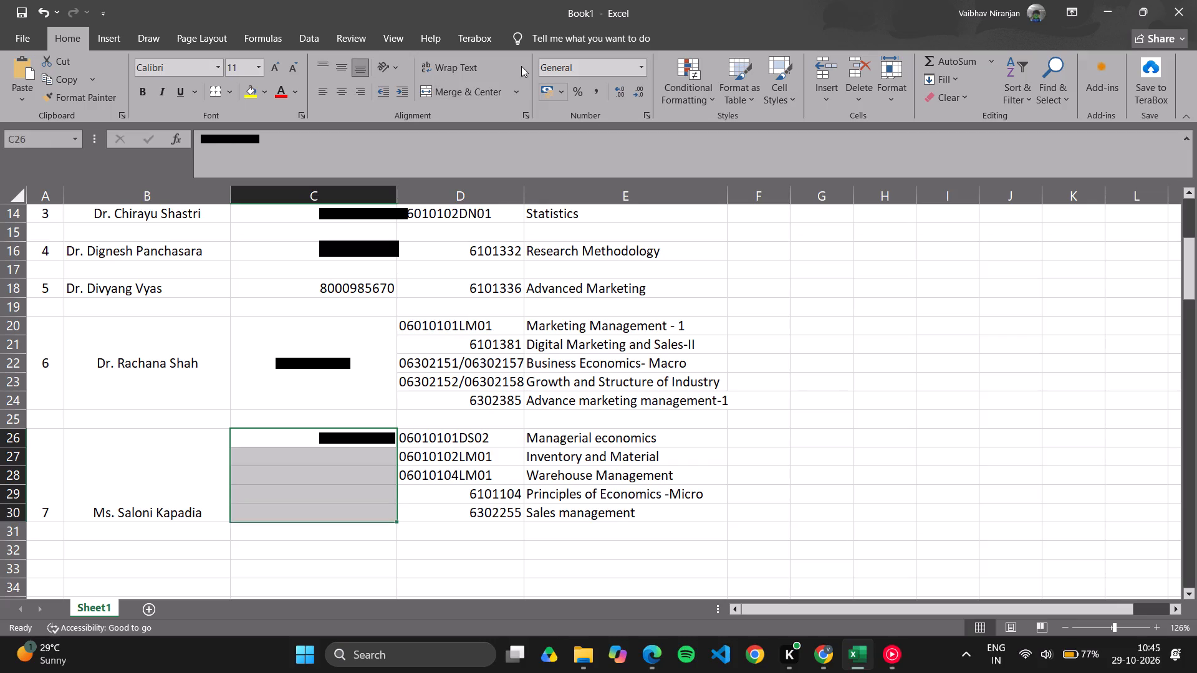
left_click(480, 96)
Middle-align the merged serial number, name and contact number cells of vetter 7 vertically.
left_click_drag(48, 465, 213, 442)
left_click_drag(42, 454, 315, 442)
left_click(339, 65)
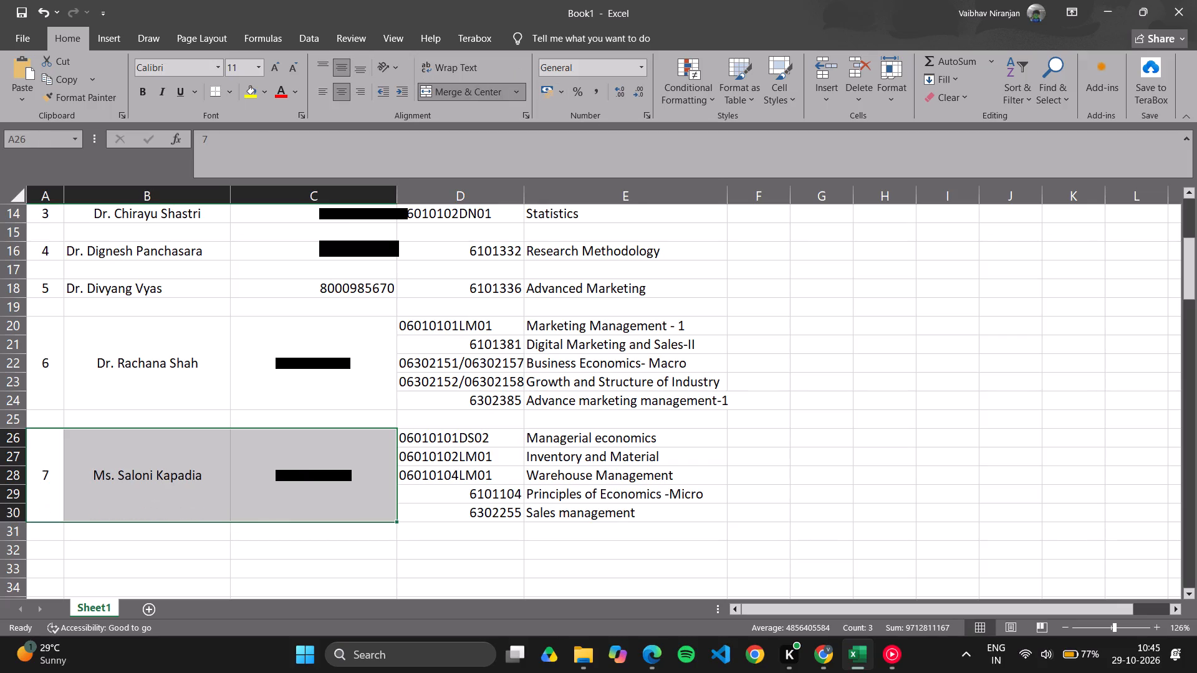
left_click(617, 484)
Enter serial number 8 in cell A32 for the next vetter and move to name cell B32.
scroll(440, 550, "down", 3)
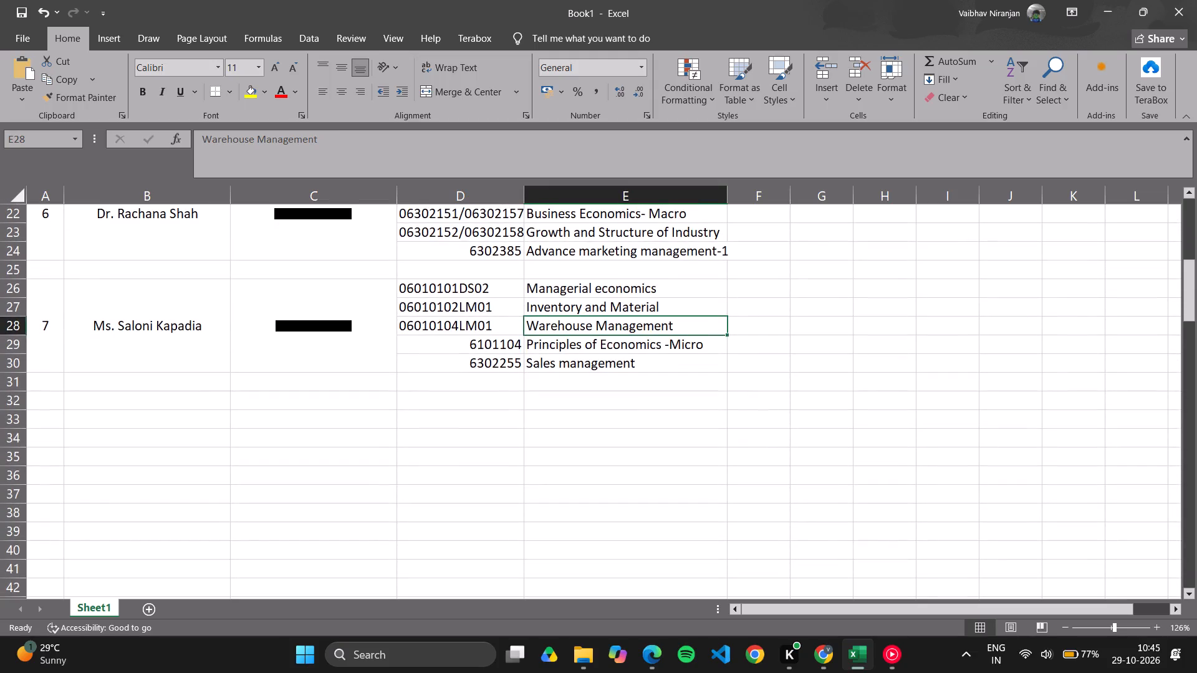
left_click(48, 406)
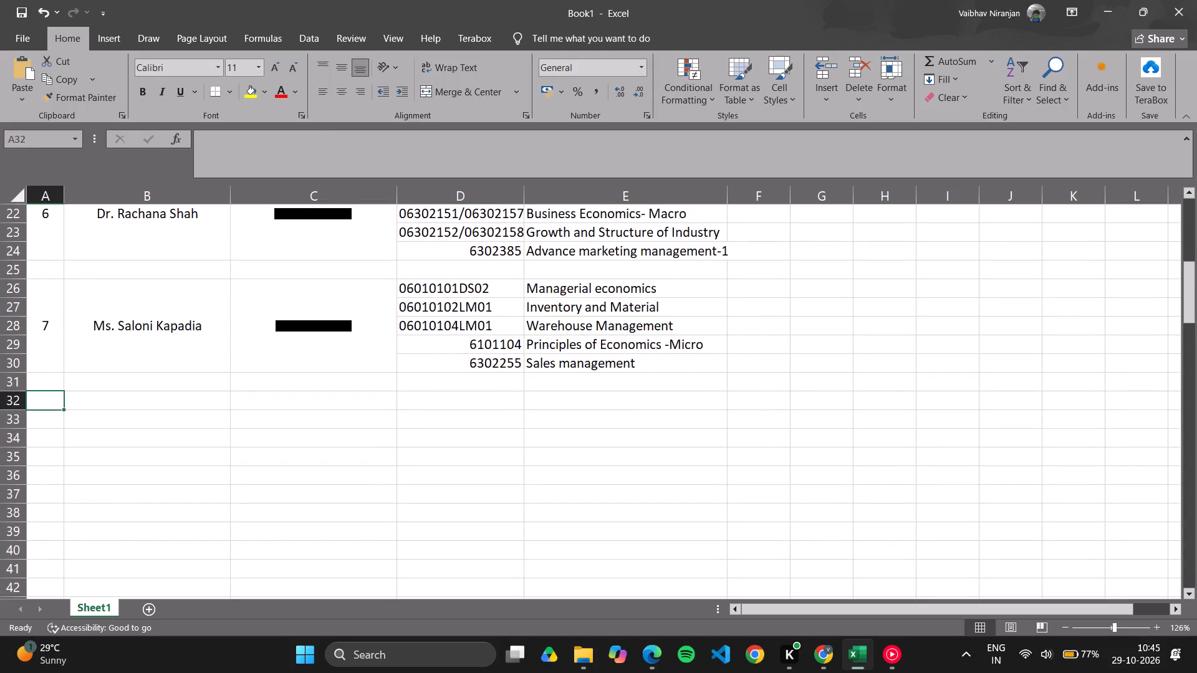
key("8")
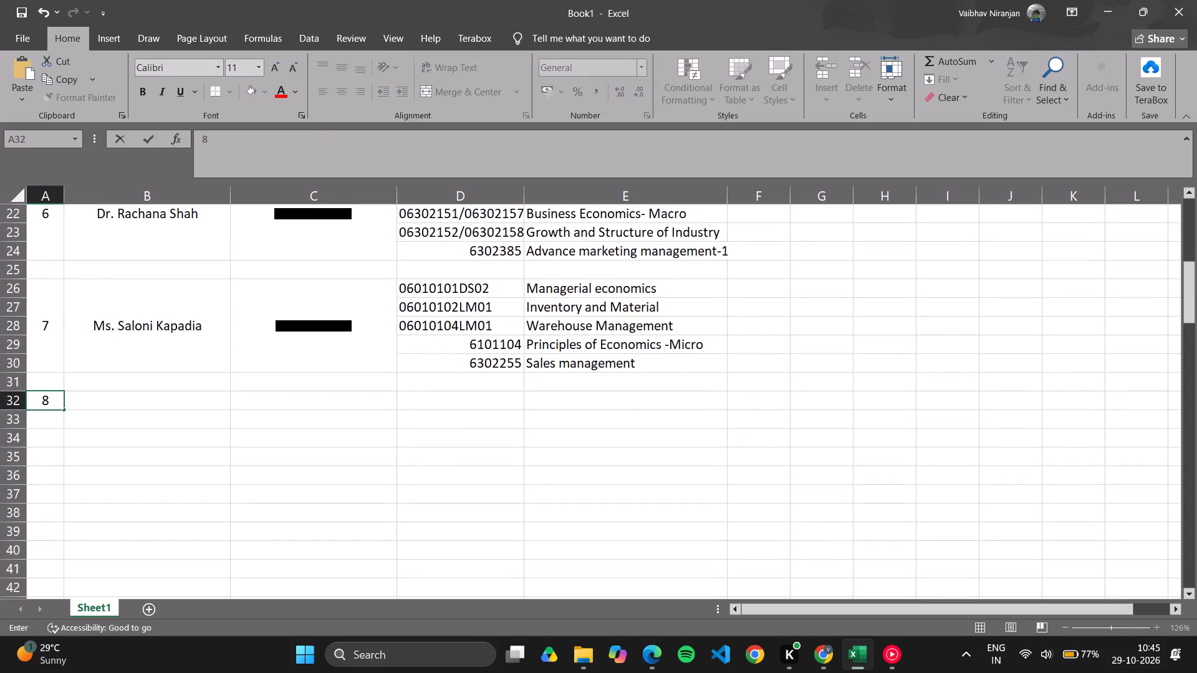
left_click(164, 406)
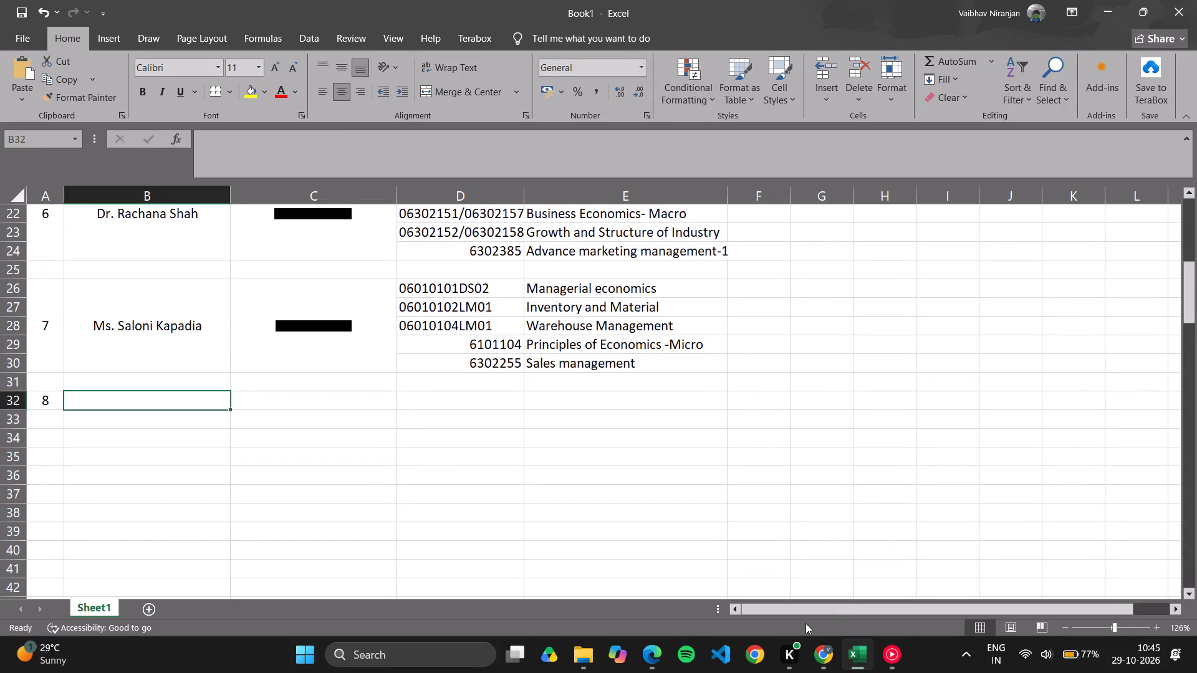
Switch to Edge and close the finished vetter's letters, BBA EXT VETTING-68, 25, 24 and 11.
left_click(666, 654)
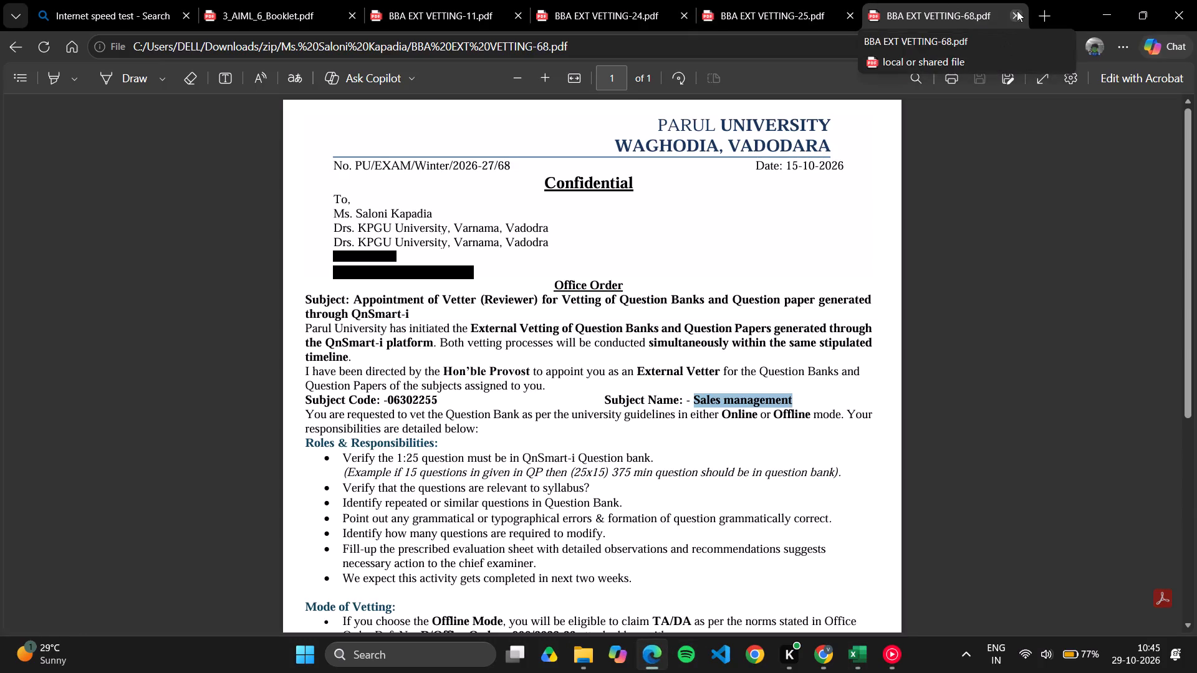
left_click(1017, 11)
left_click(953, 13)
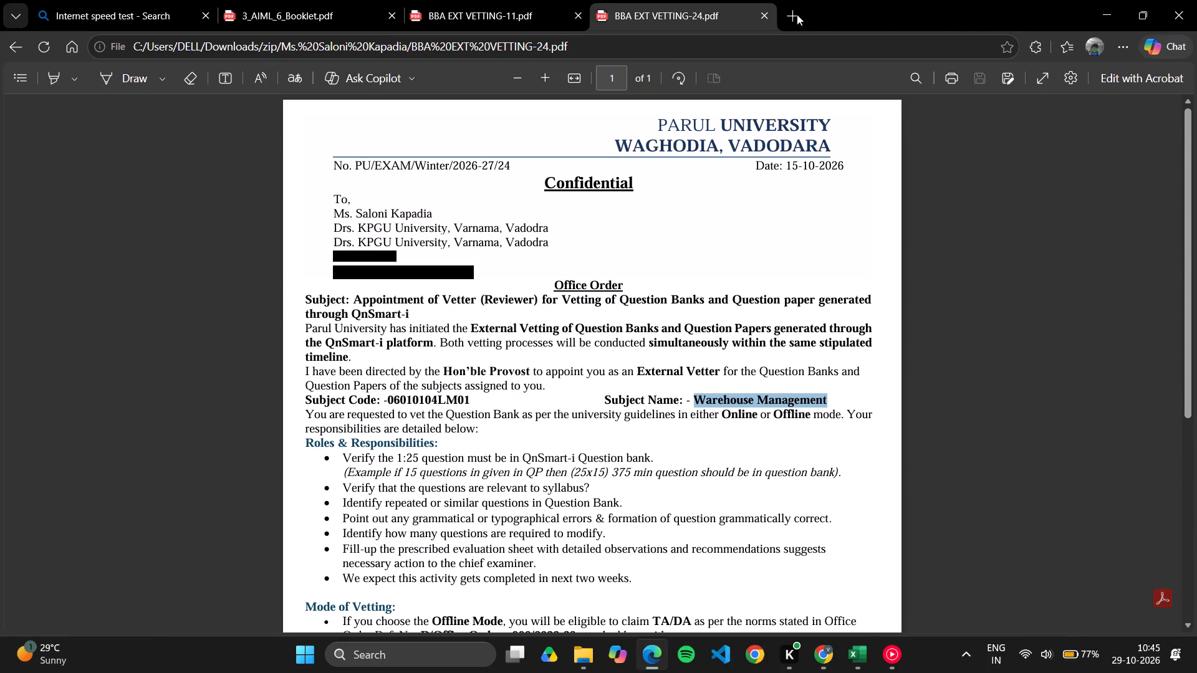
left_click(763, 11)
left_click(579, 10)
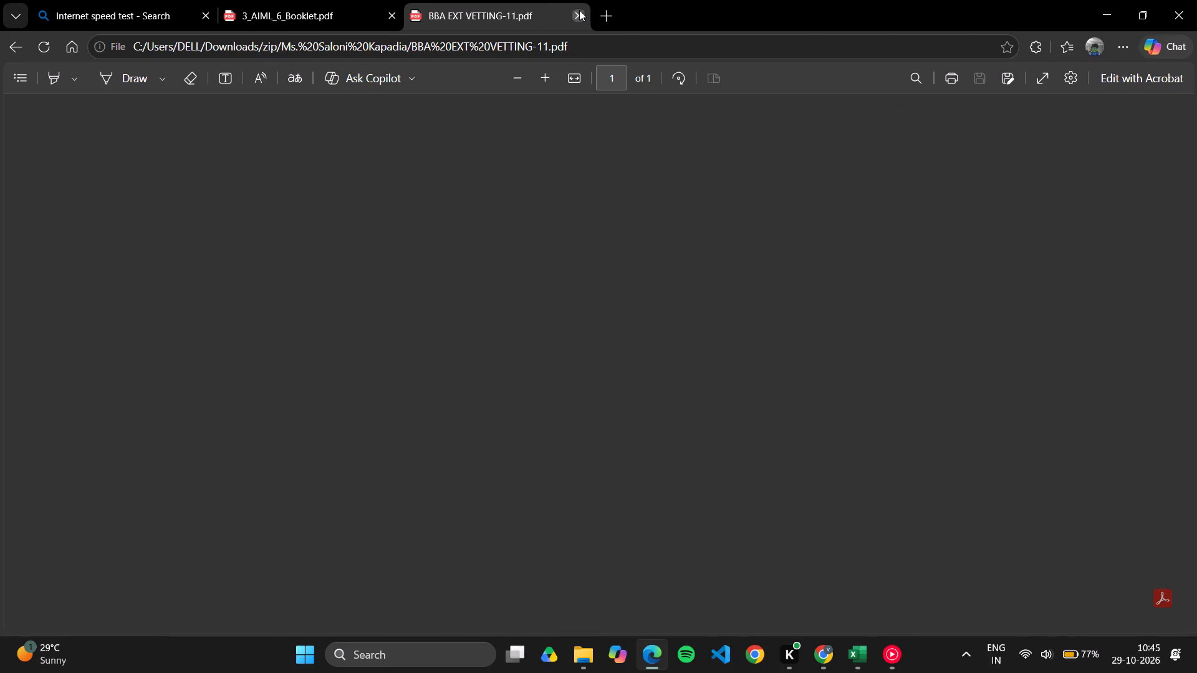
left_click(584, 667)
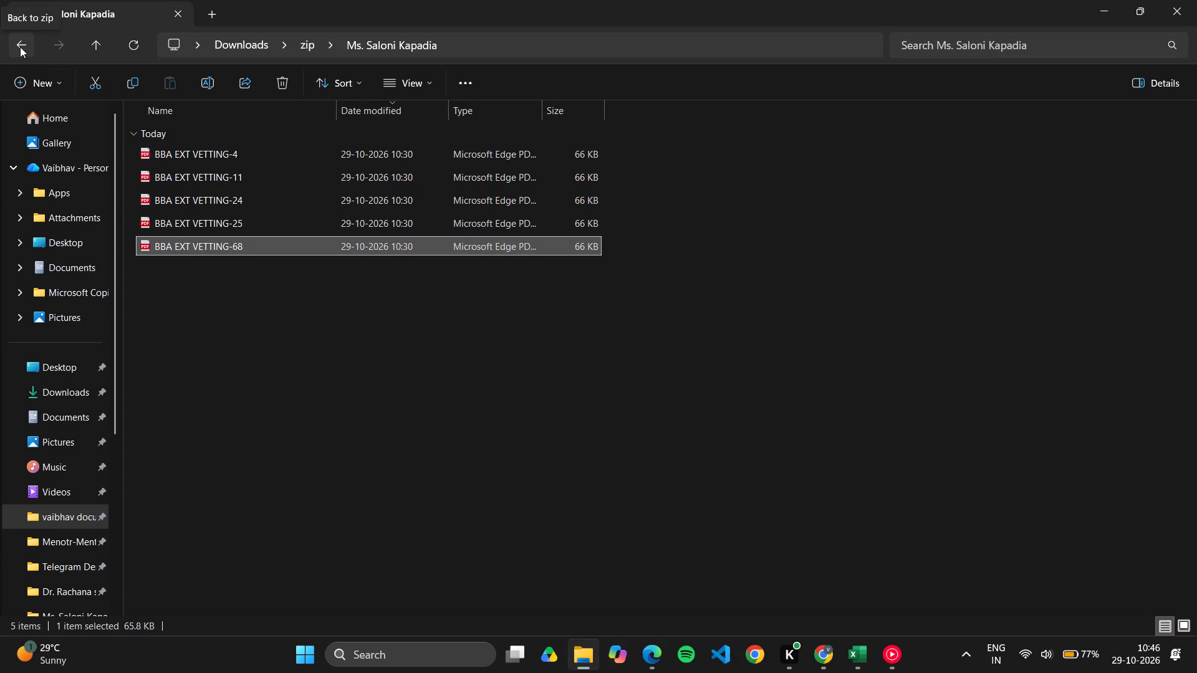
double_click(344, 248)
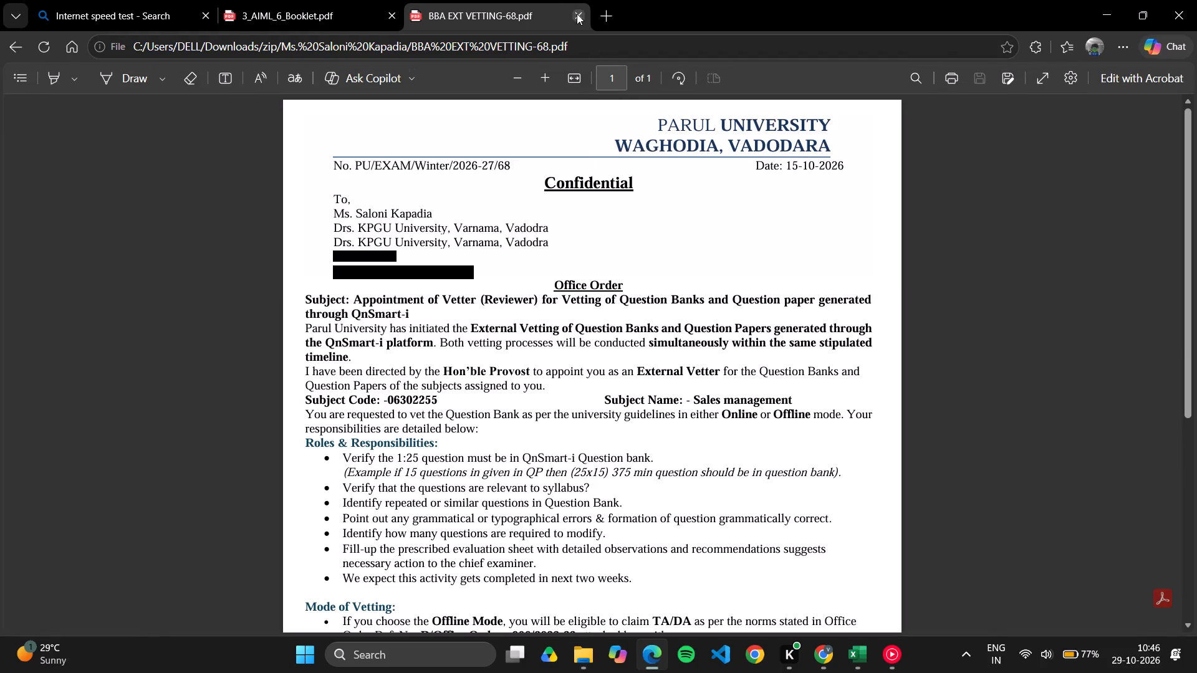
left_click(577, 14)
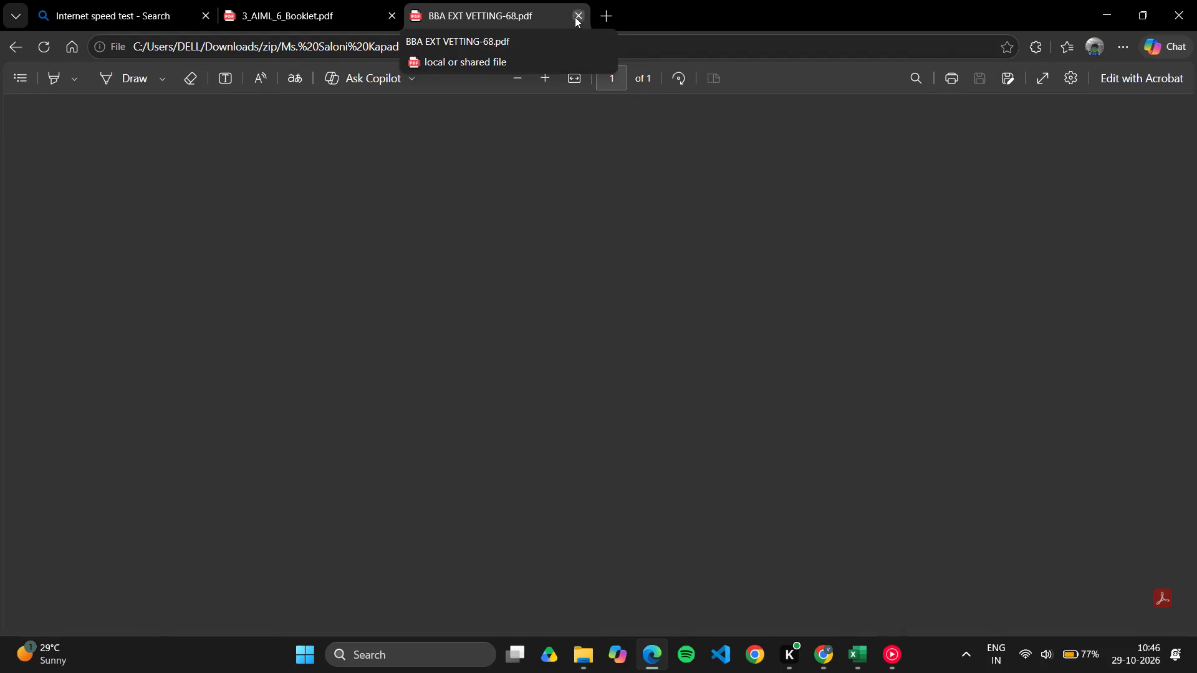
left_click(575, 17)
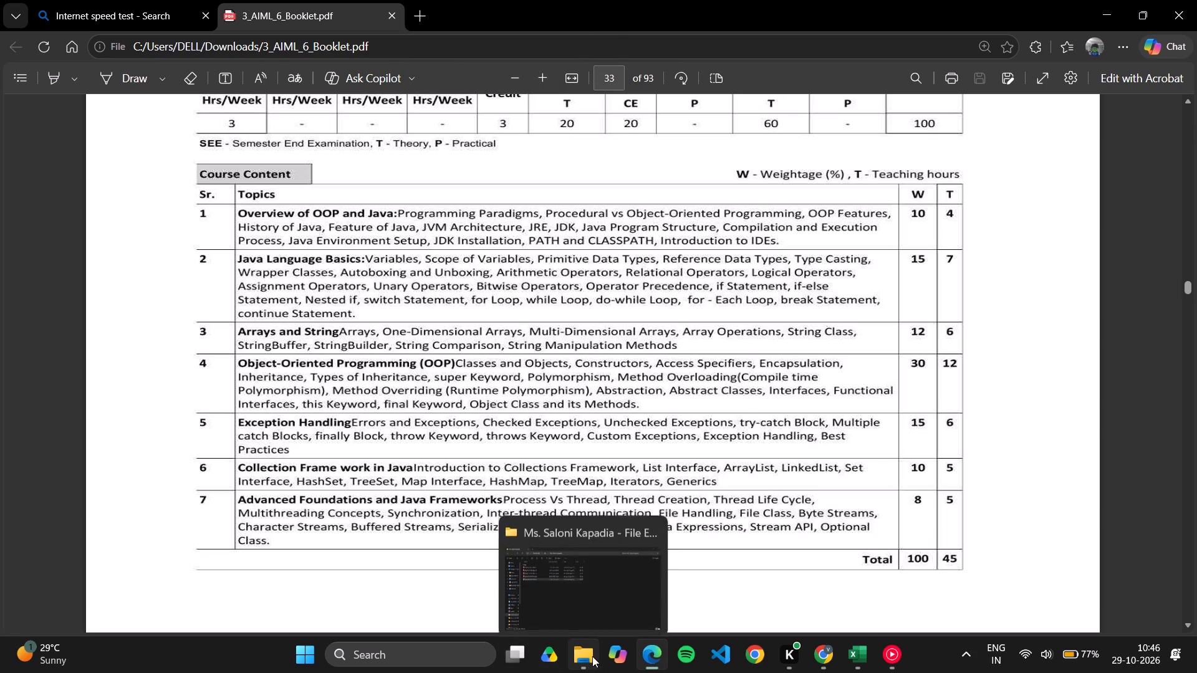
In File Explorer, go back to the zip folder and open the BBA EXT VETTING-71 (1) letter from the next vetter's folder.
left_click(588, 656)
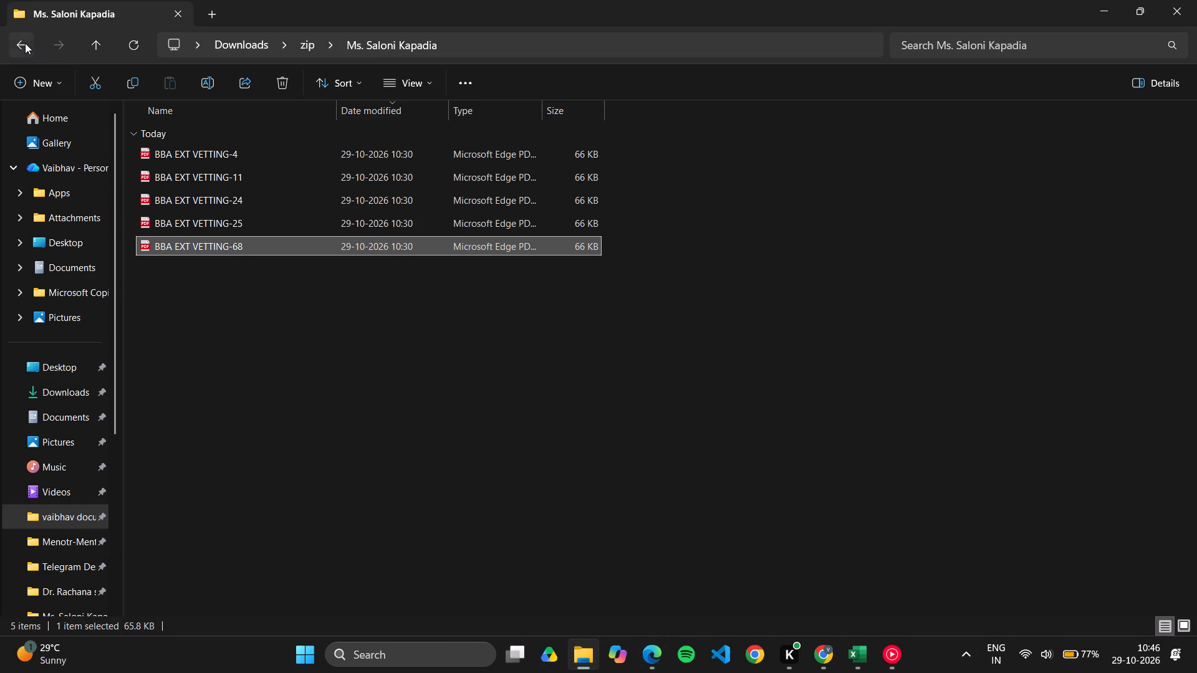
left_click(25, 43)
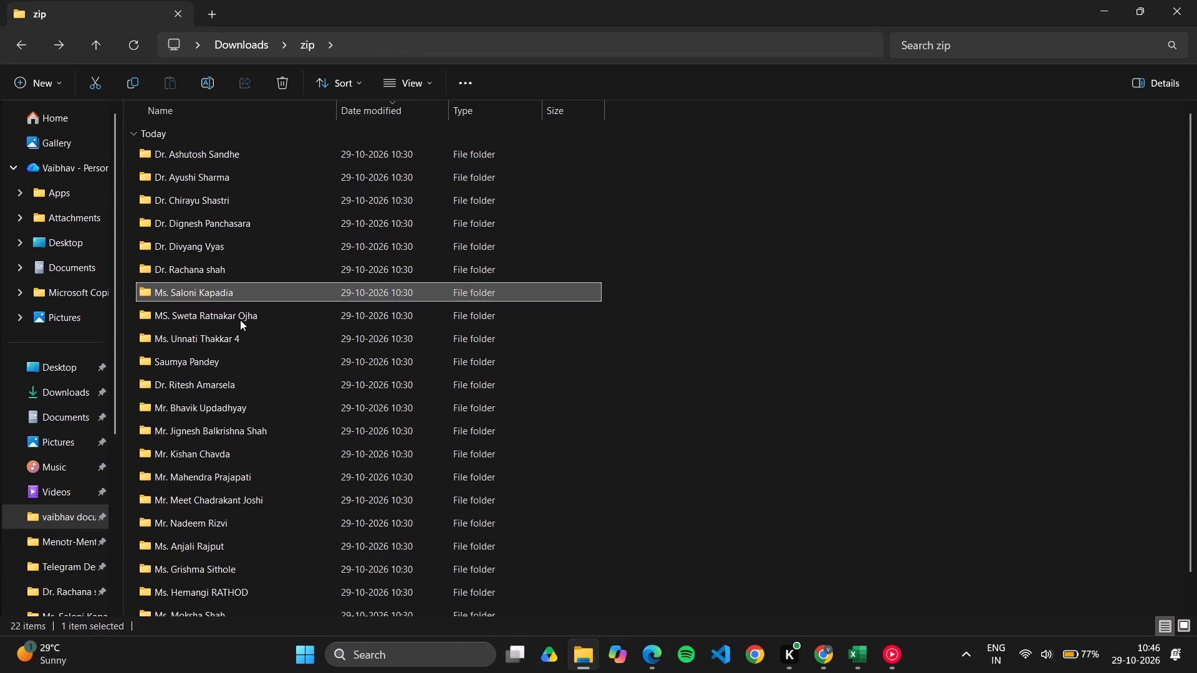
double_click(240, 318)
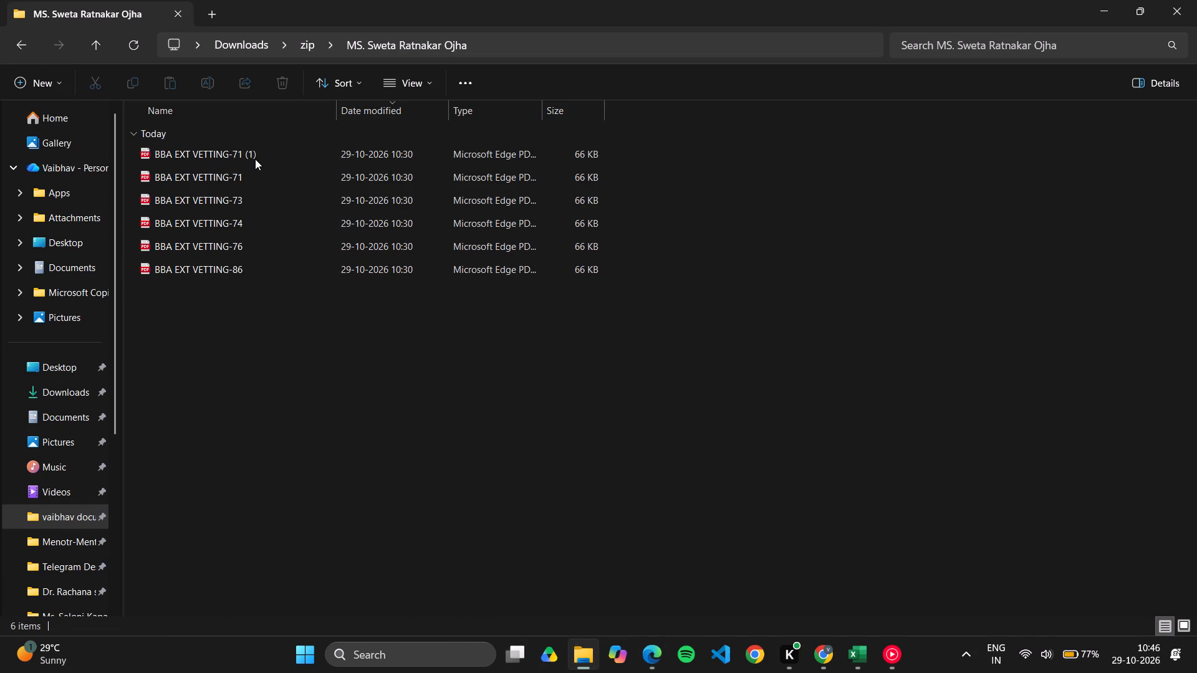
double_click(255, 159)
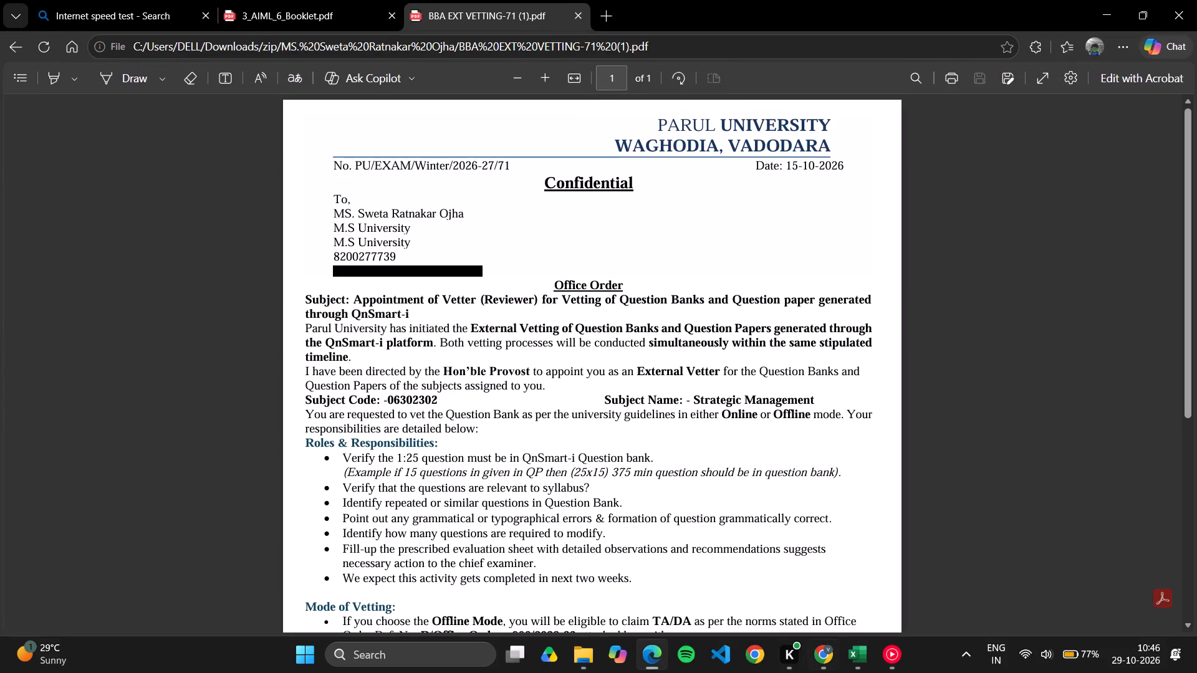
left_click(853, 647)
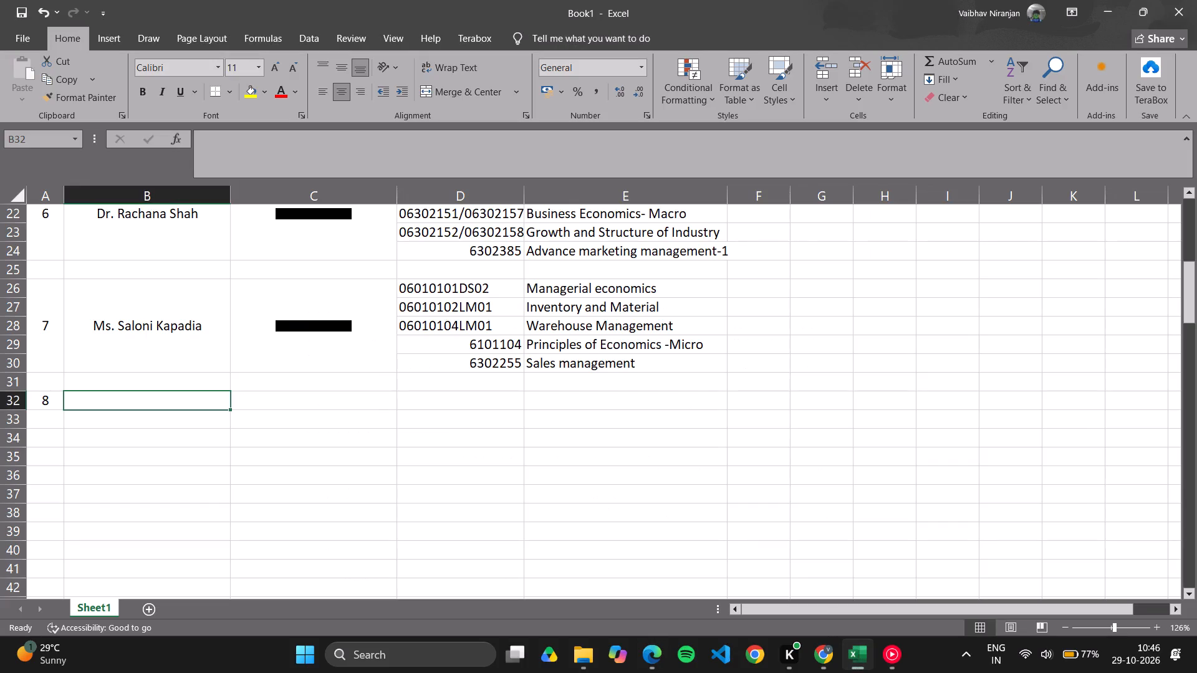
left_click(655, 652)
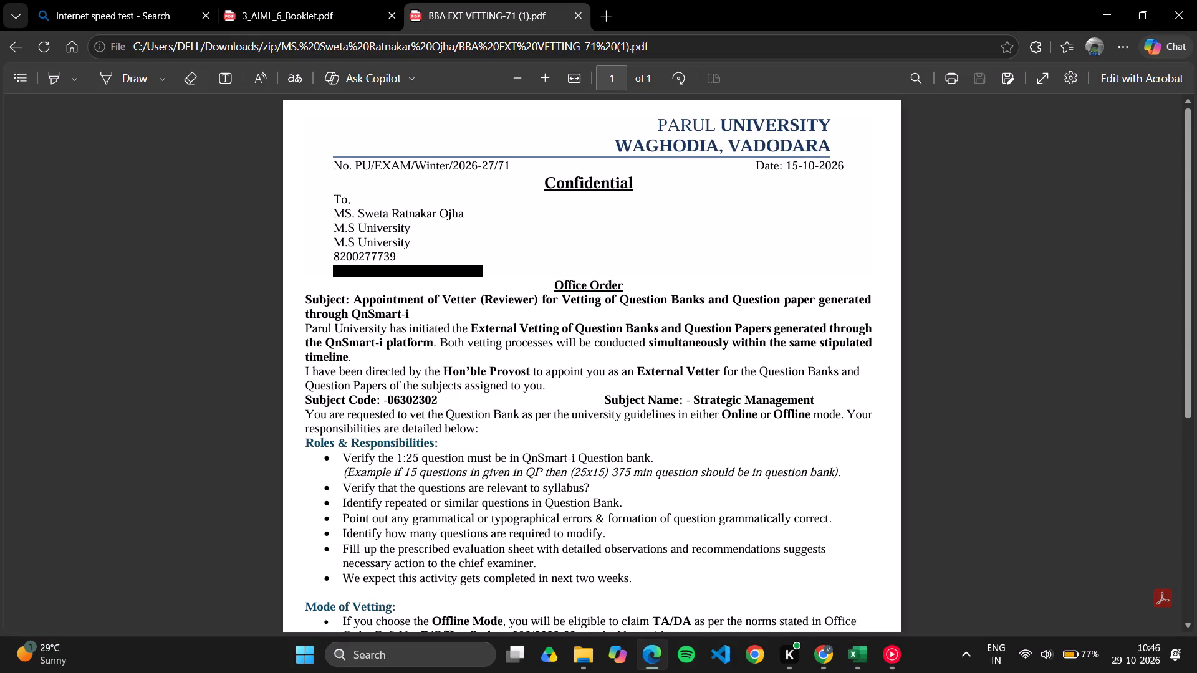
Copy the vetter's name and contact number from the BBA EXT VETTING-71 (1) letter into cells B32 and C32 of the Excel sheet.
left_click_drag(336, 212, 461, 213)
key("ctrl+c")
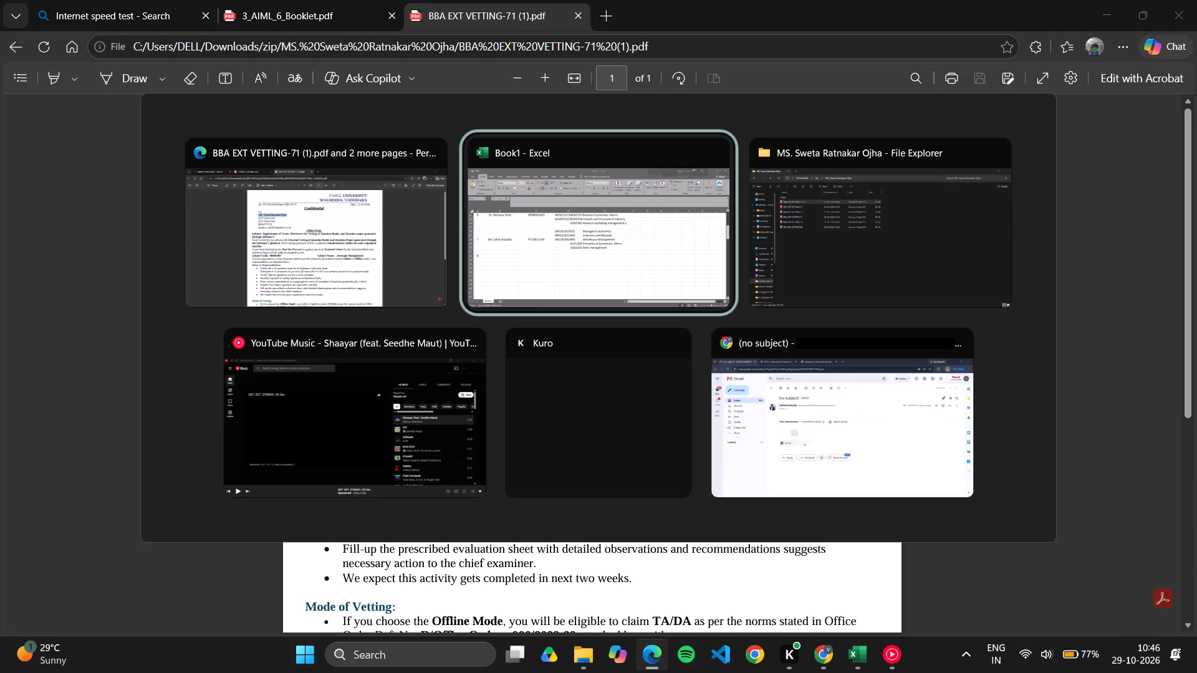
key("ctrl+v")
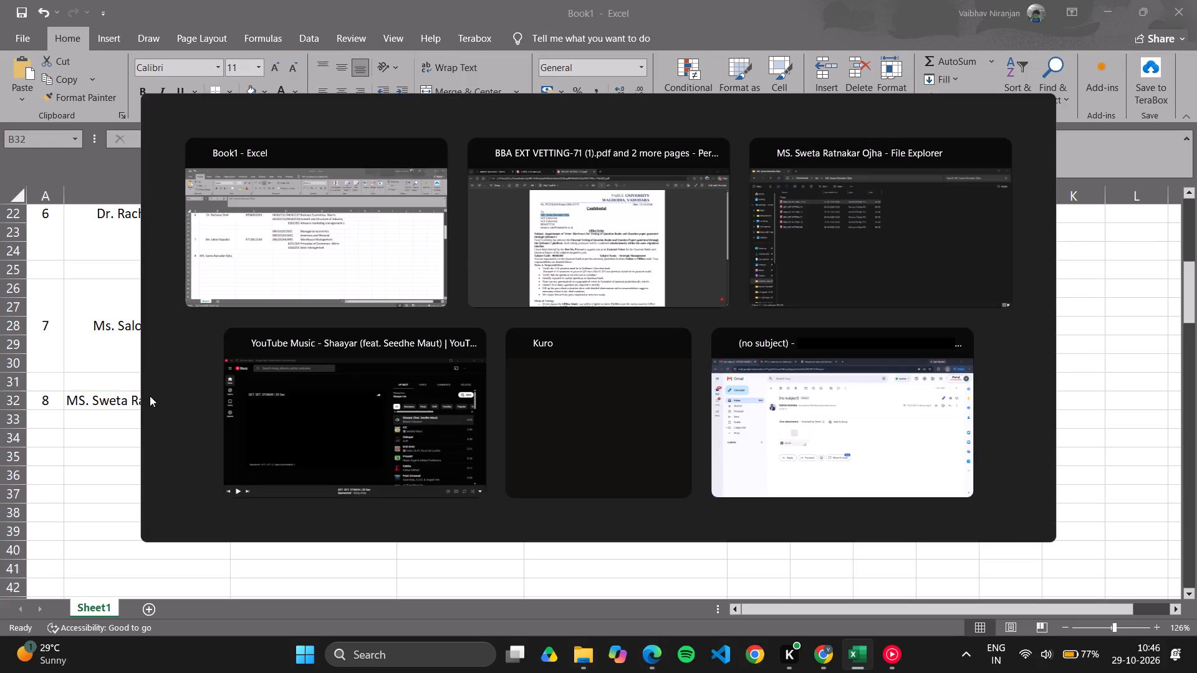
double_click(350, 256)
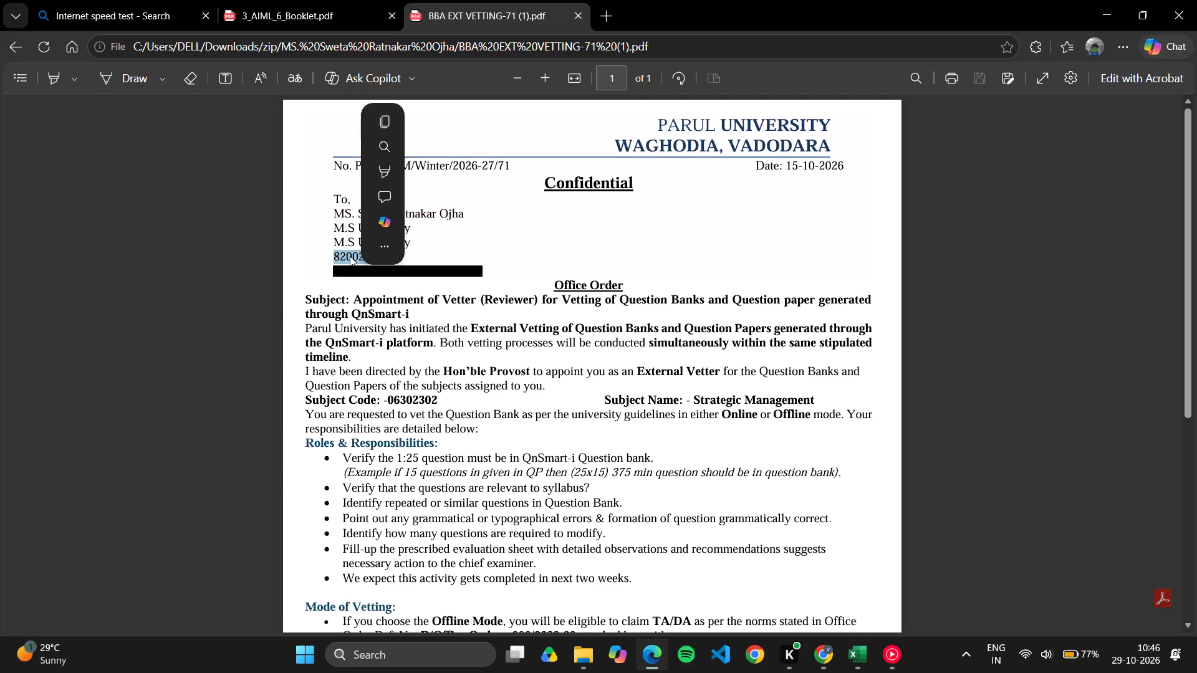
key("ctrl+c")
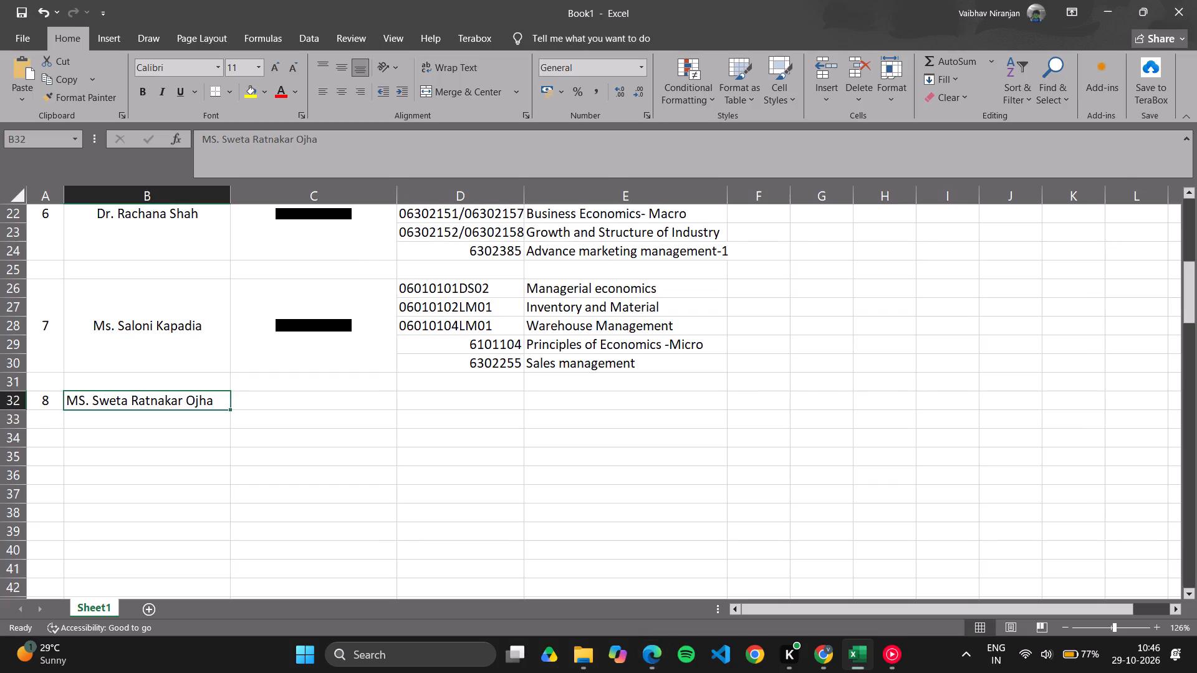
left_click(308, 403)
key("ctrl+v")
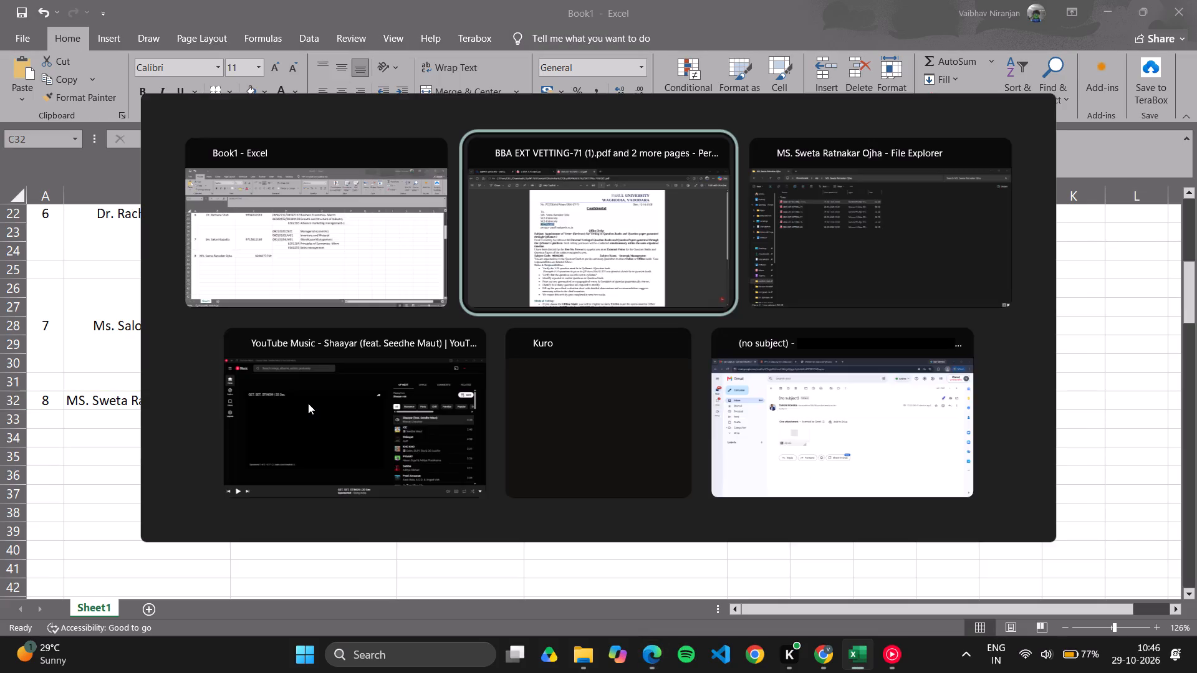
Copy the subject code 06302302 and subject name Strategic Management from the BBA EXT VETTING-71 (1) letter into cells D32 and E32 in Excel.
double_click(408, 404)
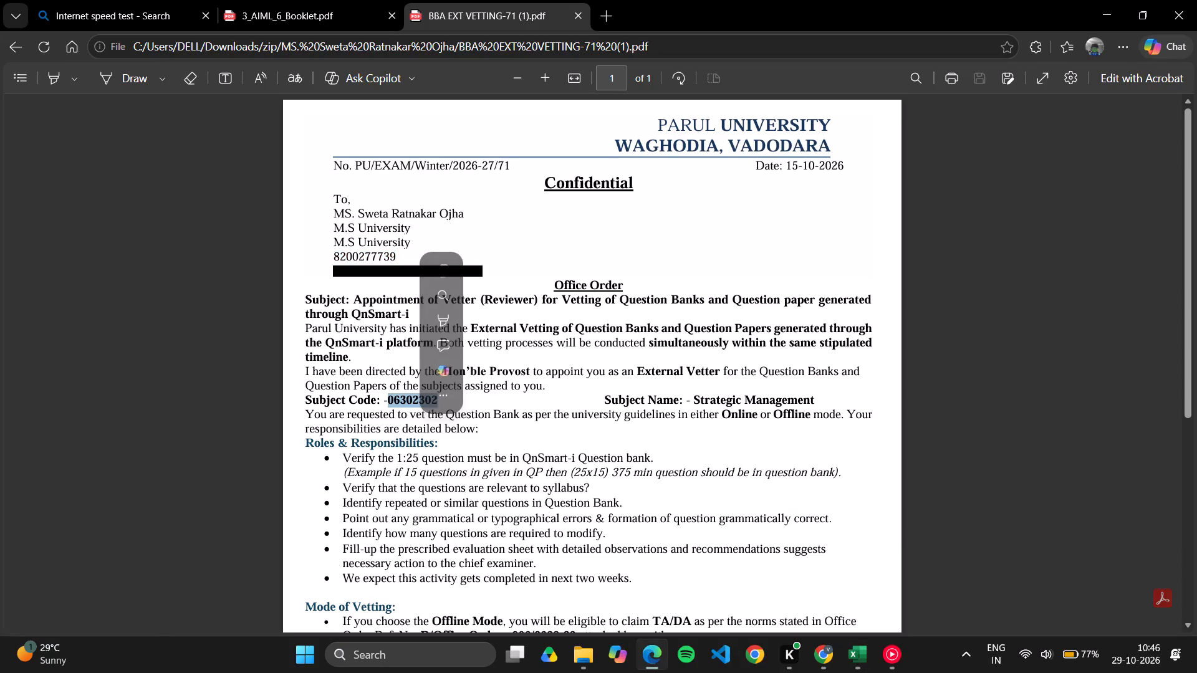
key("ctrl+c")
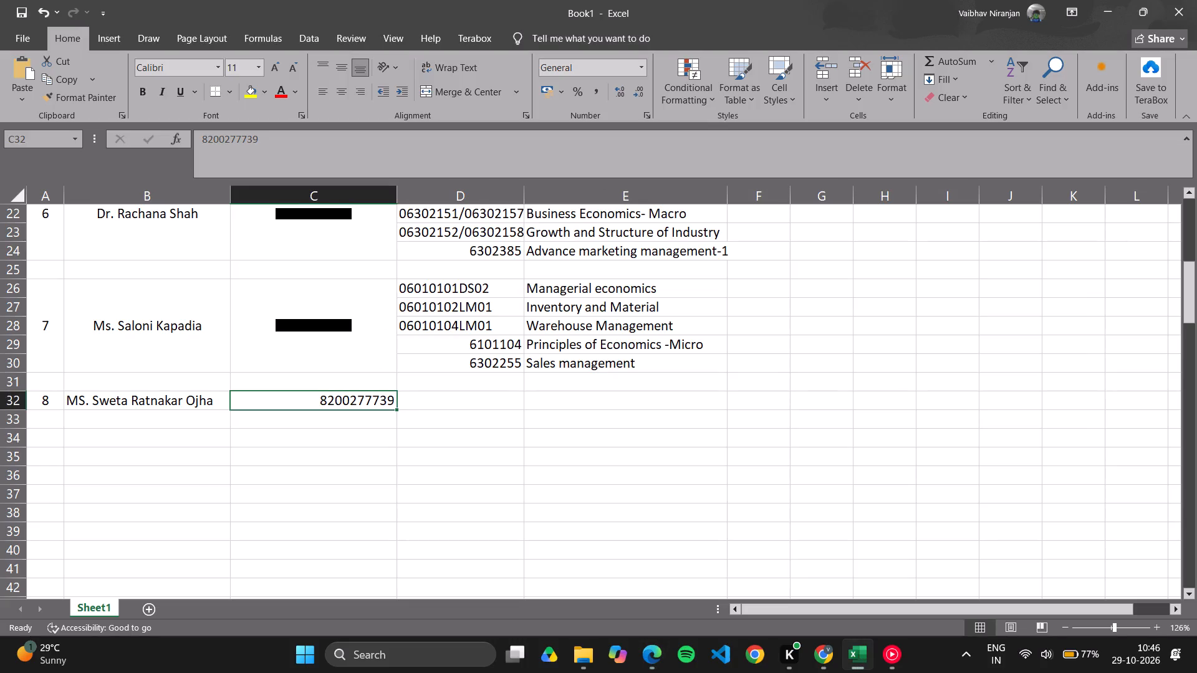
left_click(493, 403)
key("ctrl+v")
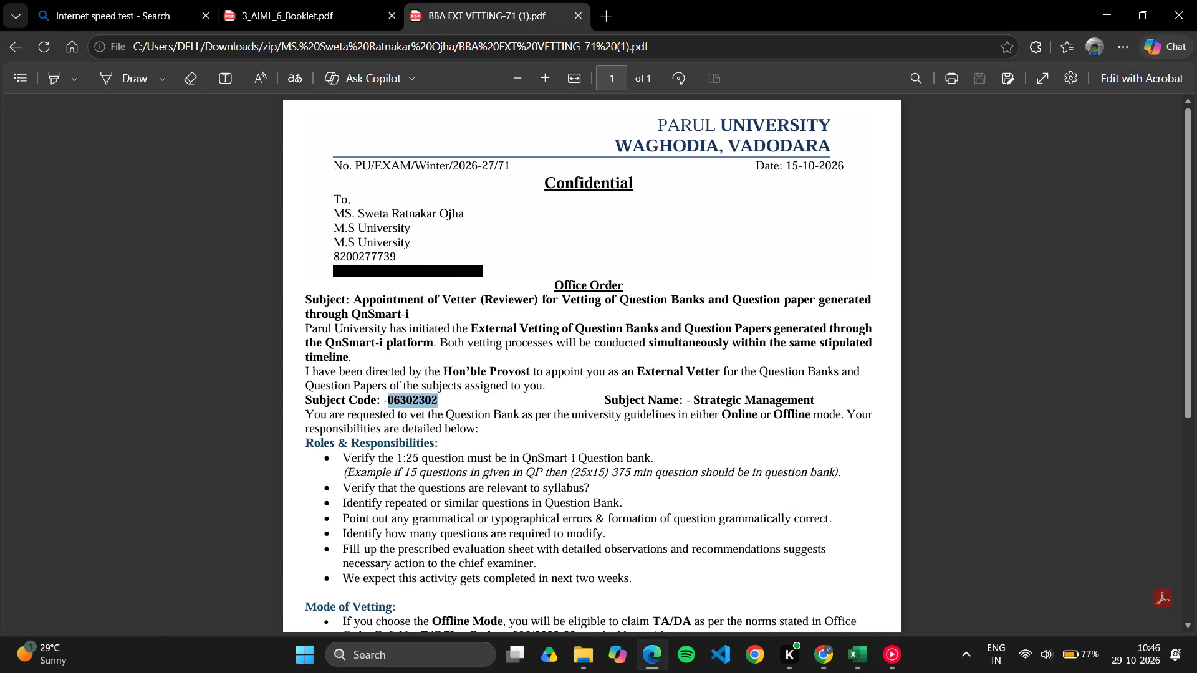
left_click_drag(695, 397, 814, 399)
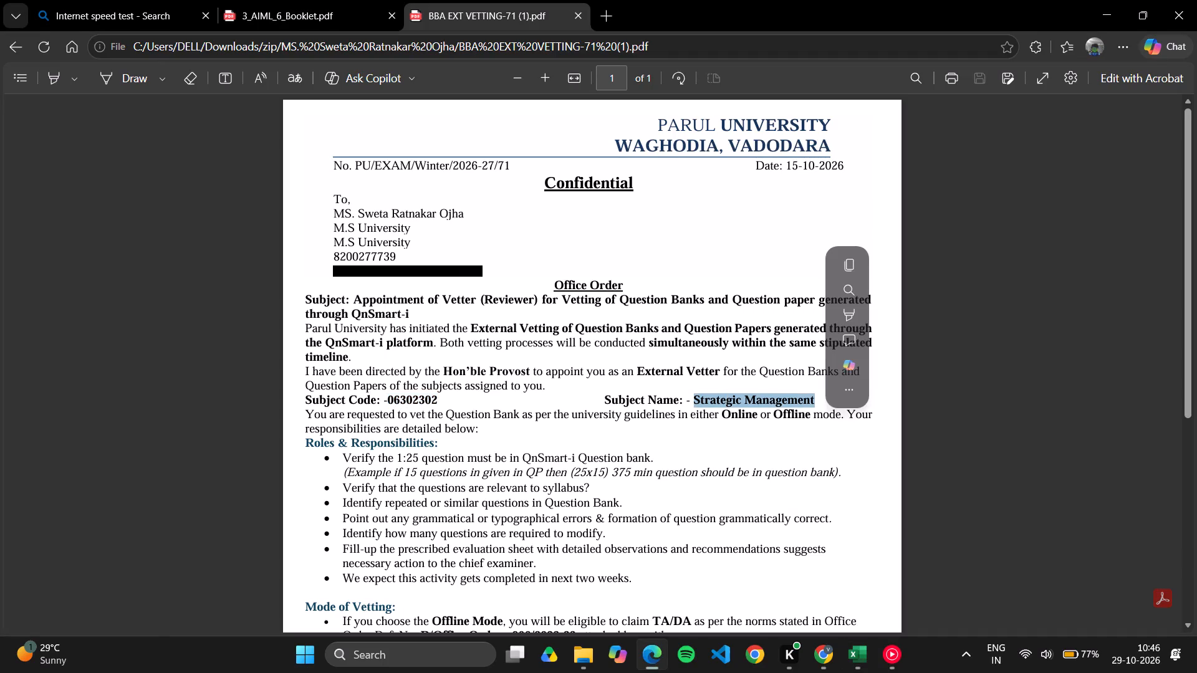
key("ctrl+c")
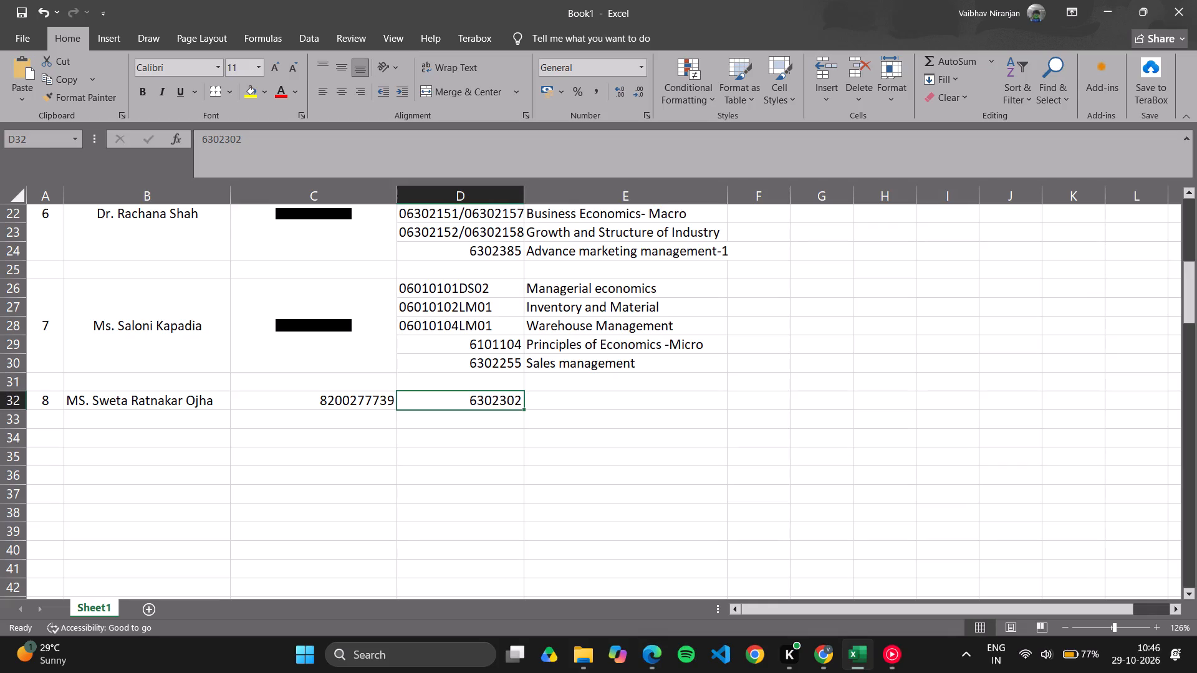
left_click(589, 405)
key("ctrl+v")
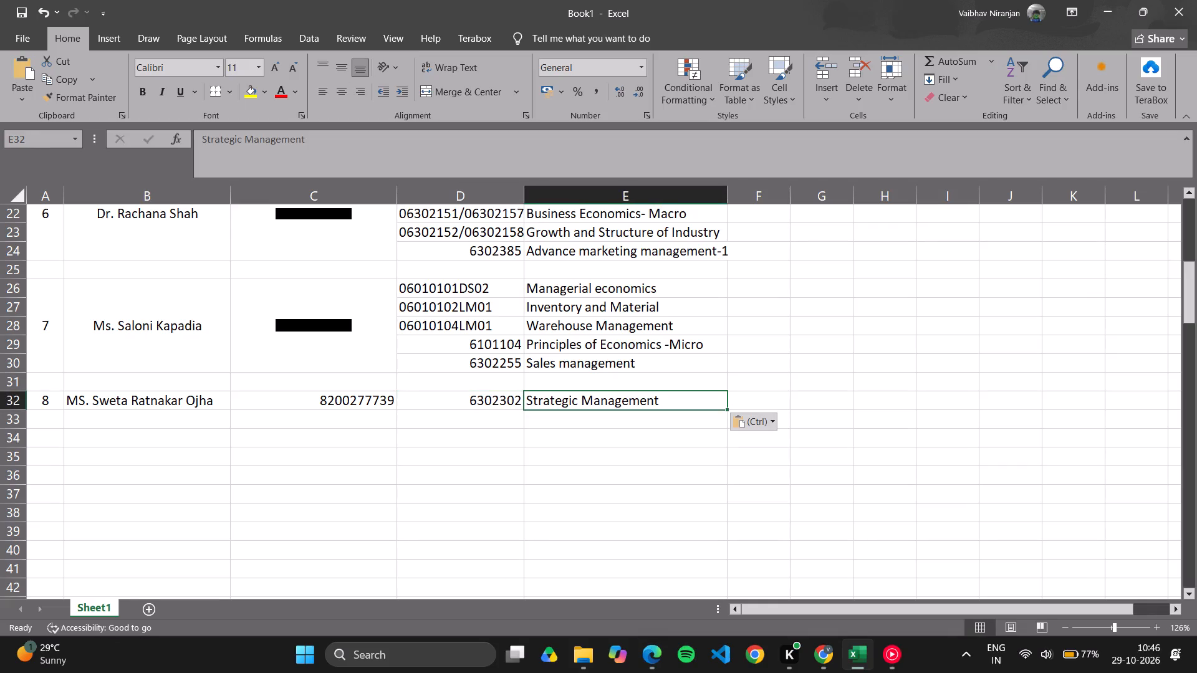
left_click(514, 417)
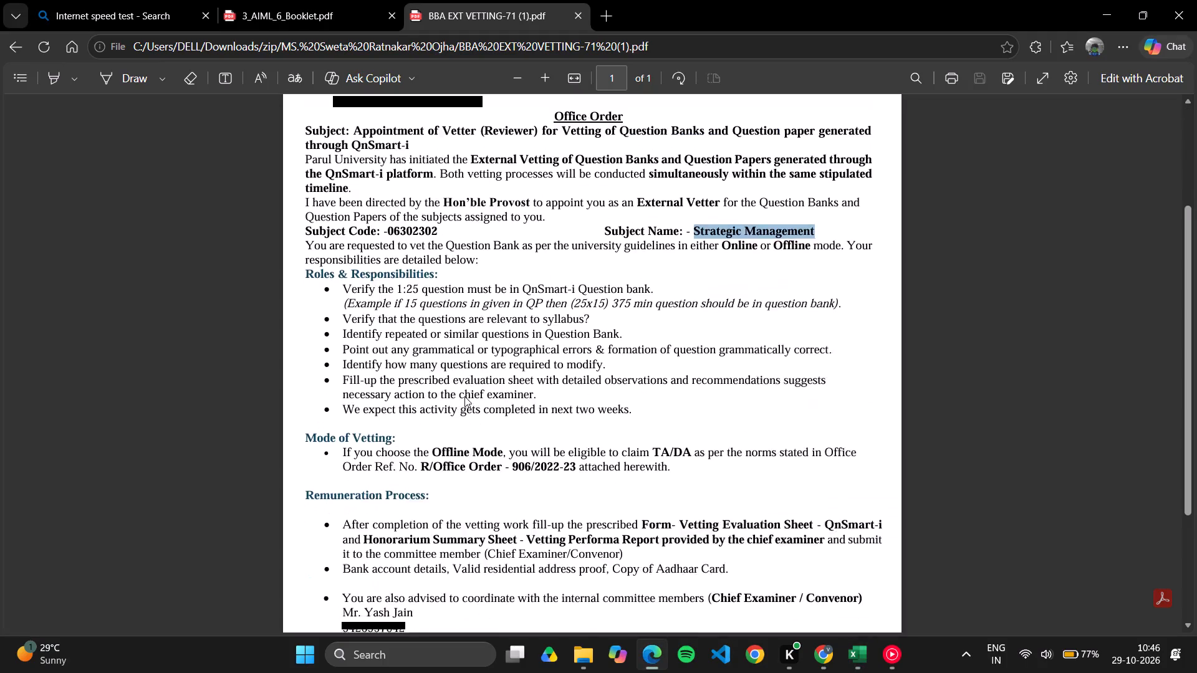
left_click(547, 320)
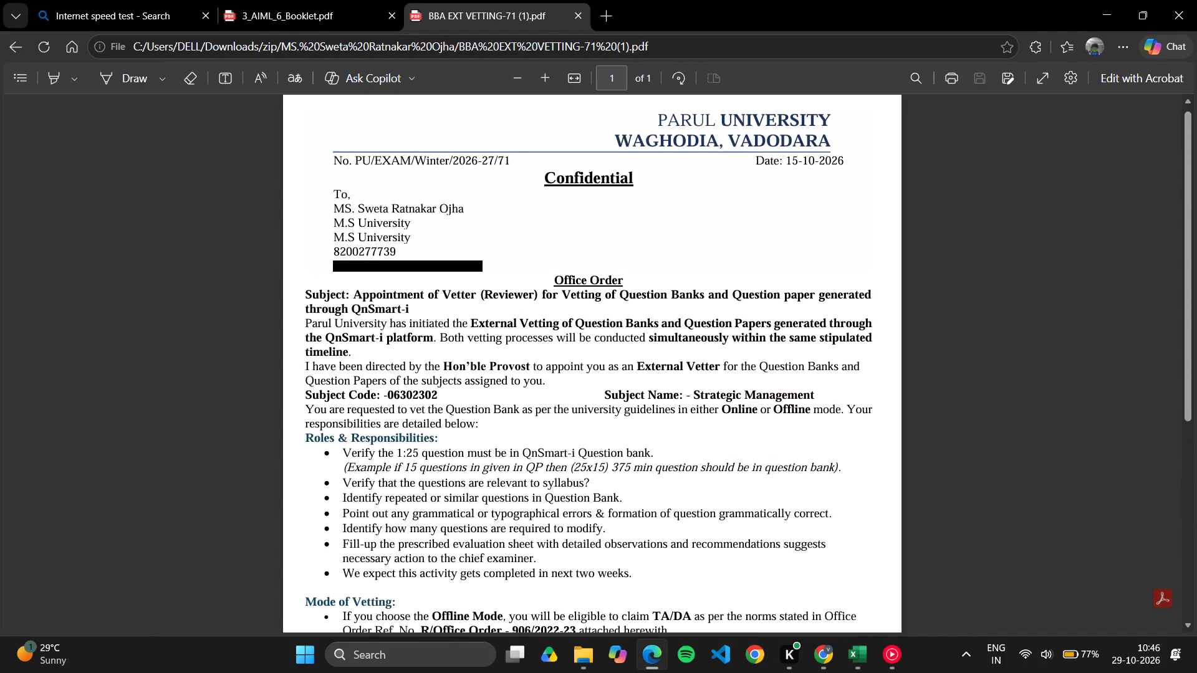
Open the BBA EXT VETTING-71 letter from the vetter's folder, check its subject against row 32 of the Excel sheet, and close the letter.
left_click(581, 672)
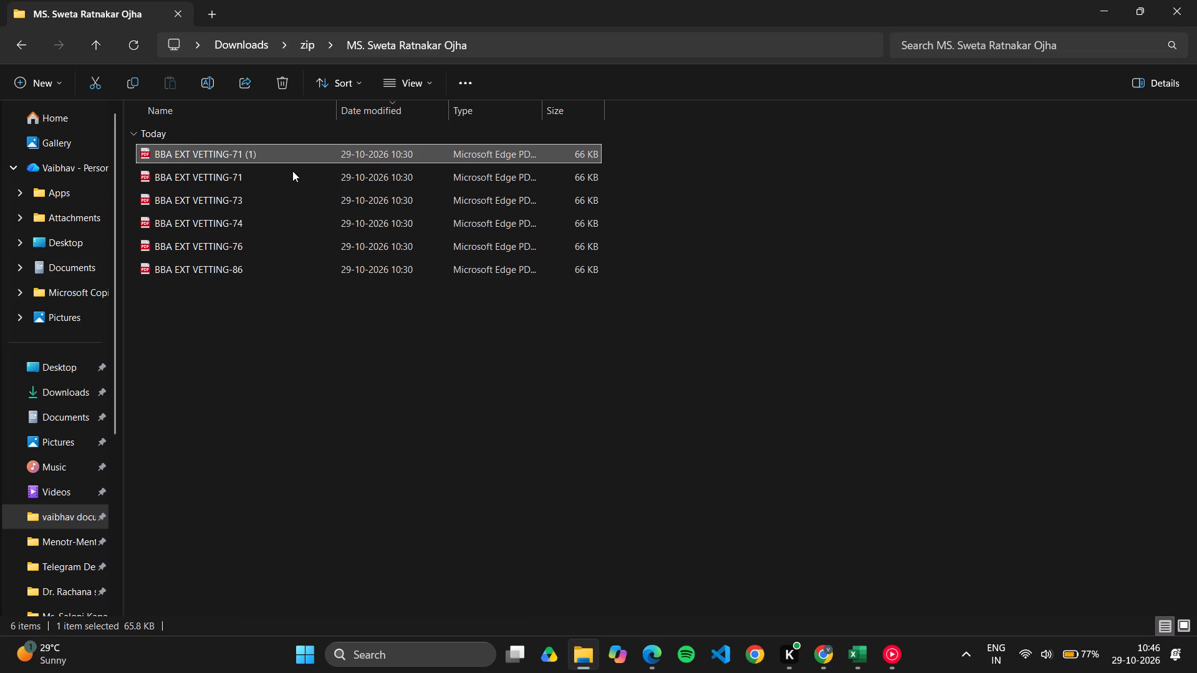
double_click(292, 171)
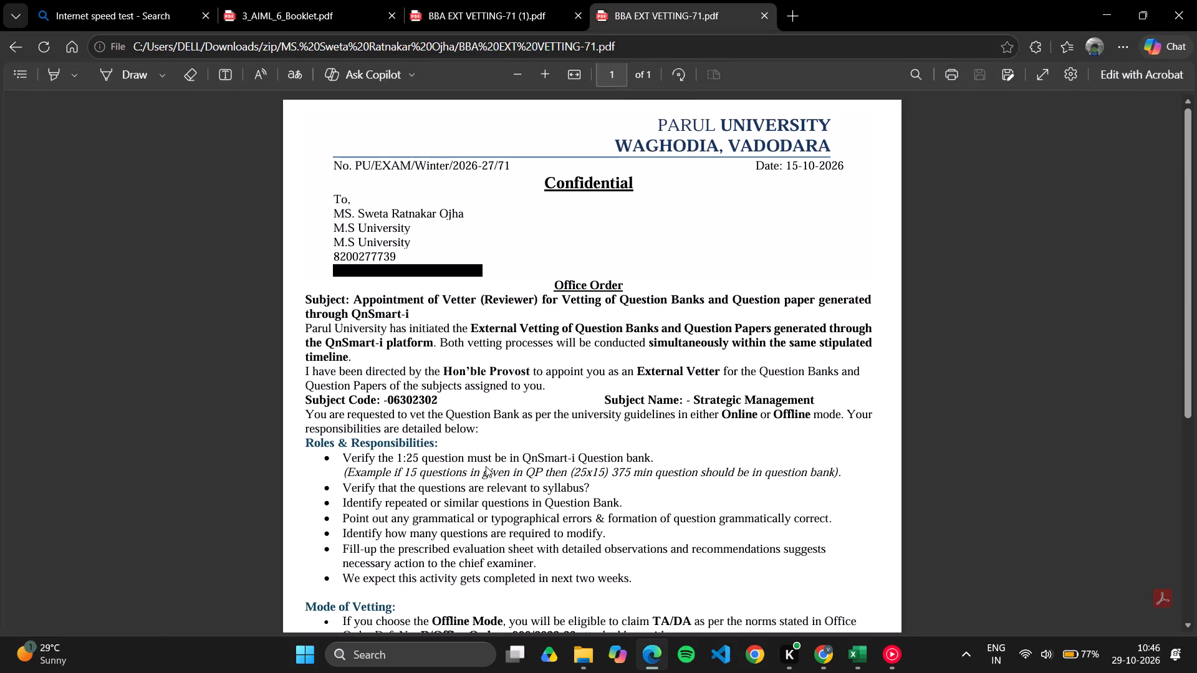
left_click(853, 655)
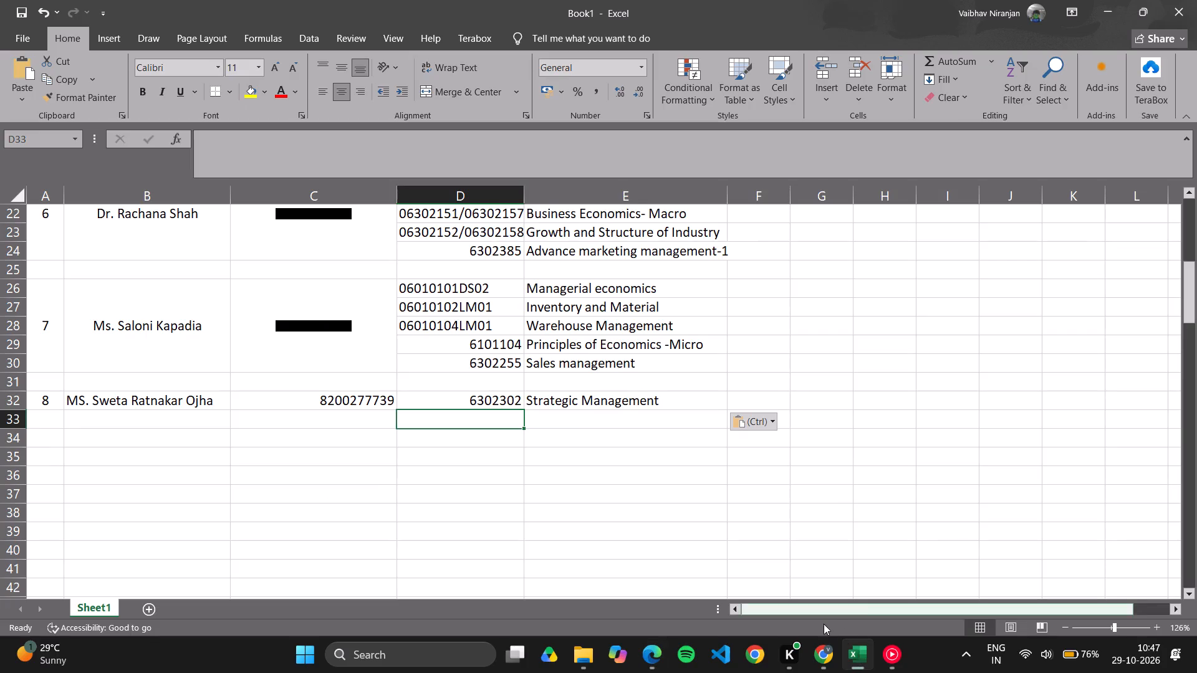
left_click(663, 649)
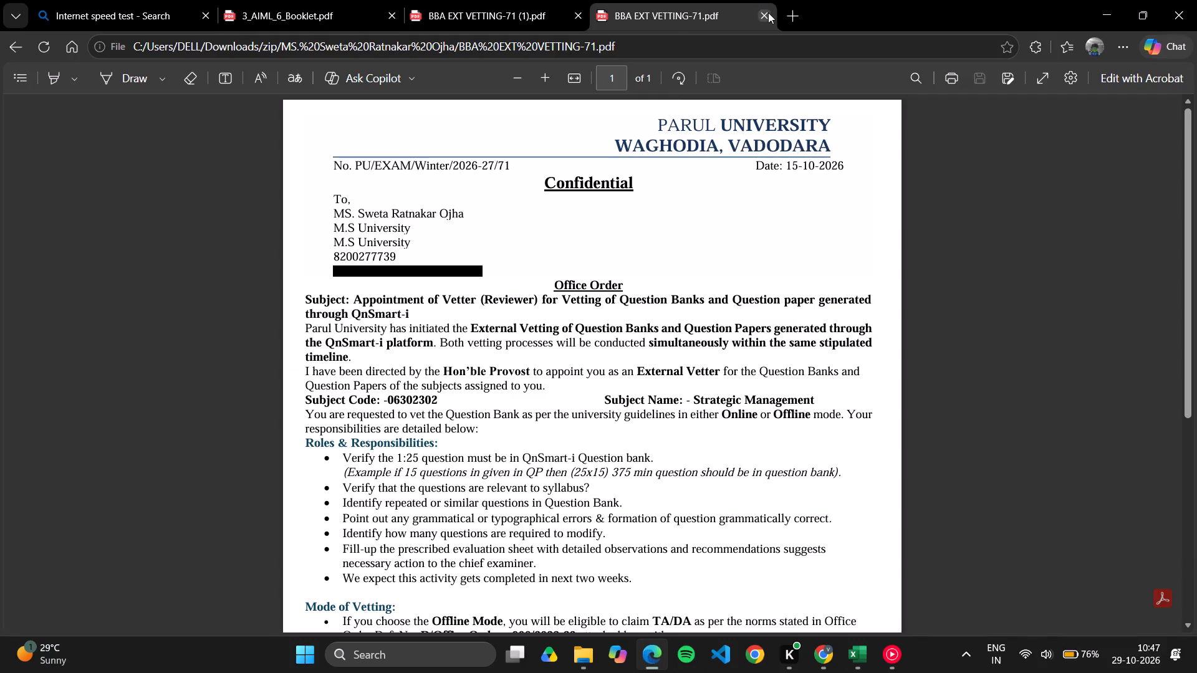
left_click(768, 14)
Open the BBA EXT VETTING-73 letter from the vetter's folder and copy its subject code 06302351 for the Excel sheet.
left_click(585, 646)
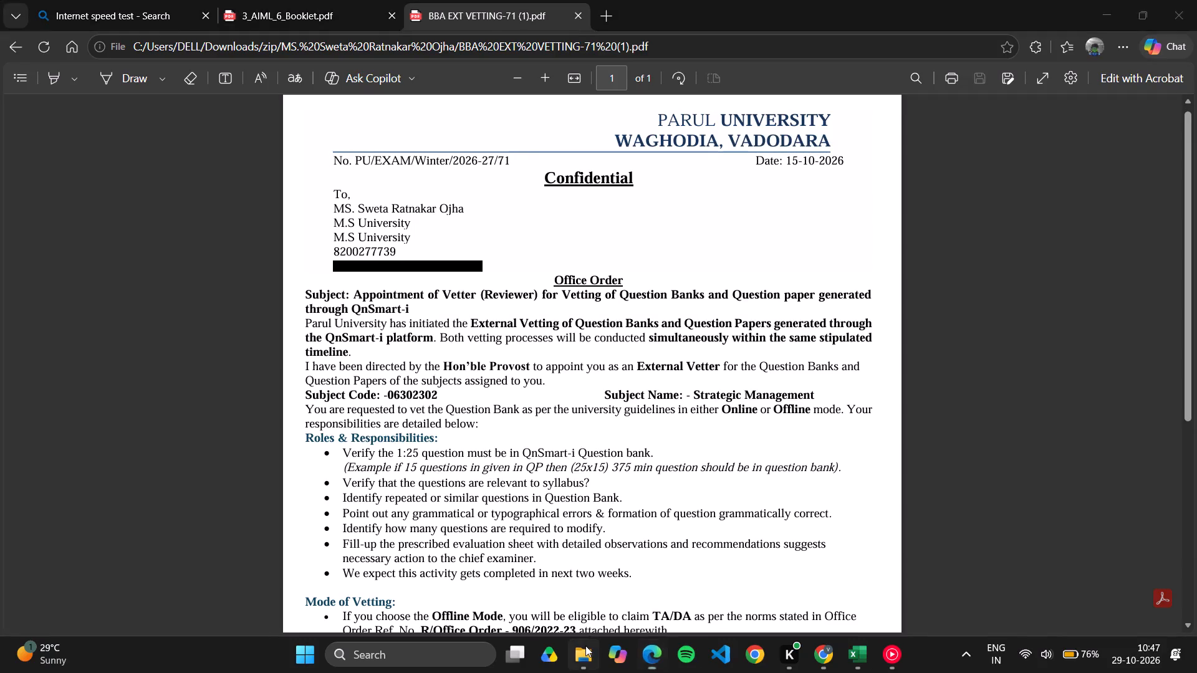
double_click(286, 208)
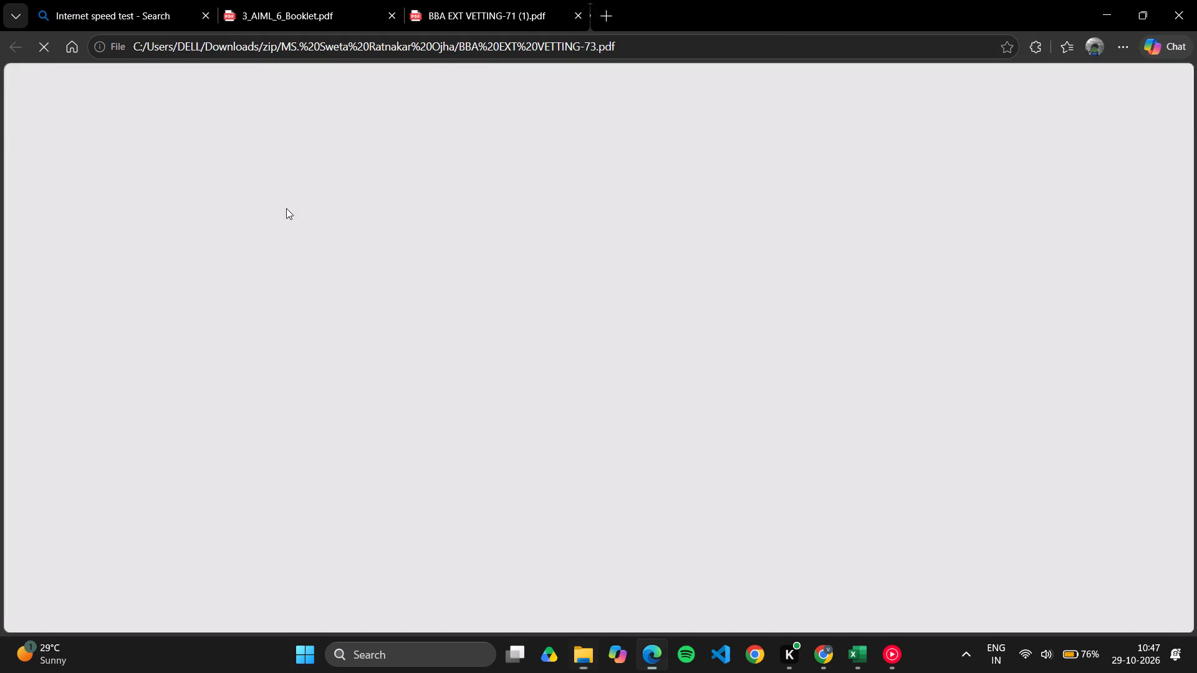
double_click(398, 394)
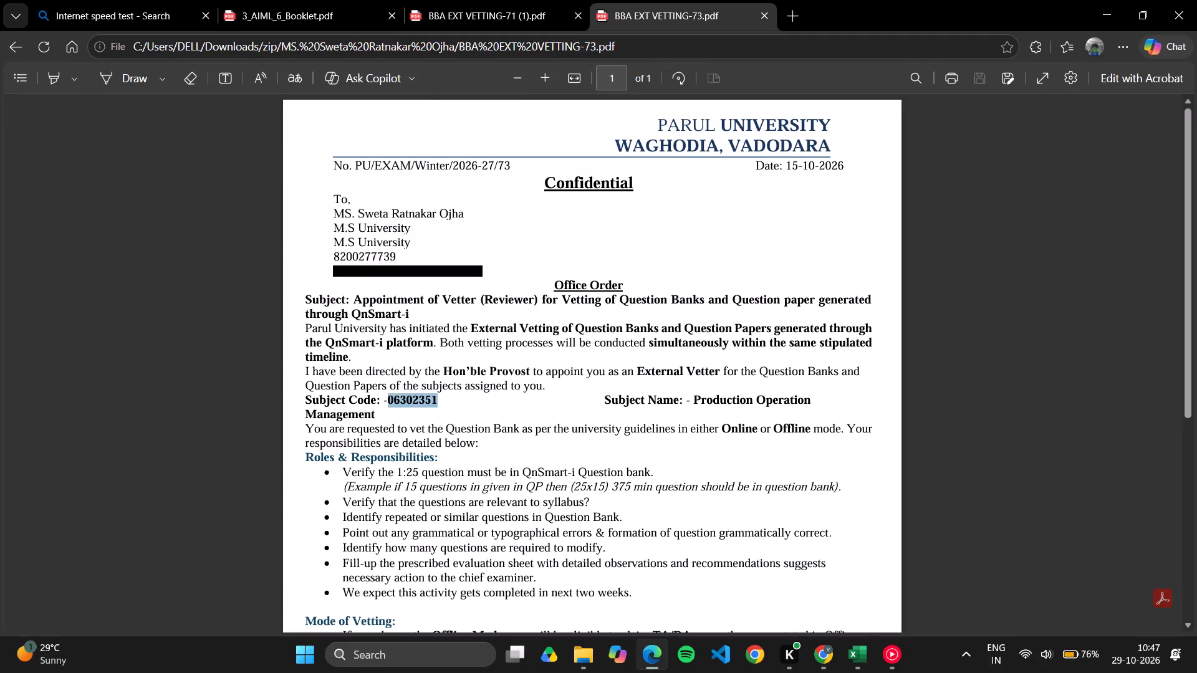
key("ctrl+c")
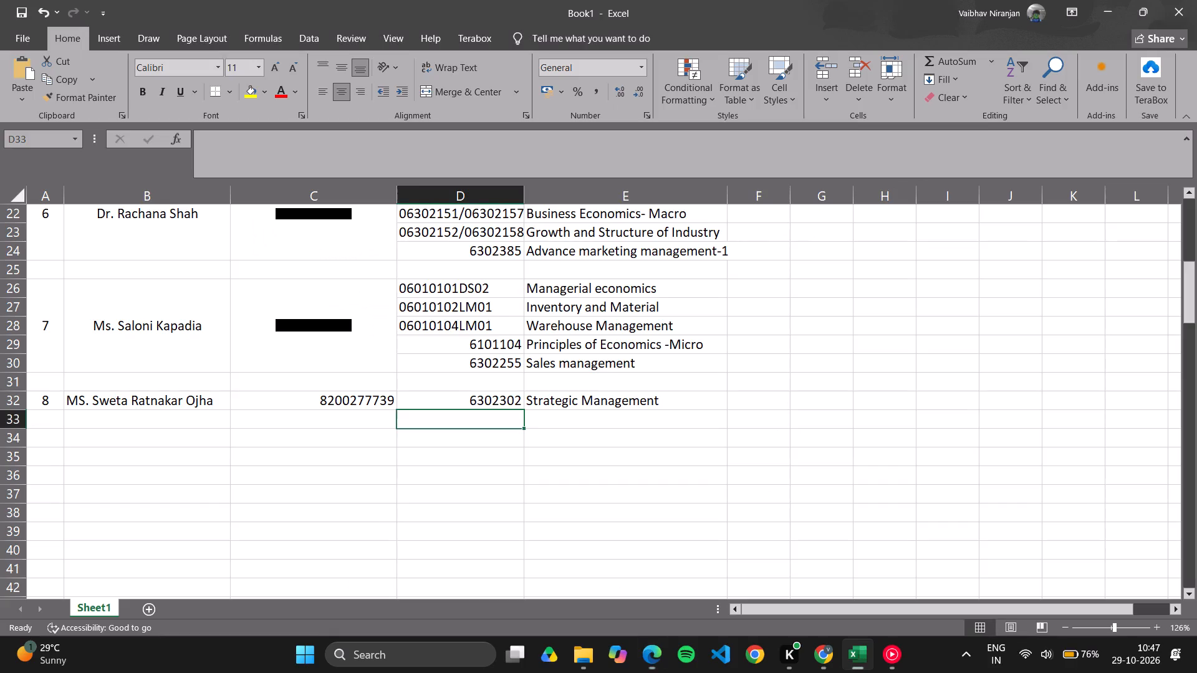